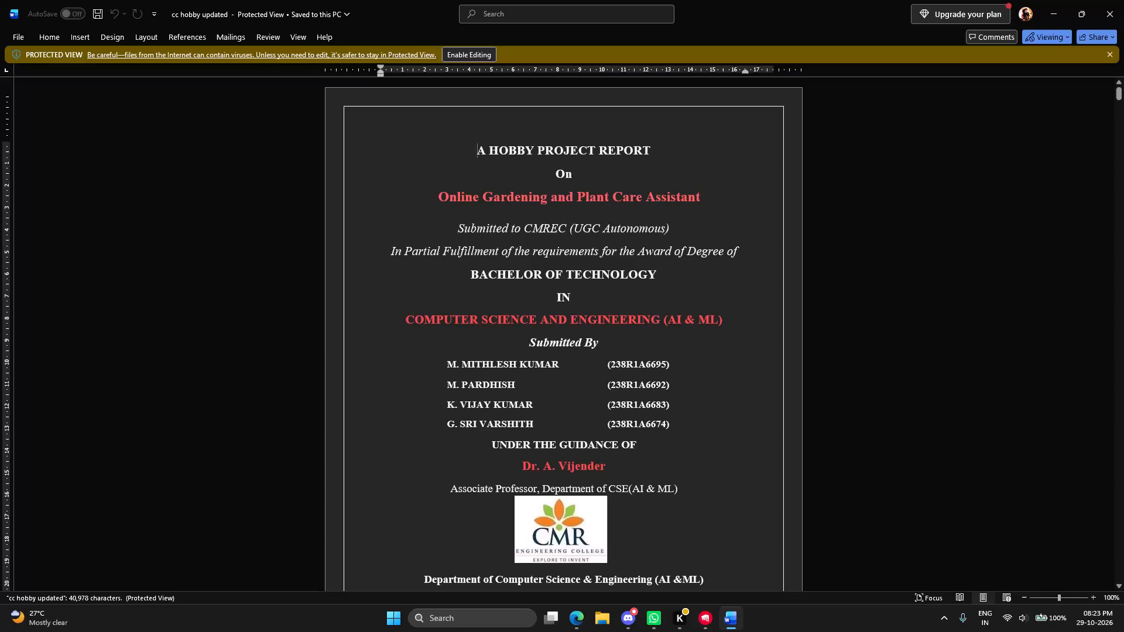
# Enable editing for the "cc hobby updated" report.
pyautogui.click(474, 54)
pyautogui.scroll(-6, 584, 279)
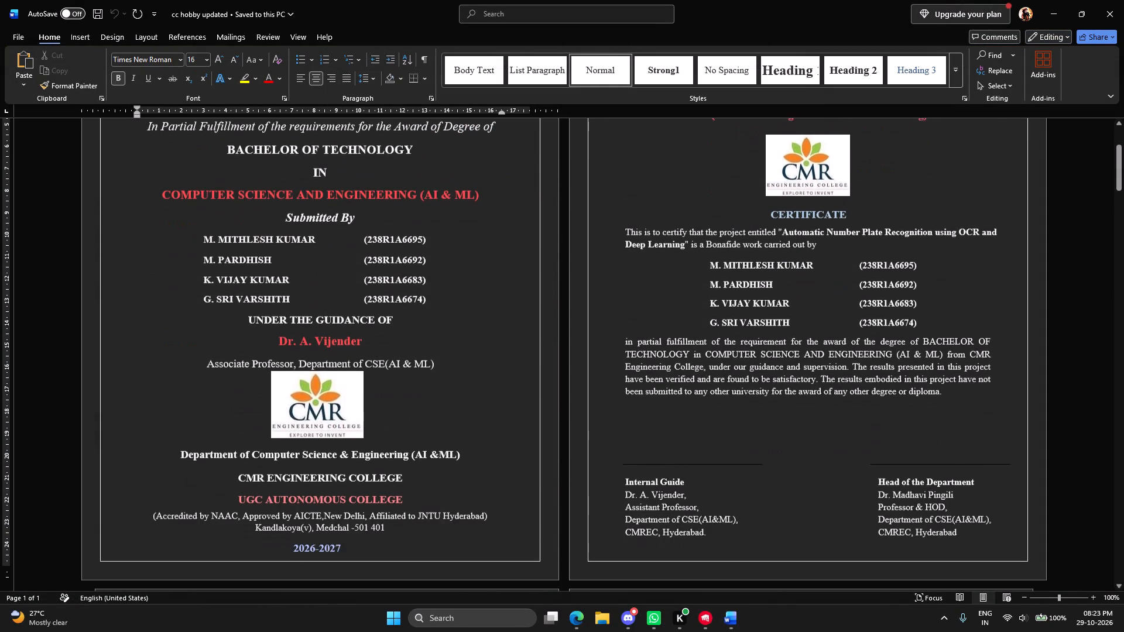
# Open the CC Hobby Project document from the desktop and resume at the last reading position.
pyautogui.press('super+d')
pyautogui.click(167, 285)
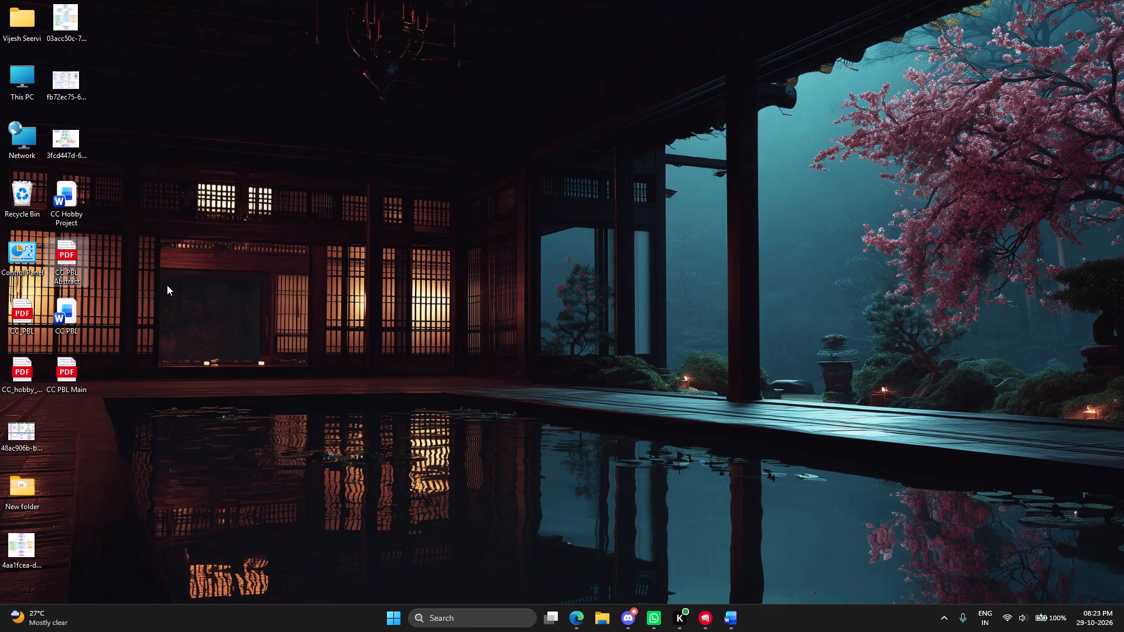
pyautogui.doubleClick(74, 204)
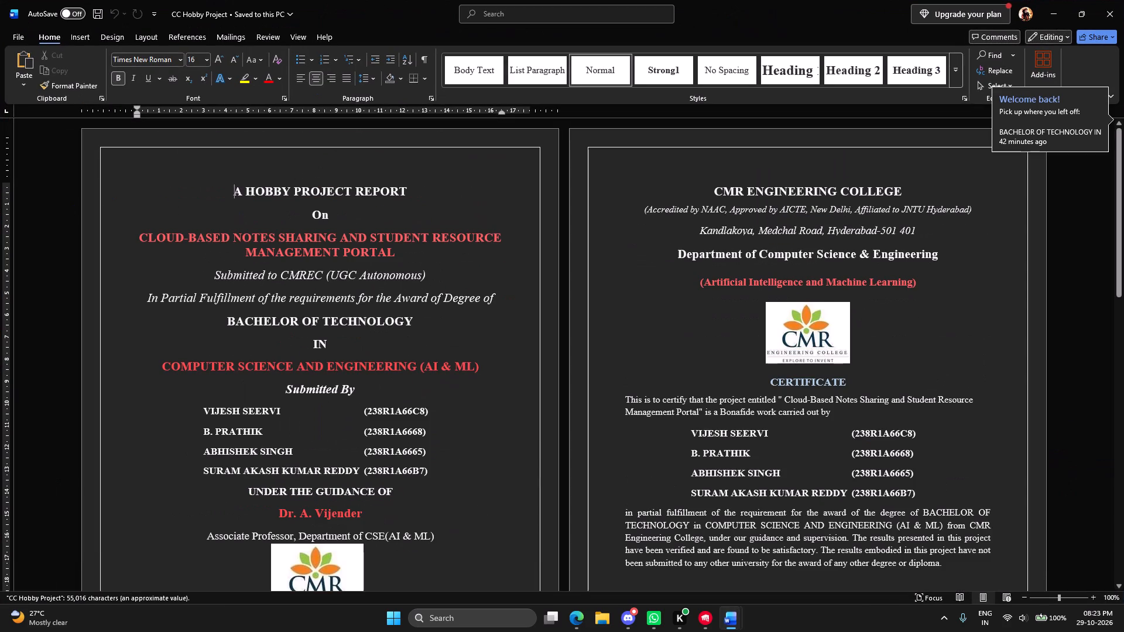
pyautogui.click(1058, 135)
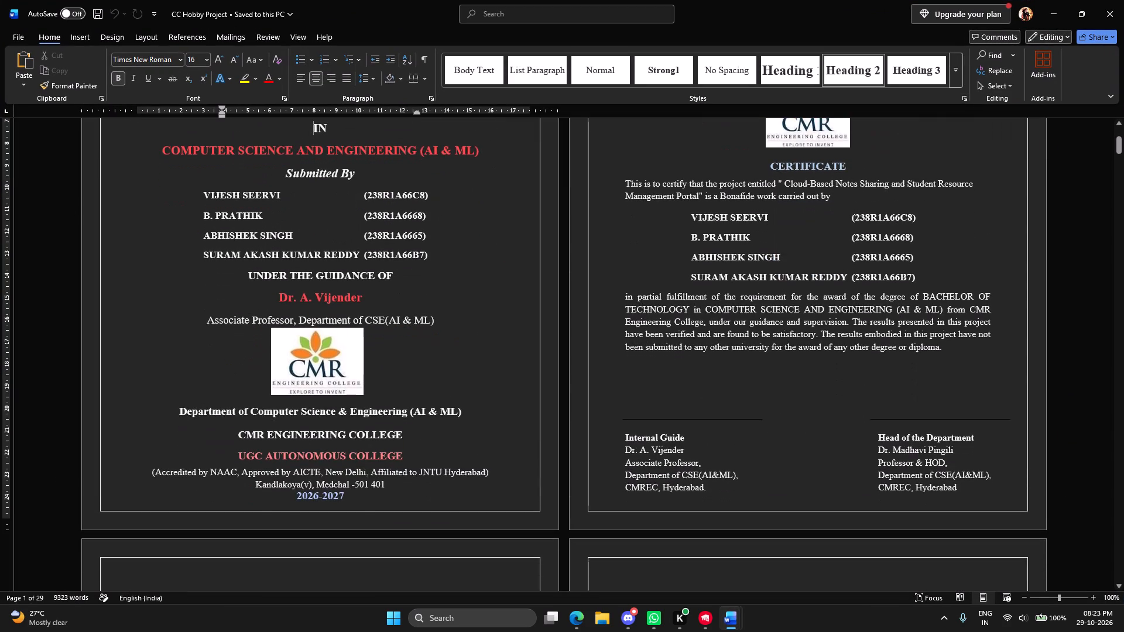
# Change the red project title on the cover page from all capitals to Capitalize Each Word.
pyautogui.scroll(10, 932, 205)
pyautogui.keyDown('ctrl'); pyautogui.scroll(3, 369, 231); pyautogui.keyUp('ctrl')
pyautogui.moveTo(677, 224); pyautogui.dragTo(441, 214)
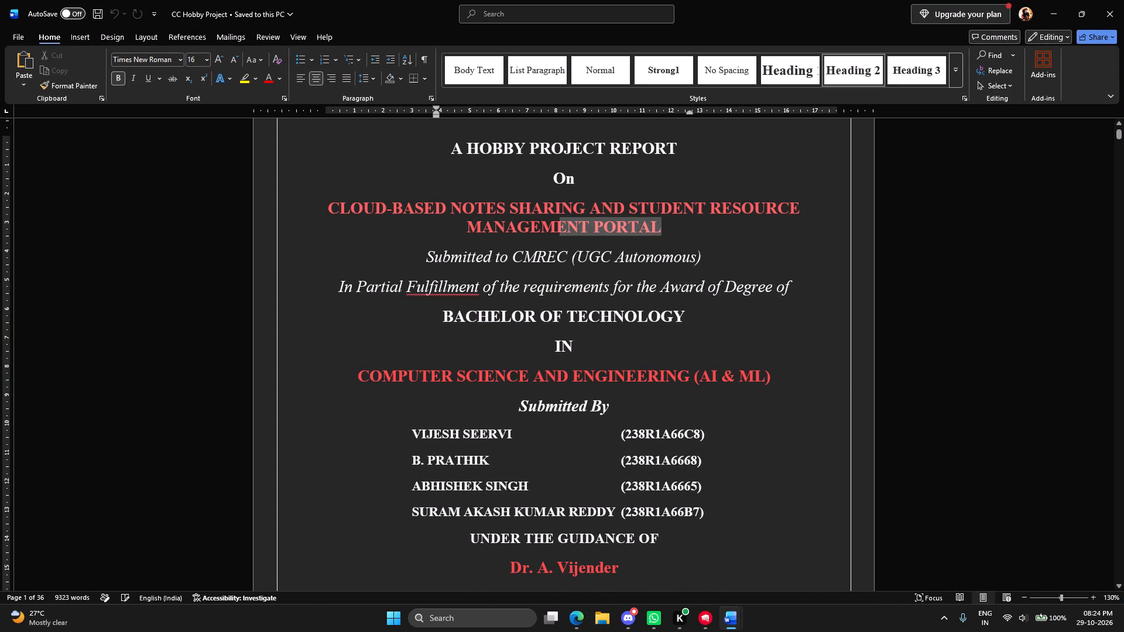
pyautogui.moveTo(441, 214); pyautogui.dragTo(338, 211)
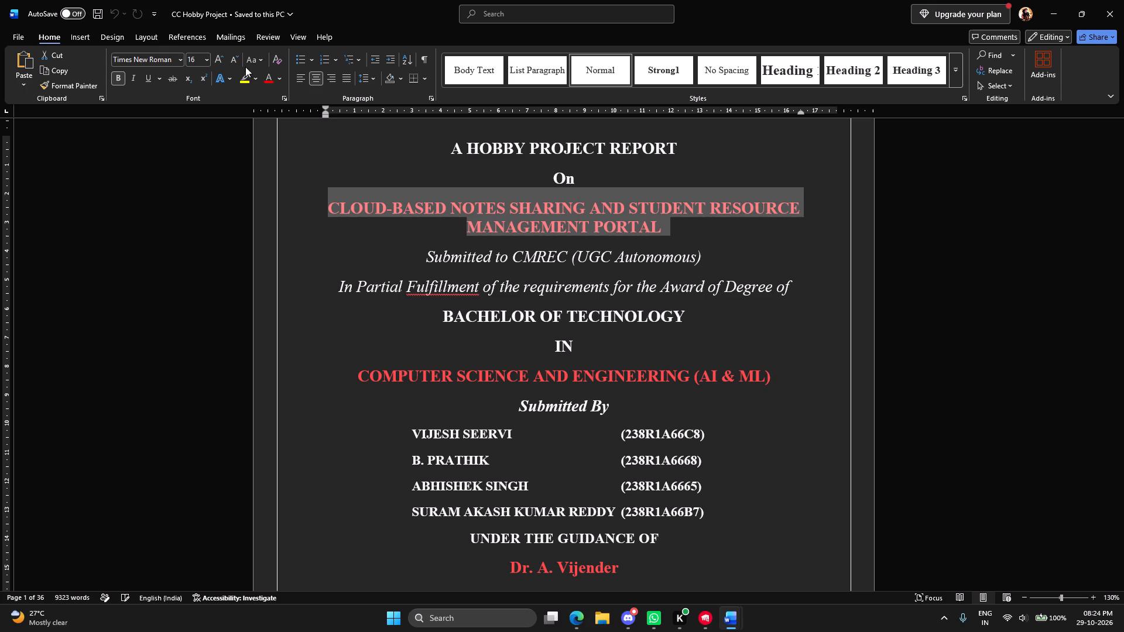
pyautogui.click(253, 61)
pyautogui.click(290, 126)
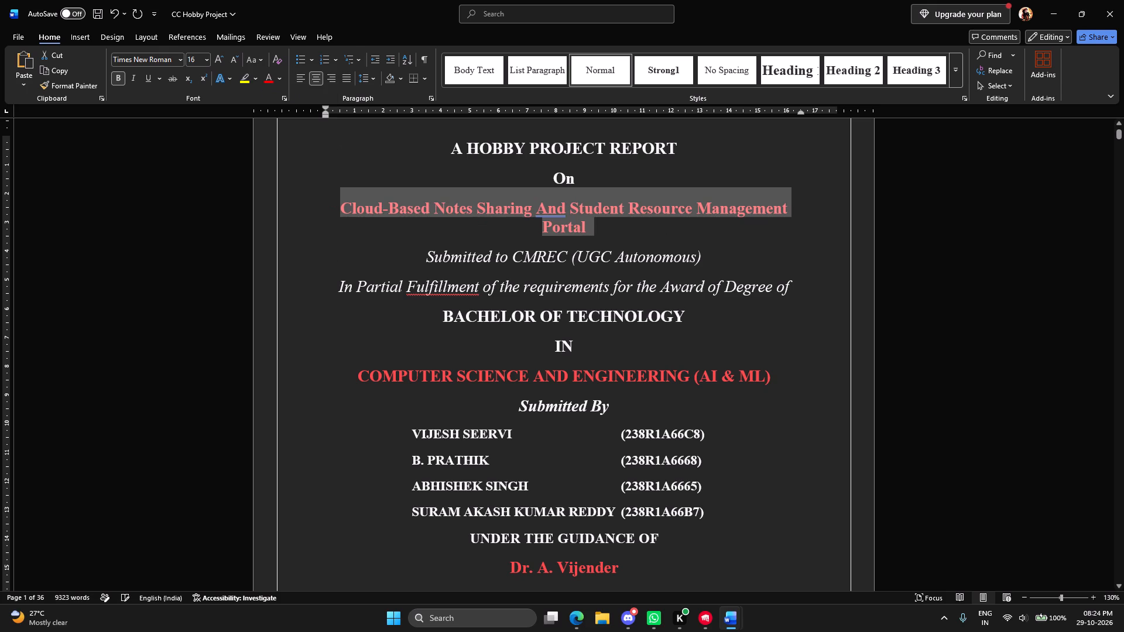
pyautogui.click(544, 215)
# Review the front matter of the report, from the cover page through the certificate, declaration and acknowledgement to the abstract.
pyautogui.scroll(-1, 631, 250)
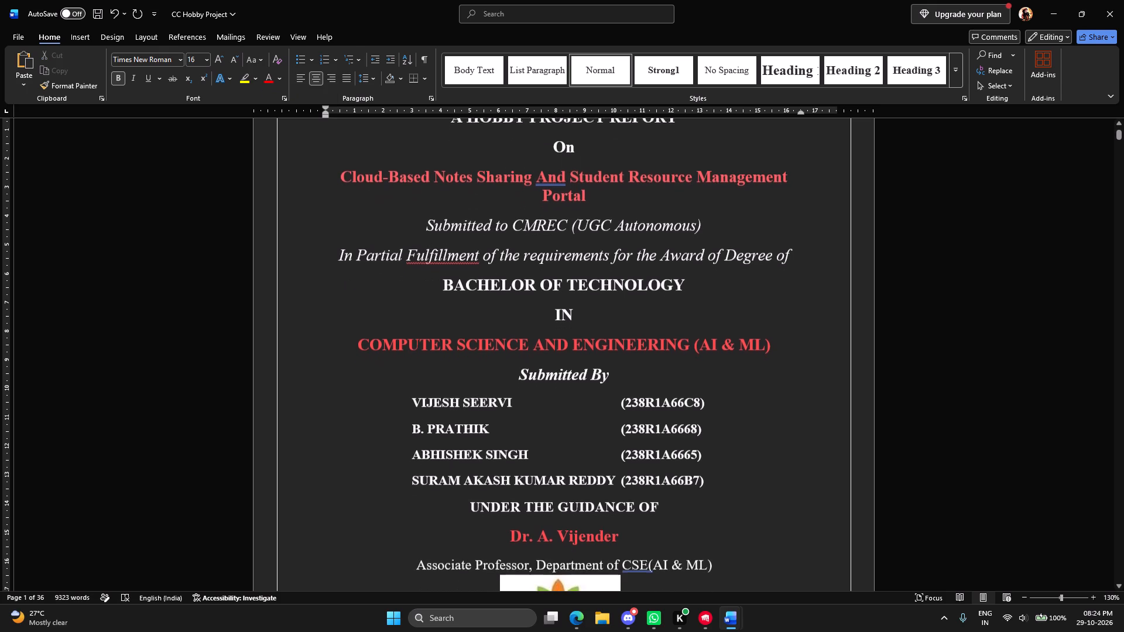
pyautogui.scroll(-7, 631, 250)
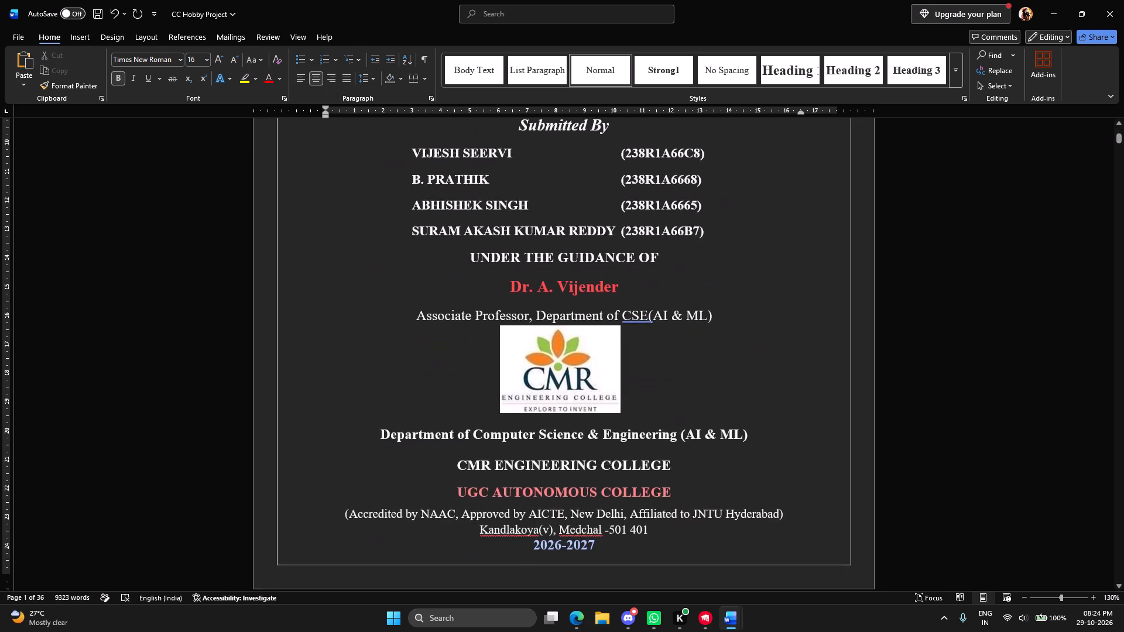
pyautogui.scroll(-5, 631, 250)
pyautogui.scroll(8, 631, 250)
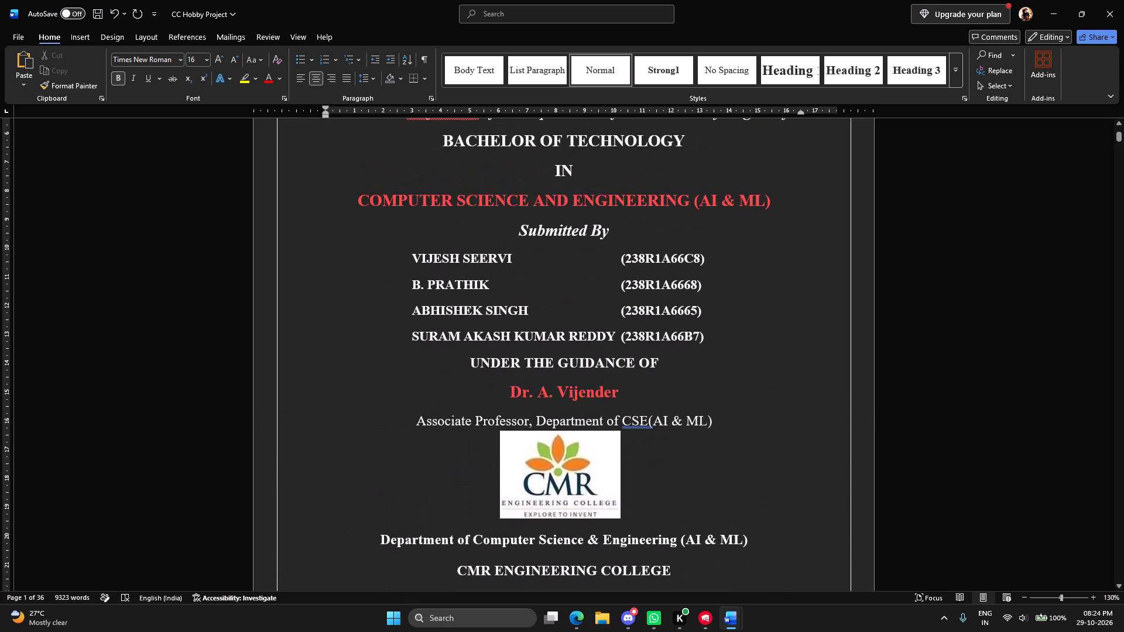
pyautogui.scroll(-7, 634, 255)
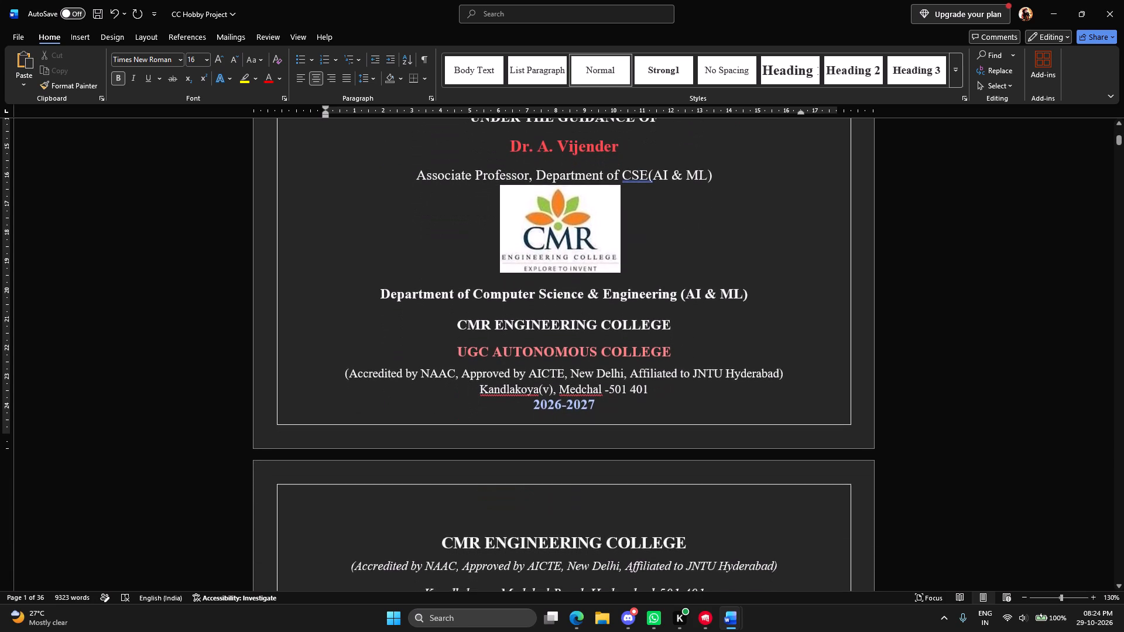
pyautogui.scroll(-9, 639, 260)
pyautogui.scroll(4, 634, 270)
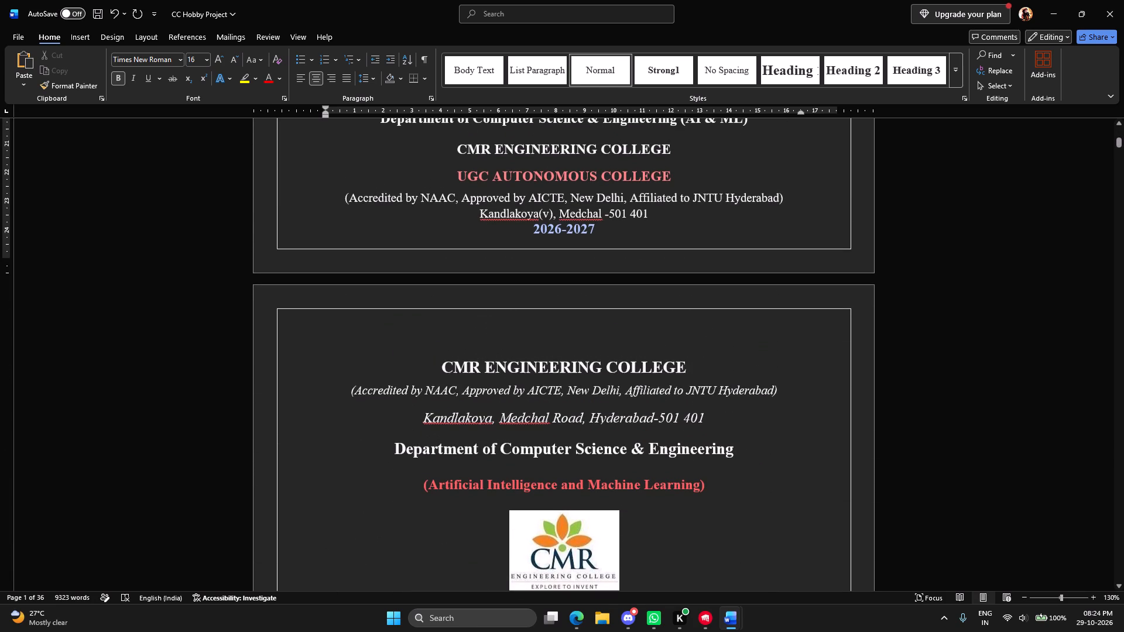
pyautogui.scroll(-20, 574, 253)
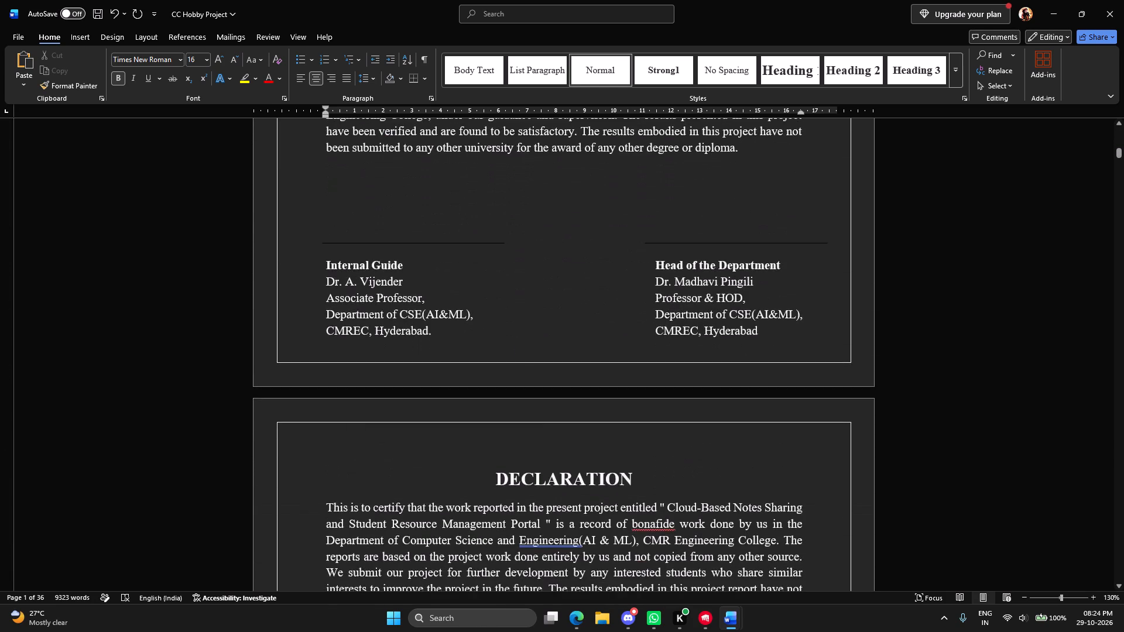
pyautogui.scroll(-6, 579, 268)
pyautogui.scroll(3, 584, 272)
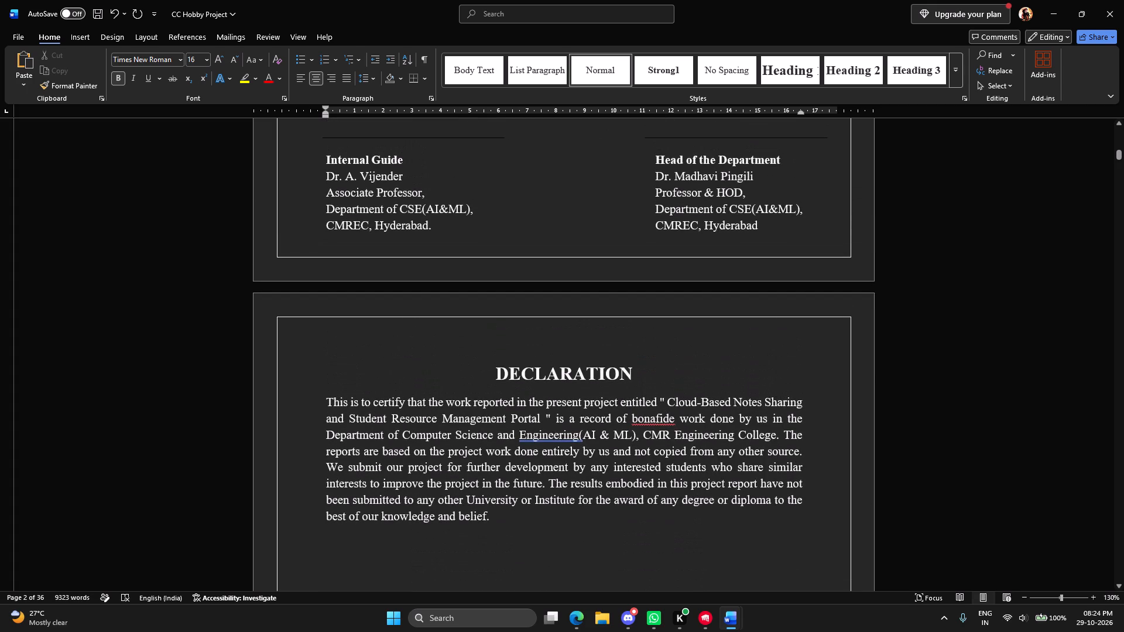
pyautogui.scroll(-11, 585, 272)
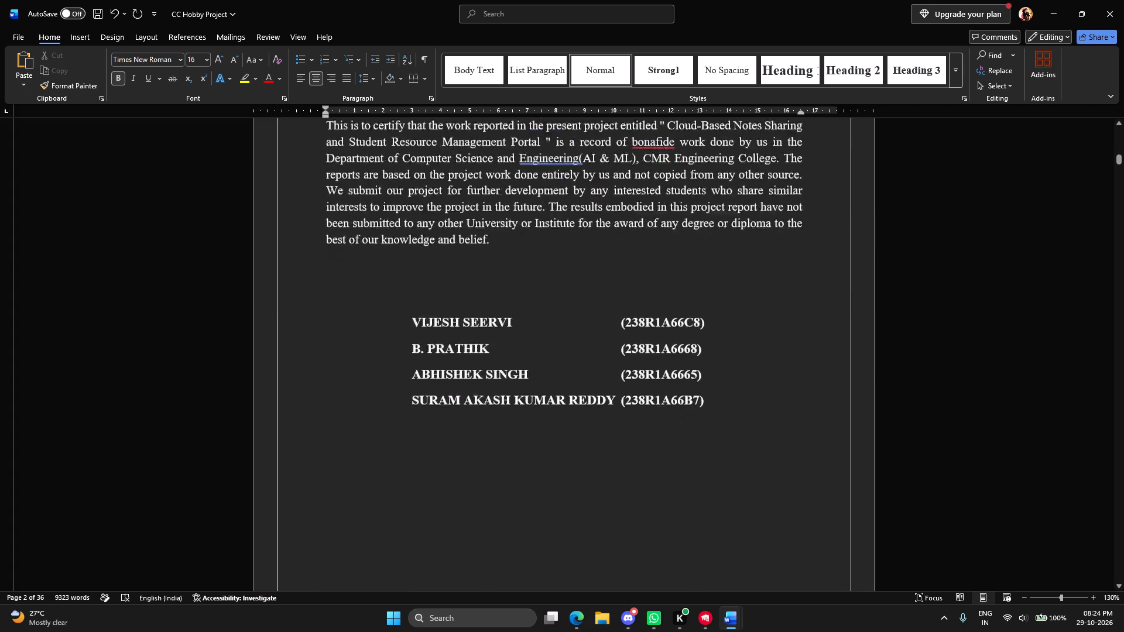
pyautogui.scroll(-19, 587, 271)
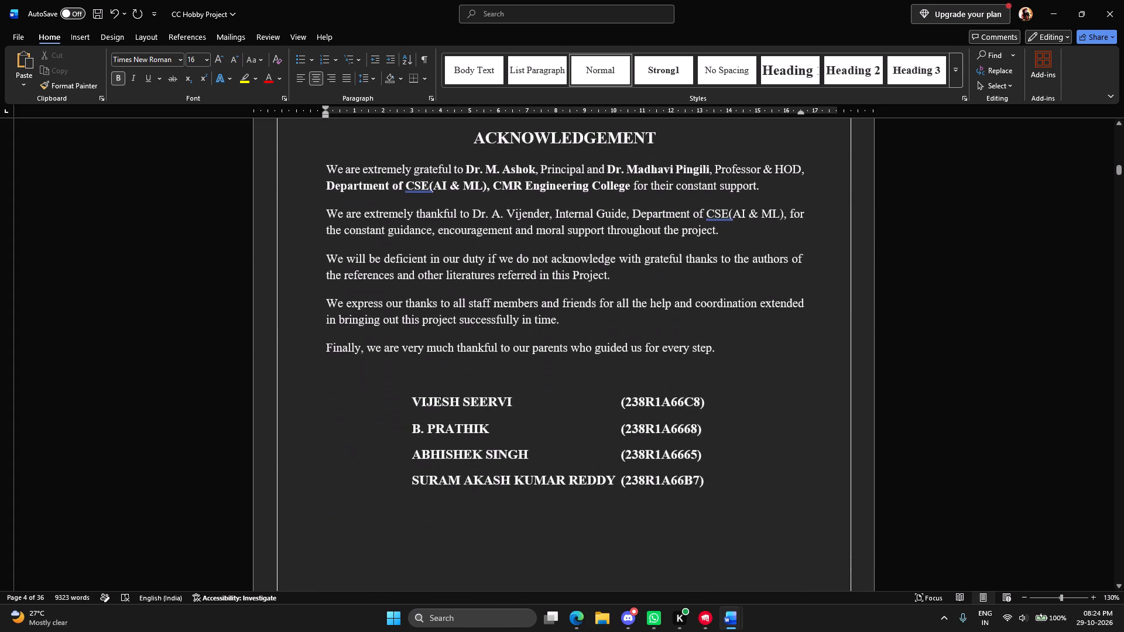
pyautogui.scroll(-15, 591, 272)
pyautogui.scroll(-8, 592, 271)
pyautogui.scroll(-16, 592, 271)
pyautogui.scroll(-17, 594, 271)
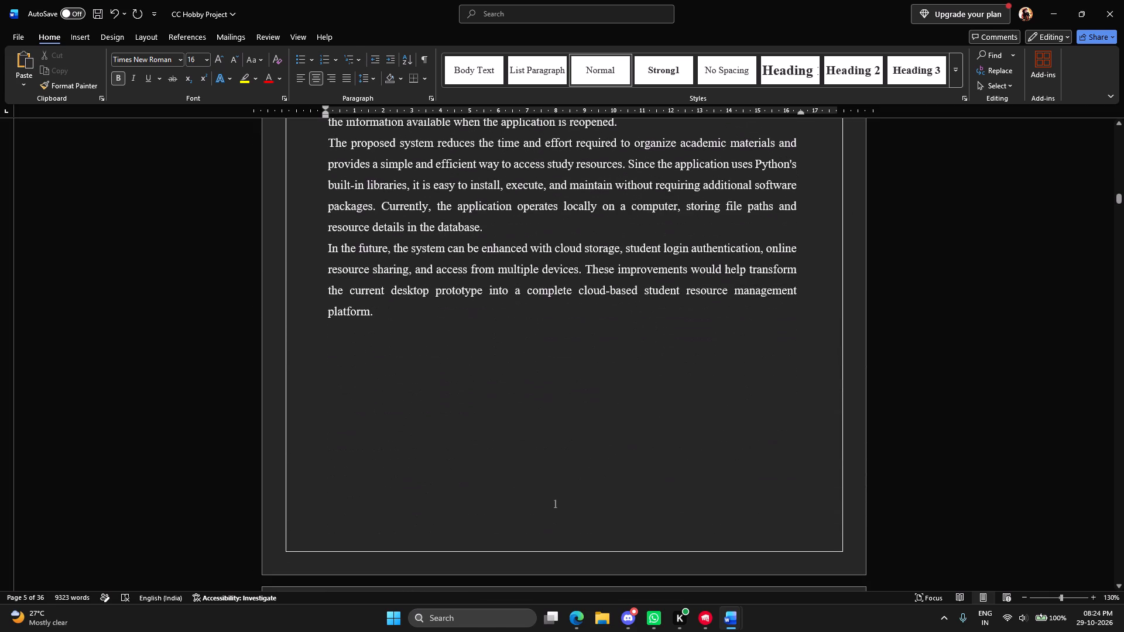
# Delete the entire Abstract section before the Introduction, including its heading, body text and leftover page.
pyautogui.scroll(-9, 594, 272)
pyautogui.scroll(7, 594, 272)
pyautogui.moveTo(570, 280); pyautogui.dragTo(564, 268)
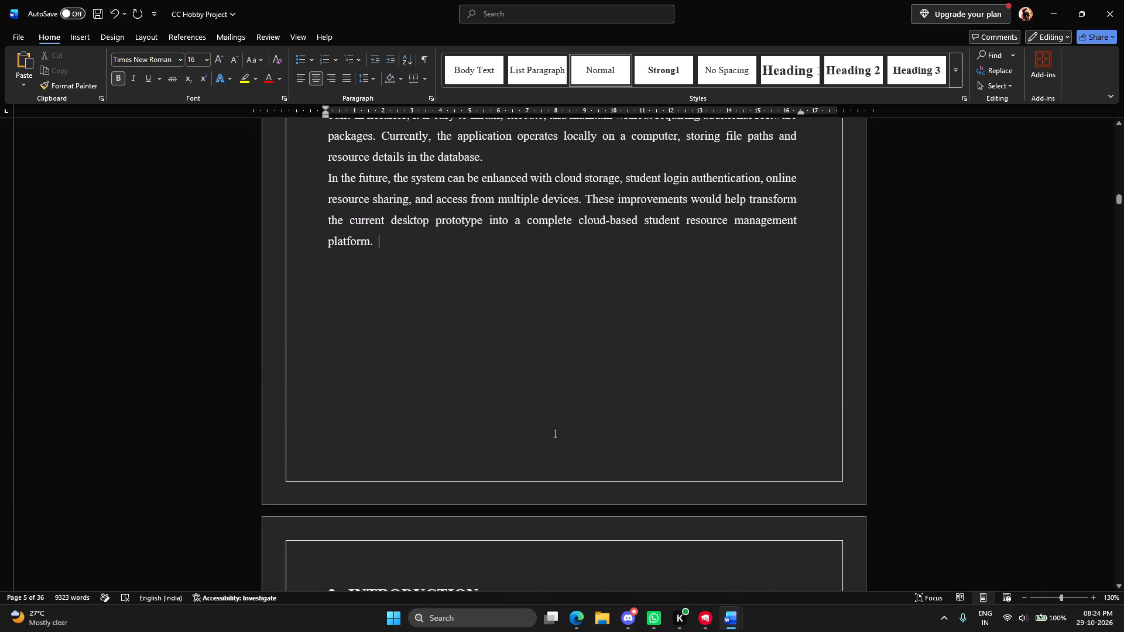
pyautogui.moveTo(564, 268); pyautogui.dragTo(417, 291)
pyautogui.scroll(16, 560, 241)
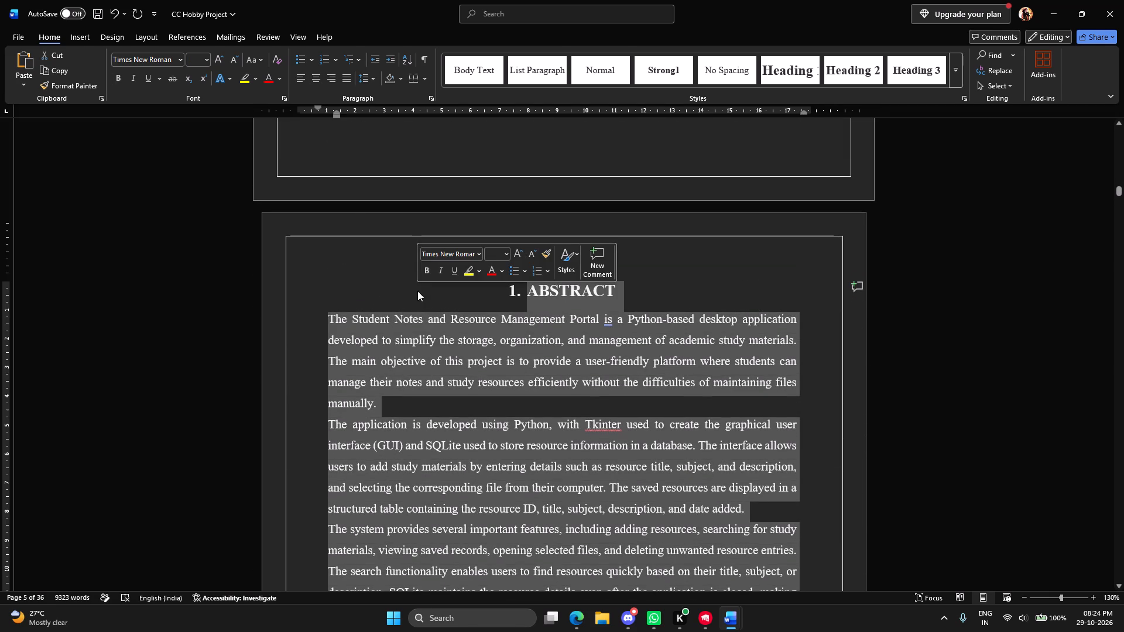
pyautogui.press('BackSpace')
pyautogui.scroll(-8, 462, 279)
pyautogui.scroll(5, 465, 279)
pyautogui.press('Delete')
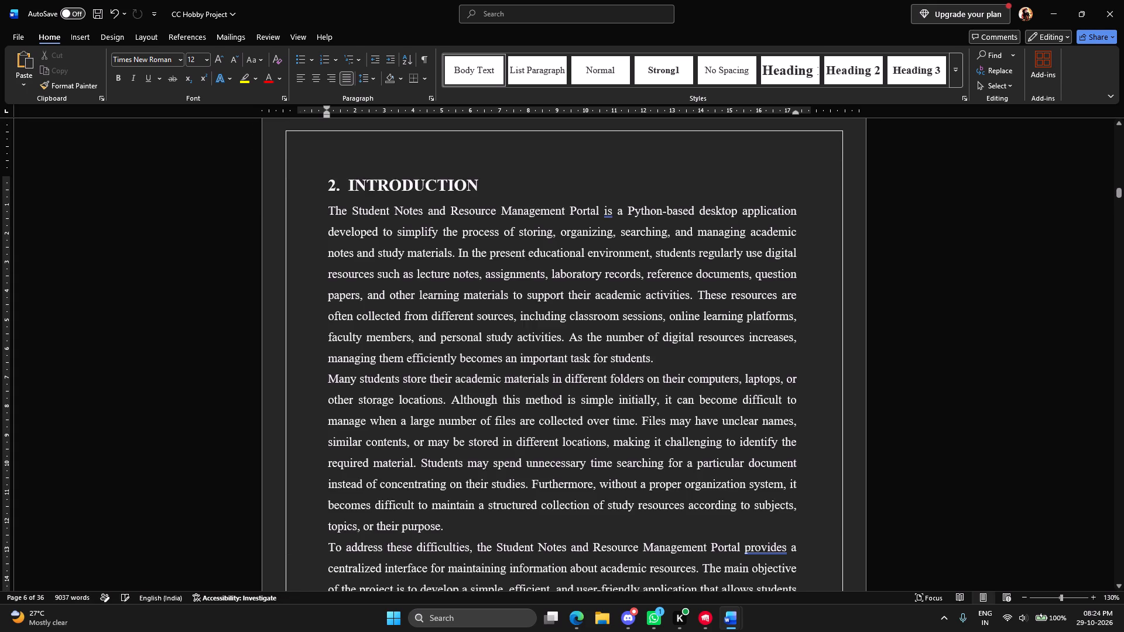
pyautogui.scroll(4, 465, 279)
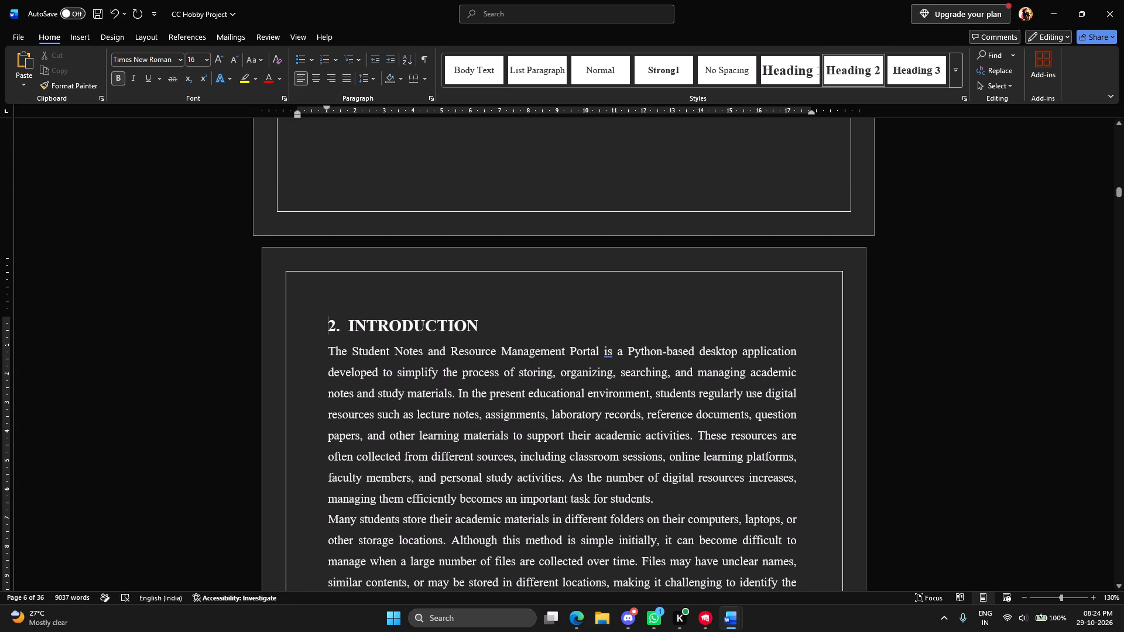
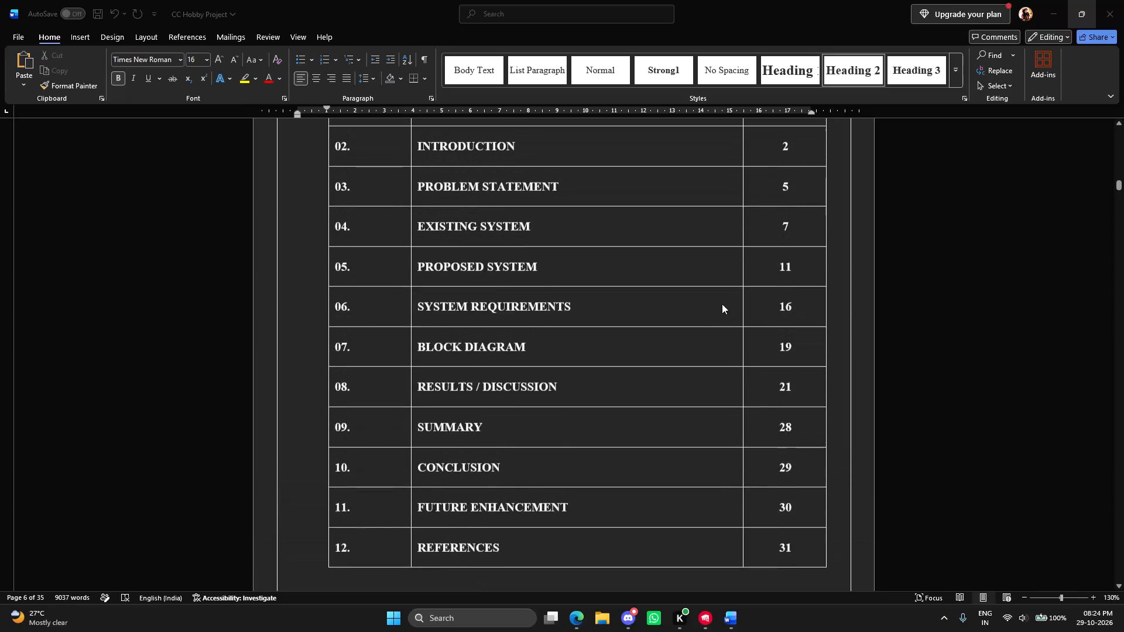
# Change the Abstract row in the index table to serial number I and page number I.
pyautogui.scroll(2, 704, 277)
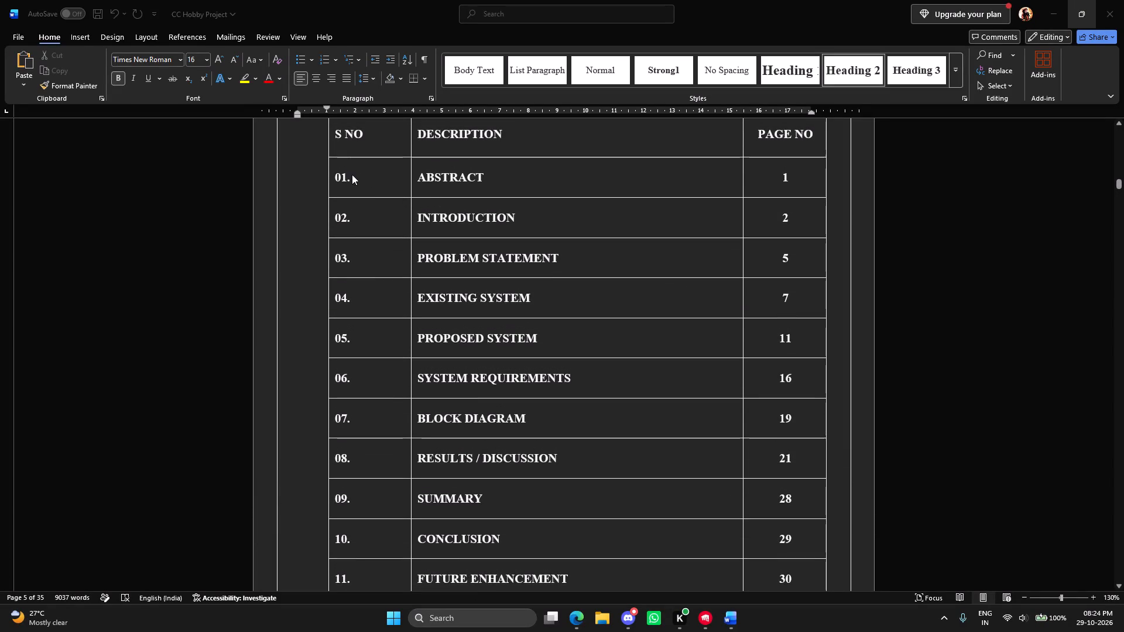
pyautogui.click(347, 178)
pyautogui.click(352, 178)
pyautogui.press('BackSpace')
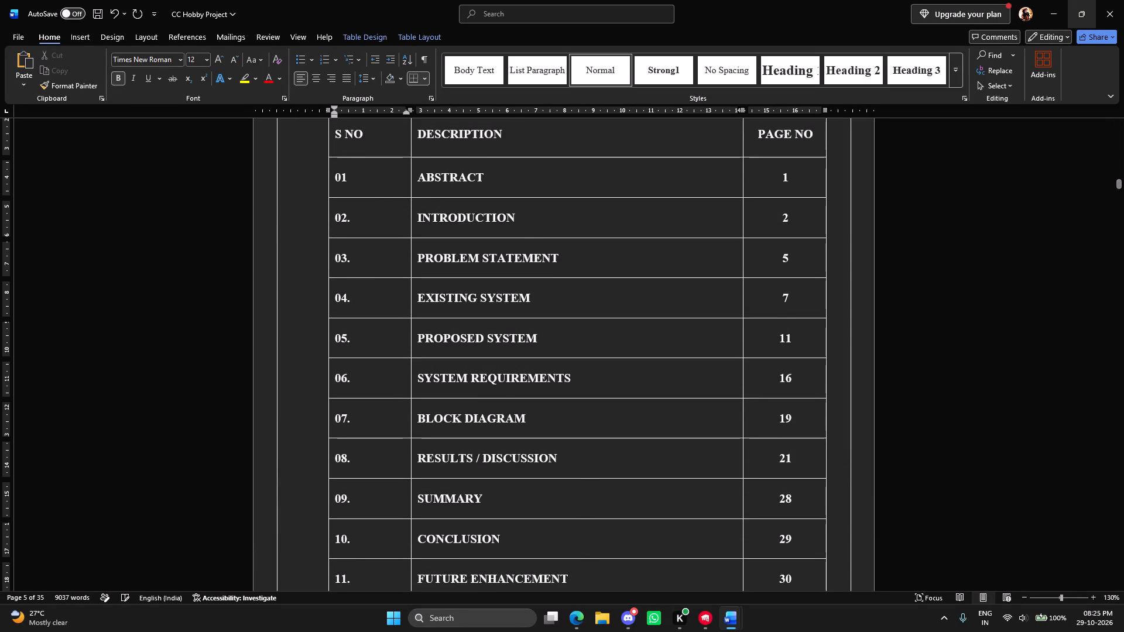
pyautogui.press('BackSpace')
pyautogui.press('BackSpace')
pyautogui.hotkey('shift', 'i')
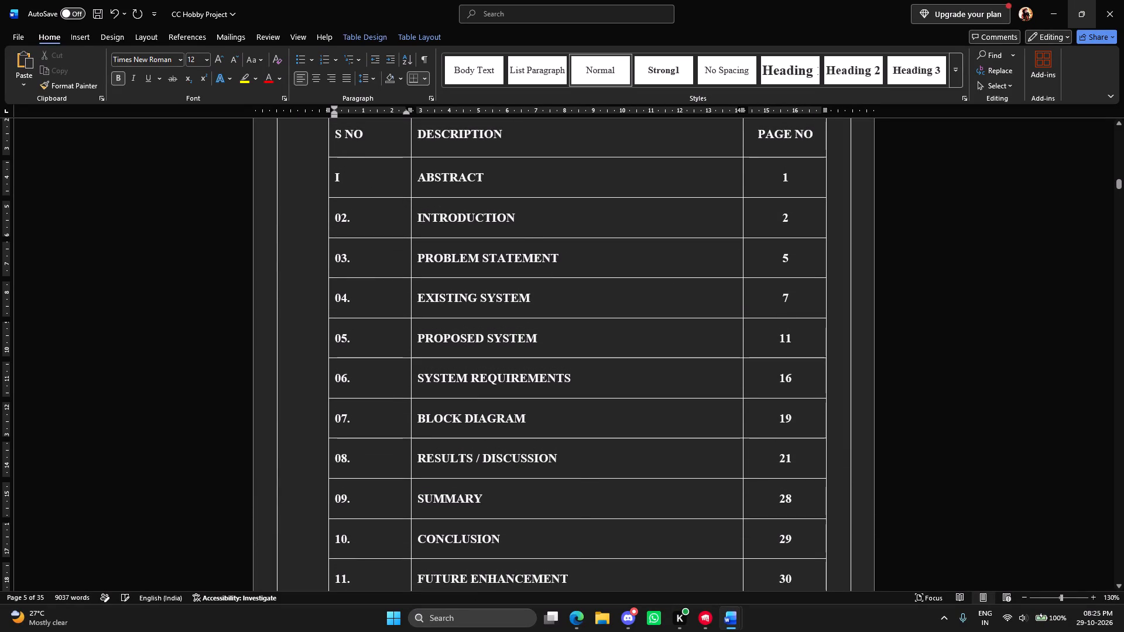
pyautogui.click(790, 178)
pyautogui.press('BackSpace')
pyautogui.hotkey('shift', 'i')
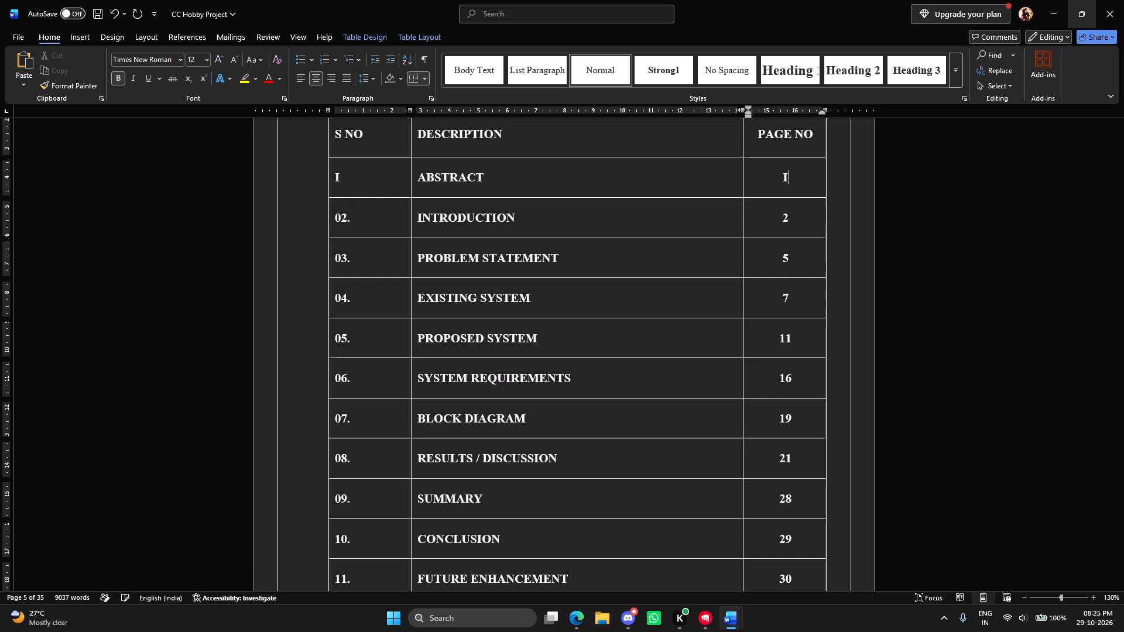
# Set the Introduction row's page number in the index table to 1.
pyautogui.click(794, 215)
pyautogui.press('BackSpace')
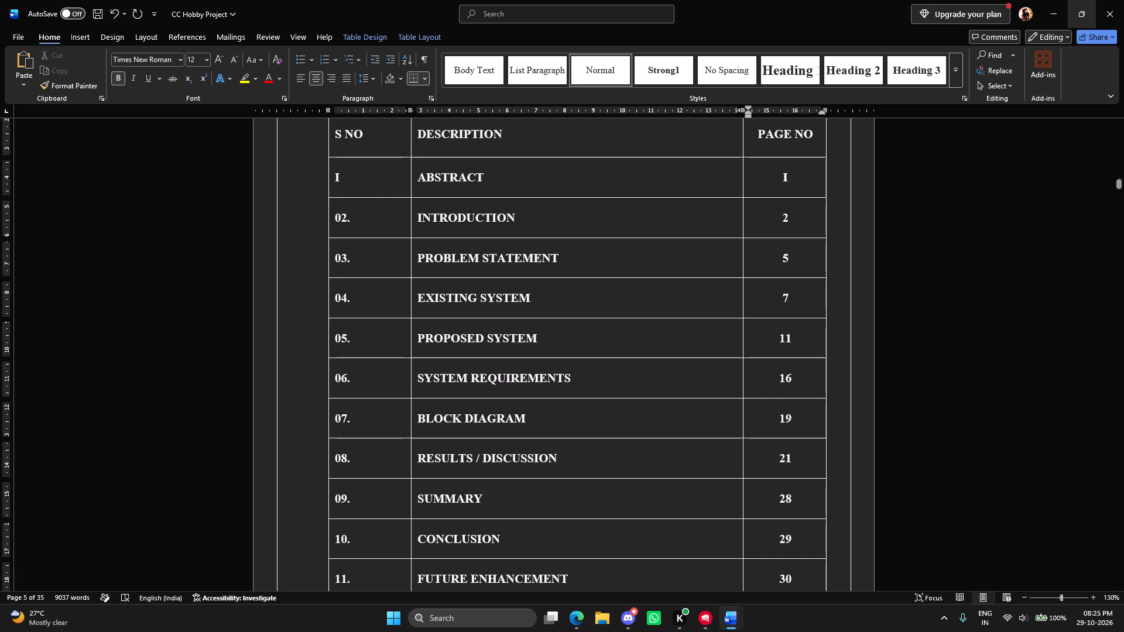
pyautogui.press('1')
# Add space after paragraph to all the body content, from the Introduction heading through the end of the References.
pyautogui.keyDown('ctrl'); pyautogui.scroll(-9, 695, 297); pyautogui.keyUp('ctrl')
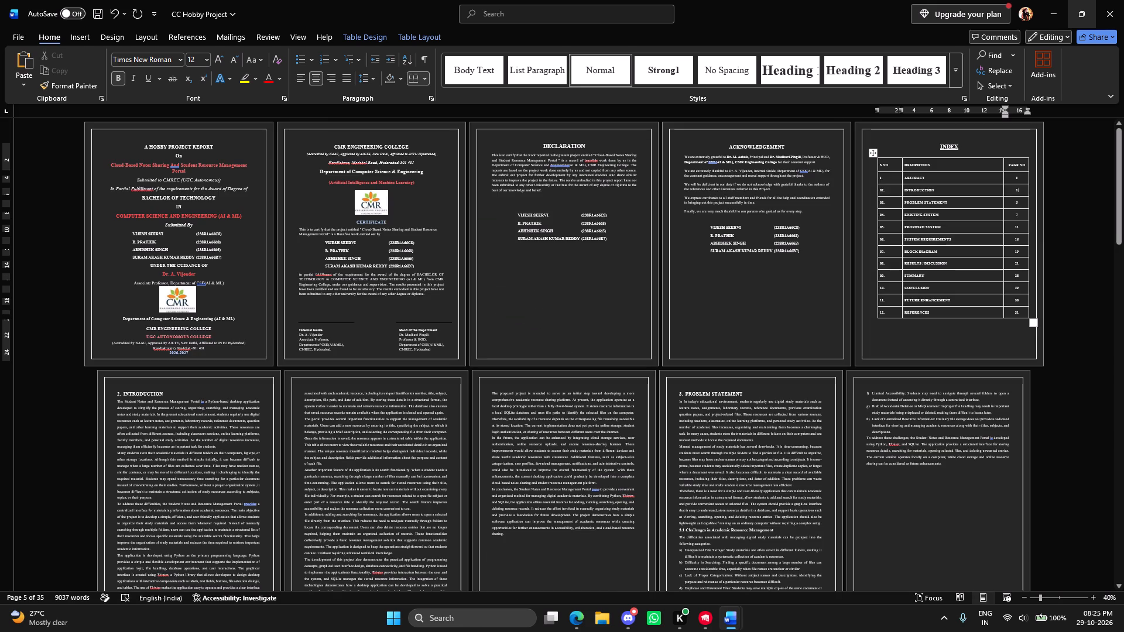
pyautogui.moveTo(115, 391); pyautogui.dragTo(450, 631)
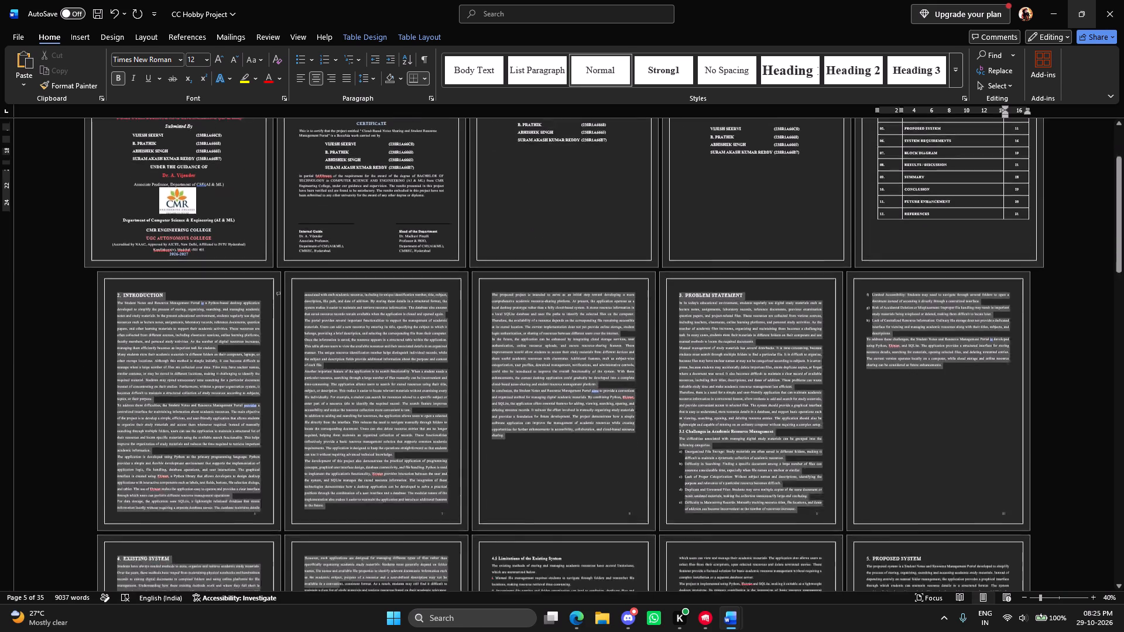
pyautogui.moveTo(450, 631); pyautogui.dragTo(466, 631)
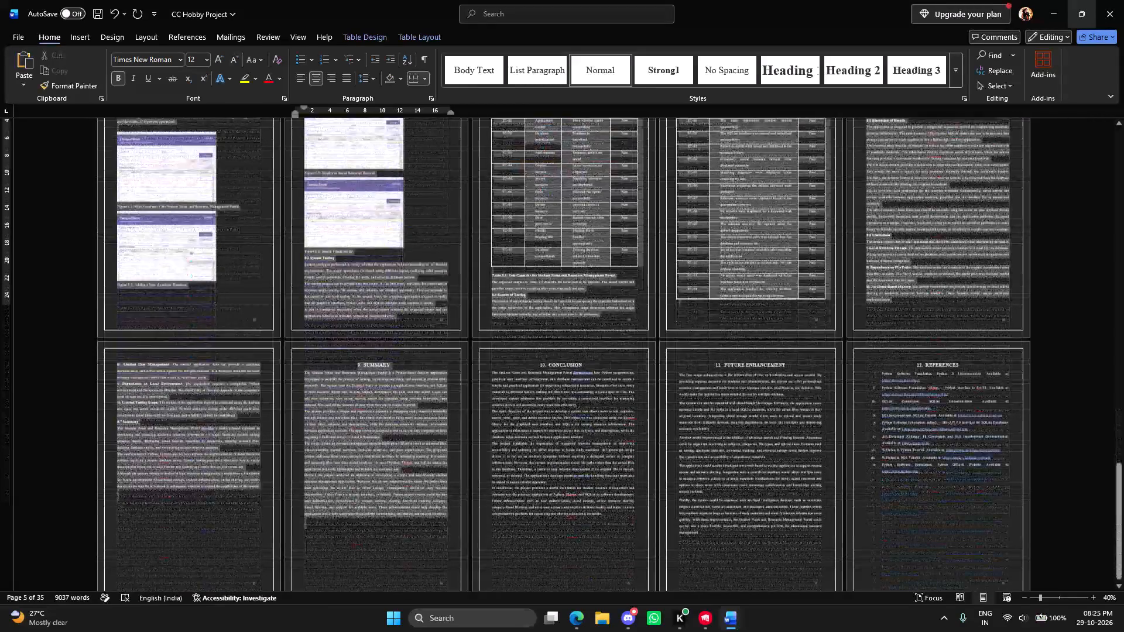
pyautogui.moveTo(466, 631); pyautogui.dragTo(920, 461)
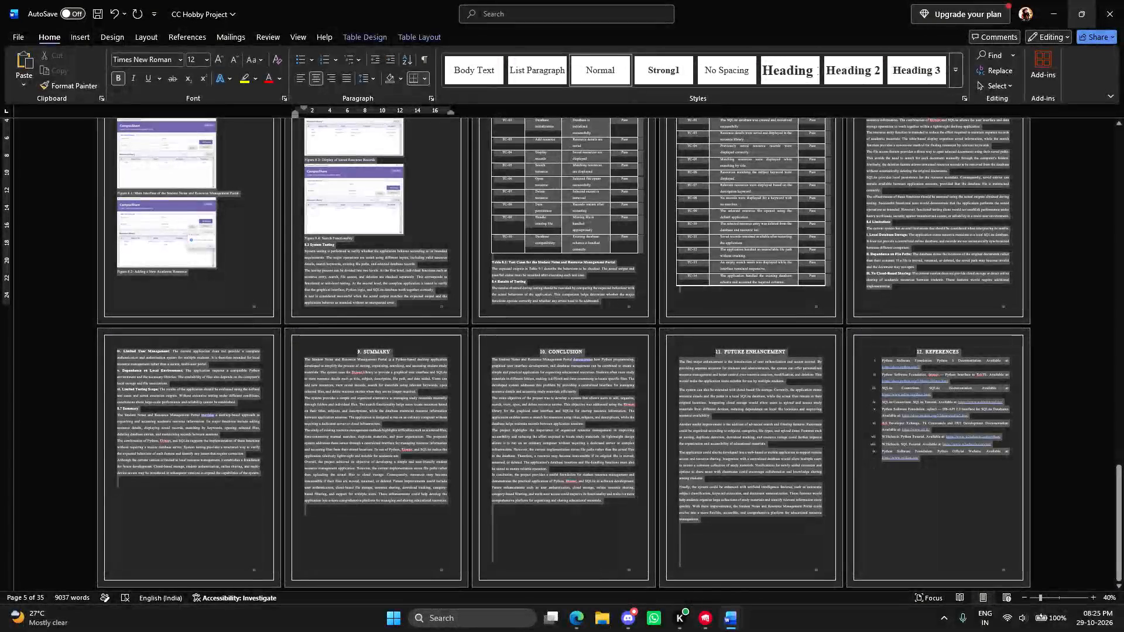
pyautogui.moveTo(920, 461); pyautogui.dragTo(923, 461)
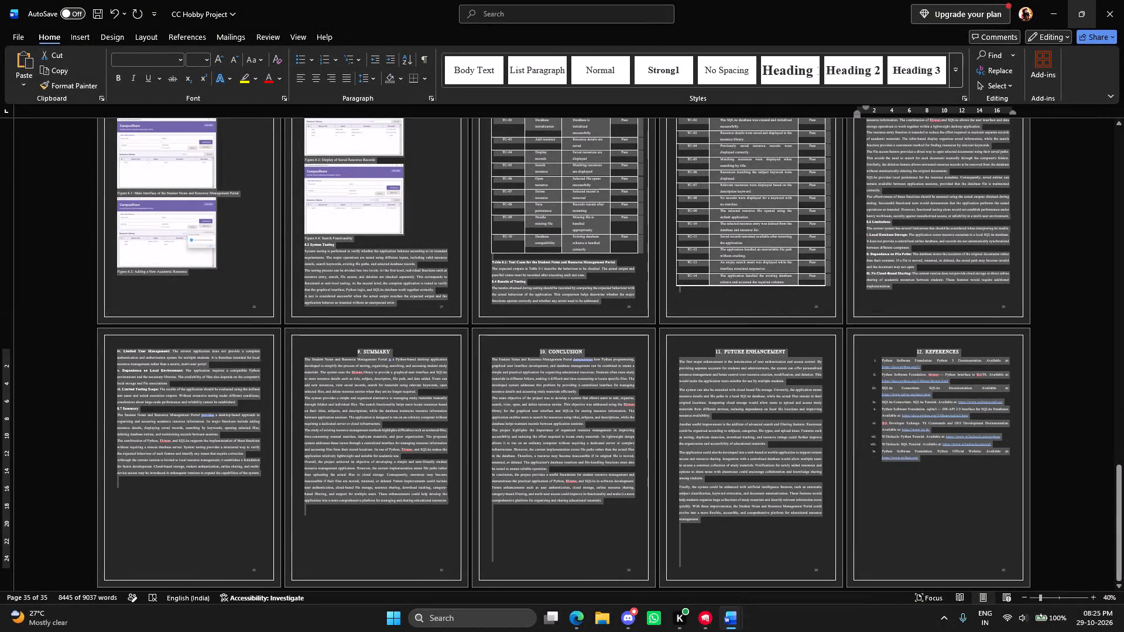
pyautogui.click(375, 78)
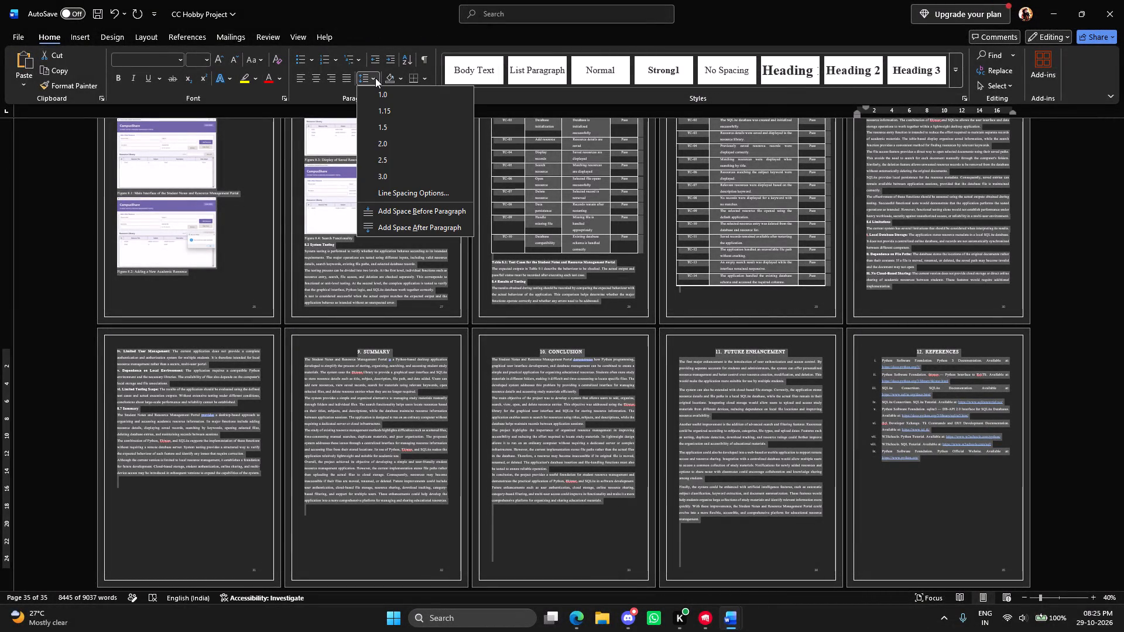
pyautogui.click(421, 222)
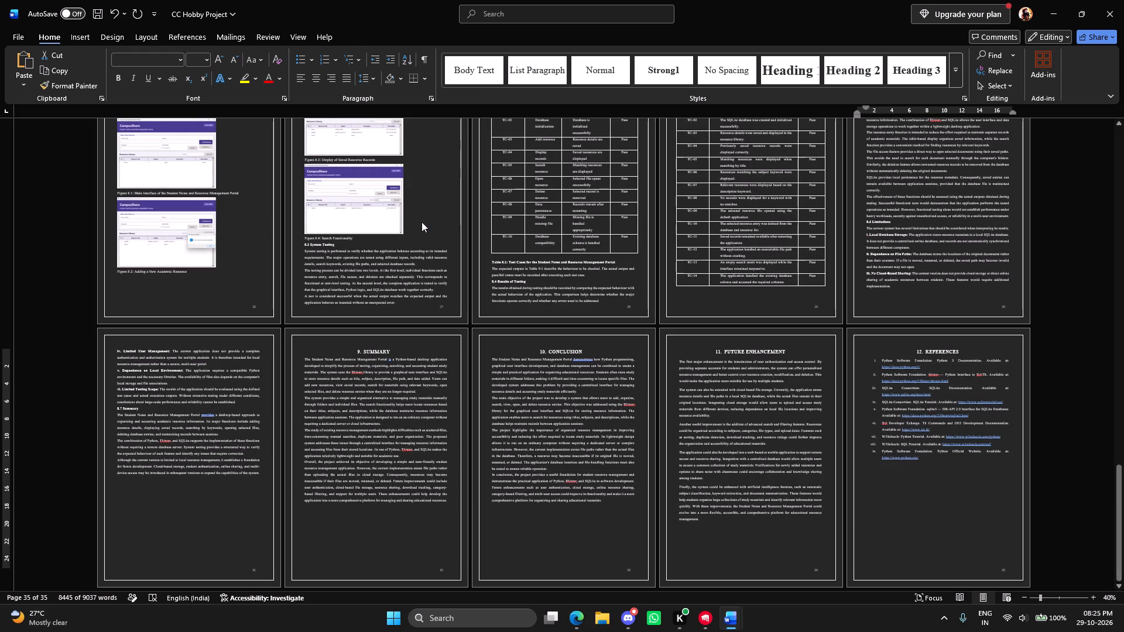
pyautogui.scroll(20, 420, 222)
pyautogui.scroll(2, 420, 222)
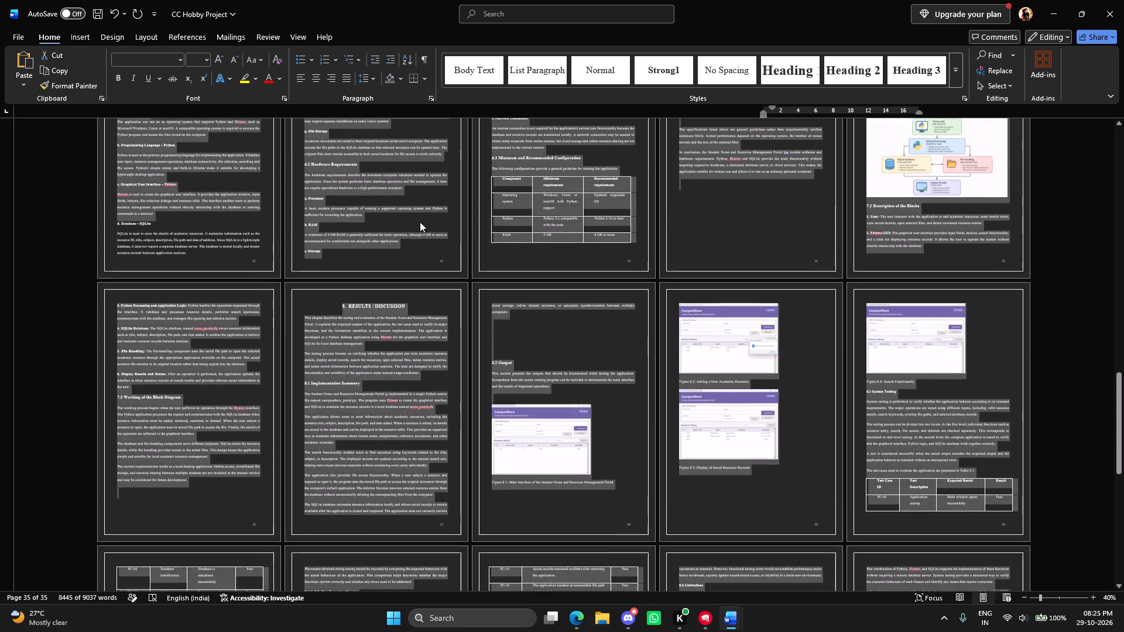
pyautogui.scroll(20, 420, 222)
pyautogui.scroll(20, 420, 222)
pyautogui.scroll(4, 420, 222)
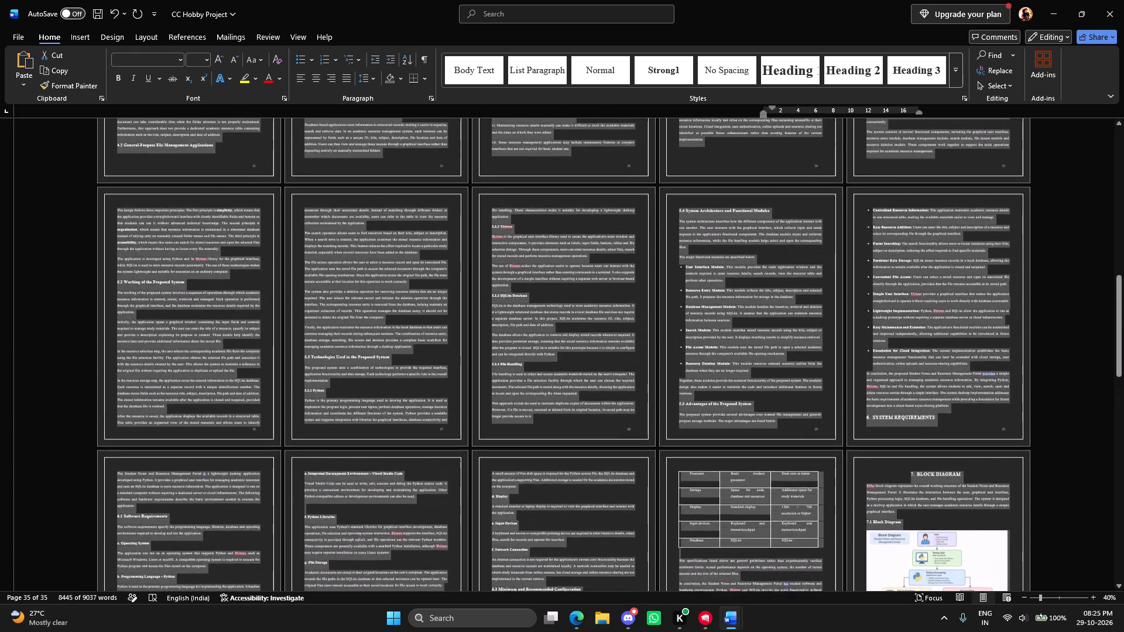
pyautogui.scroll(20, 420, 222)
pyautogui.scroll(20, 420, 222)
pyautogui.scroll(4, 420, 222)
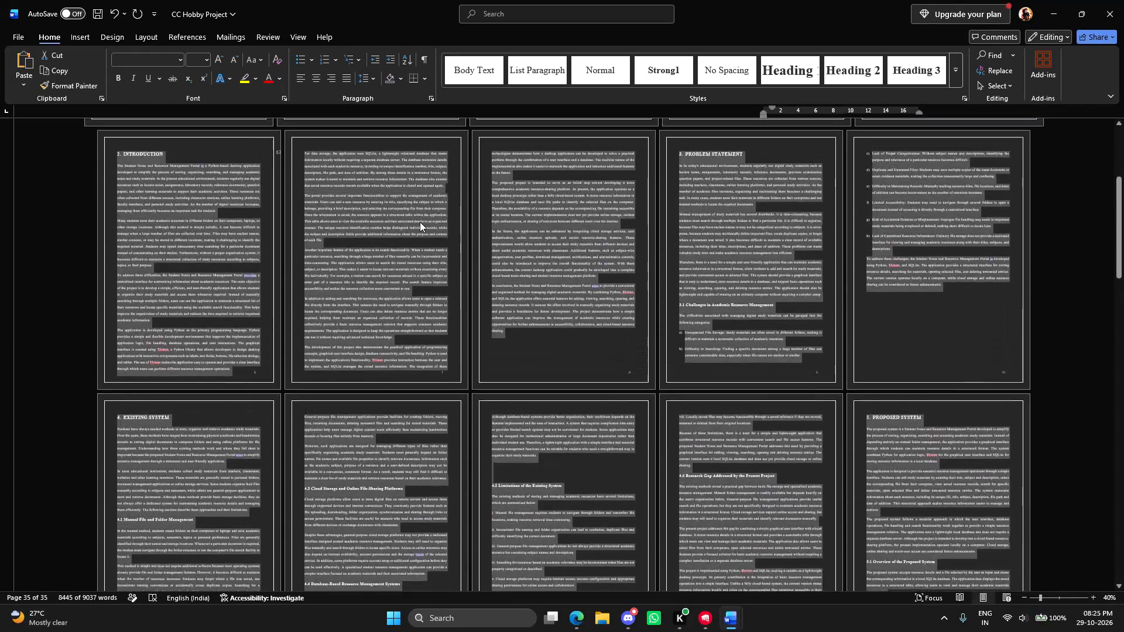
pyautogui.scroll(20, 420, 222)
pyautogui.scroll(15, 420, 222)
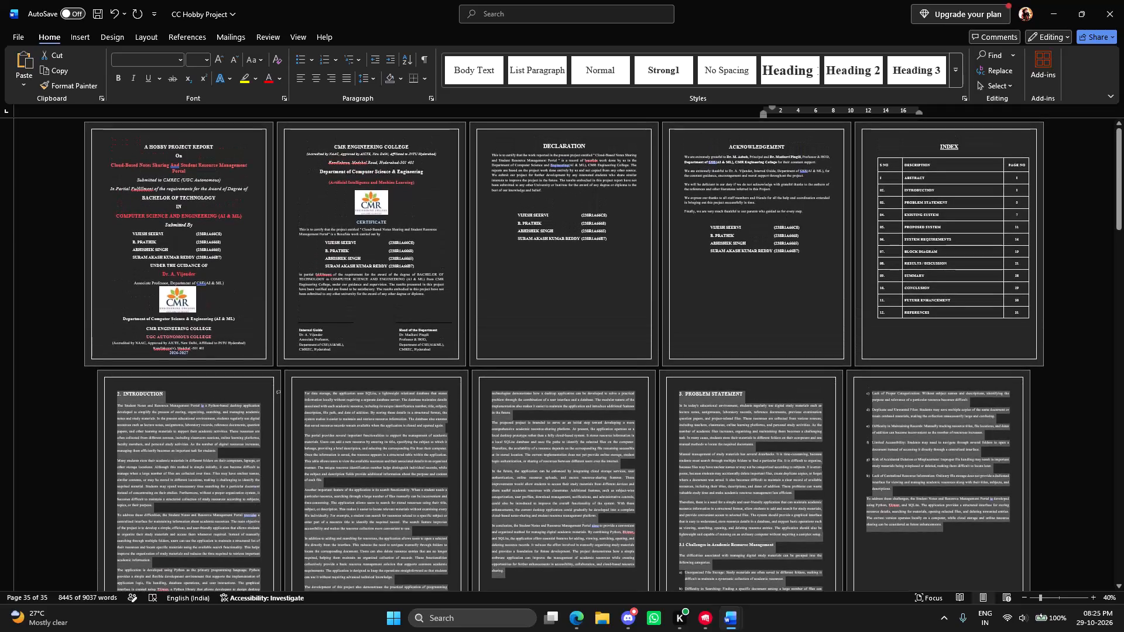
pyautogui.click(571, 401)
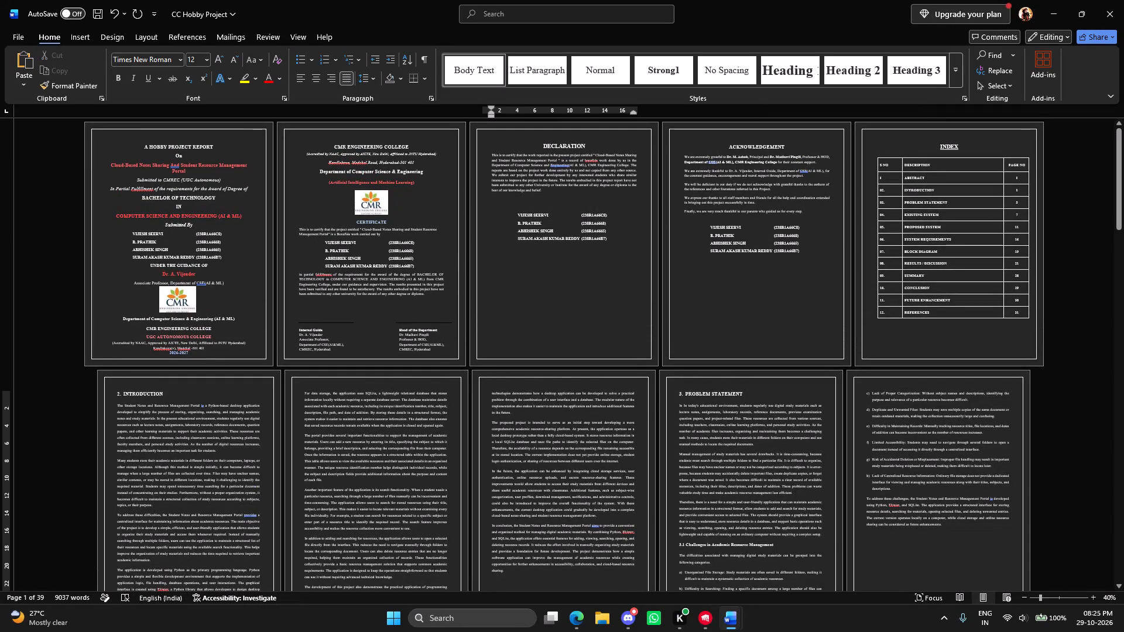
# Save the document.
pyautogui.hotkey('ctrl', 's')
# Renumber the index rows for Introduction, Problem Statement, Existing System and Proposed System as 01 to 04.
pyautogui.scroll(6, 546, 366)
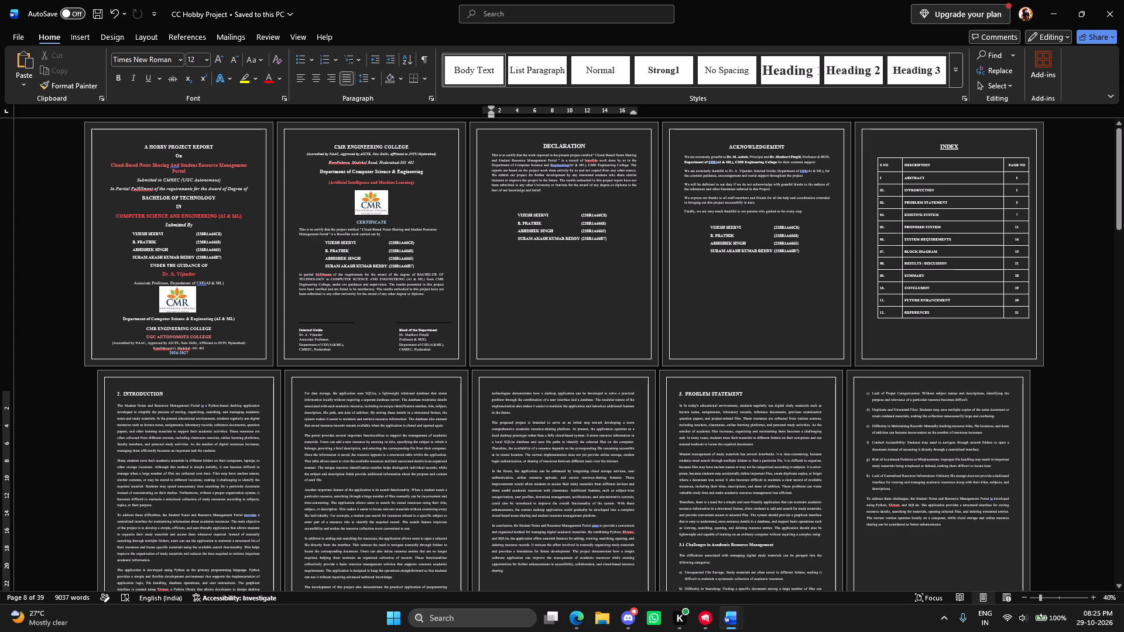
pyautogui.click(928, 198)
pyautogui.keyDown('ctrl'); pyautogui.scroll(6, 928, 198); pyautogui.keyUp('ctrl')
pyautogui.keyDown('ctrl'); pyautogui.scroll(2, 818, 219); pyautogui.keyUp('ctrl')
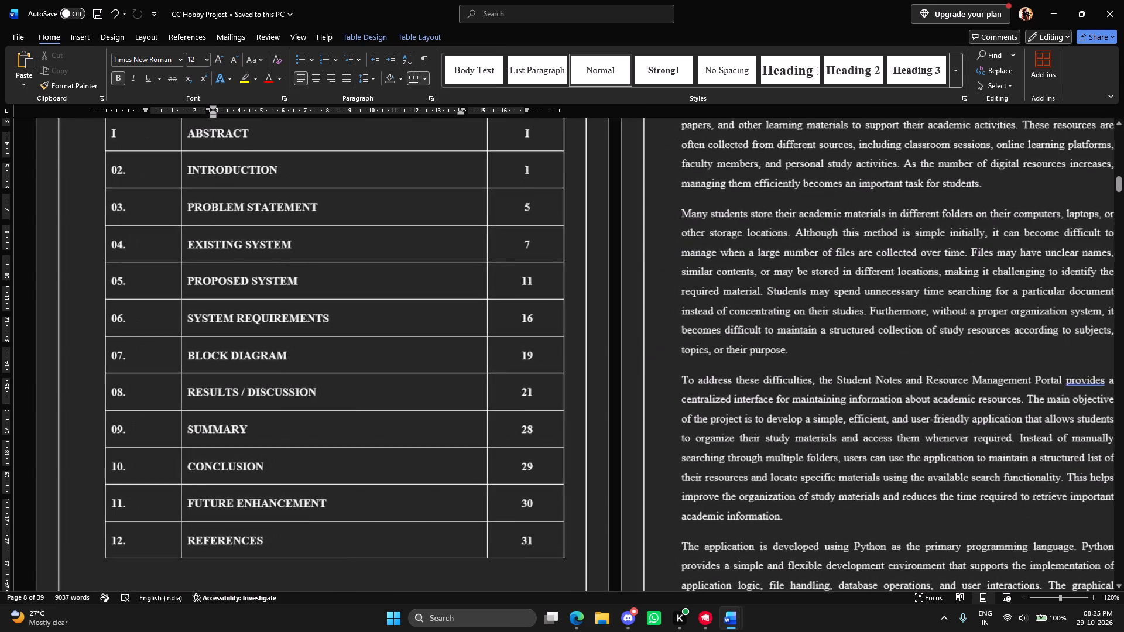
pyautogui.scroll(1, 664, 270)
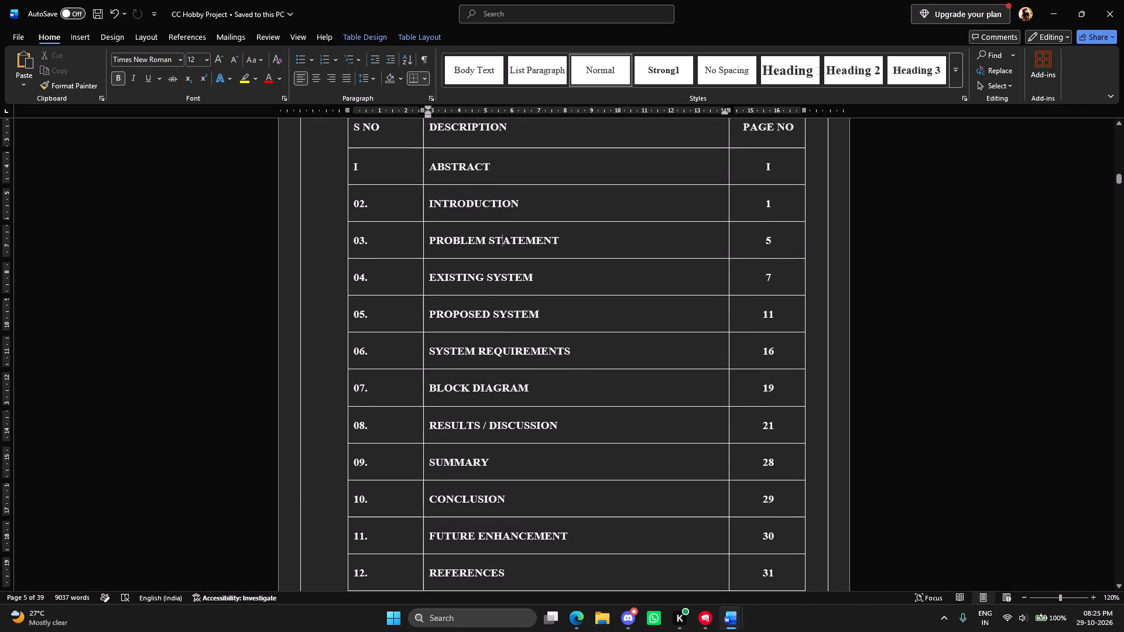
pyautogui.click(364, 205)
pyautogui.press('BackSpace')
pyautogui.press('1')
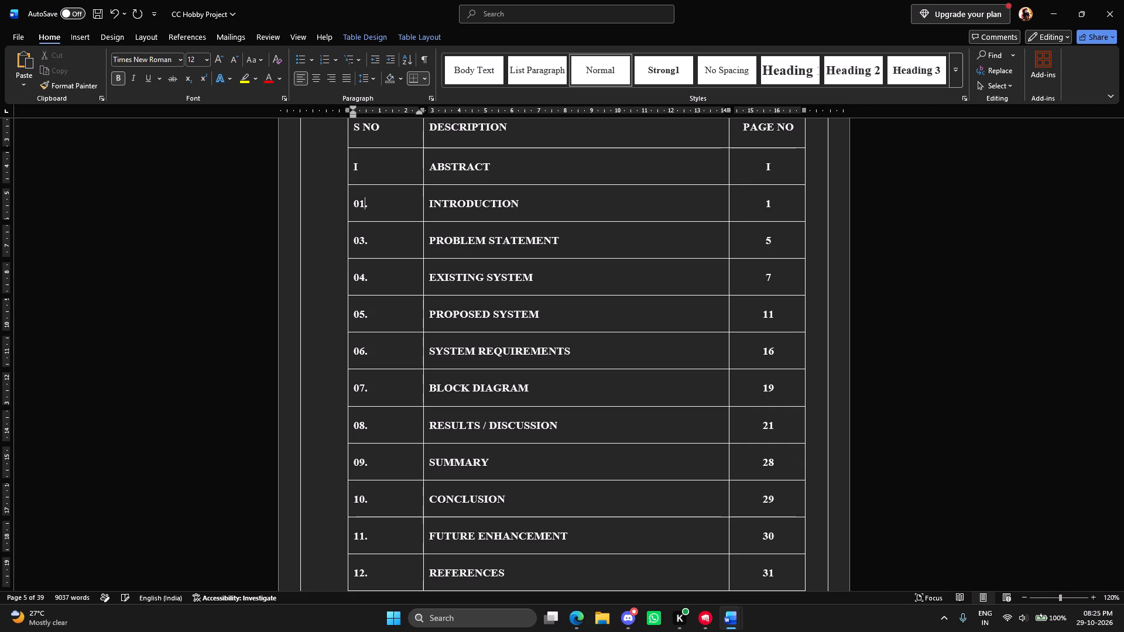
pyautogui.press('Down')
pyautogui.press('BackSpace')
pyautogui.press('2')
pyautogui.press('Down')
pyautogui.press('BackSpace')
pyautogui.press('3')
pyautogui.press('Down')
pyautogui.press('BackSpace')
pyautogui.press('4')
# Renumber the index rows for System Requirements, Block Diagram, Results / Discussion and Summary as 05 to 08.
pyautogui.press('Down')
pyautogui.press('BackSpace')
pyautogui.press('5')
pyautogui.press('Down')
pyautogui.press('BackSpace')
pyautogui.press('6')
pyautogui.press('Down')
pyautogui.press('BackSpace')
pyautogui.press('7')
pyautogui.press('Down')
pyautogui.press('BackSpace')
pyautogui.press('8')
# Renumber the index rows for Conclusion, Future Enhancement and References as 09, 10 and 11.
pyautogui.press('Down')
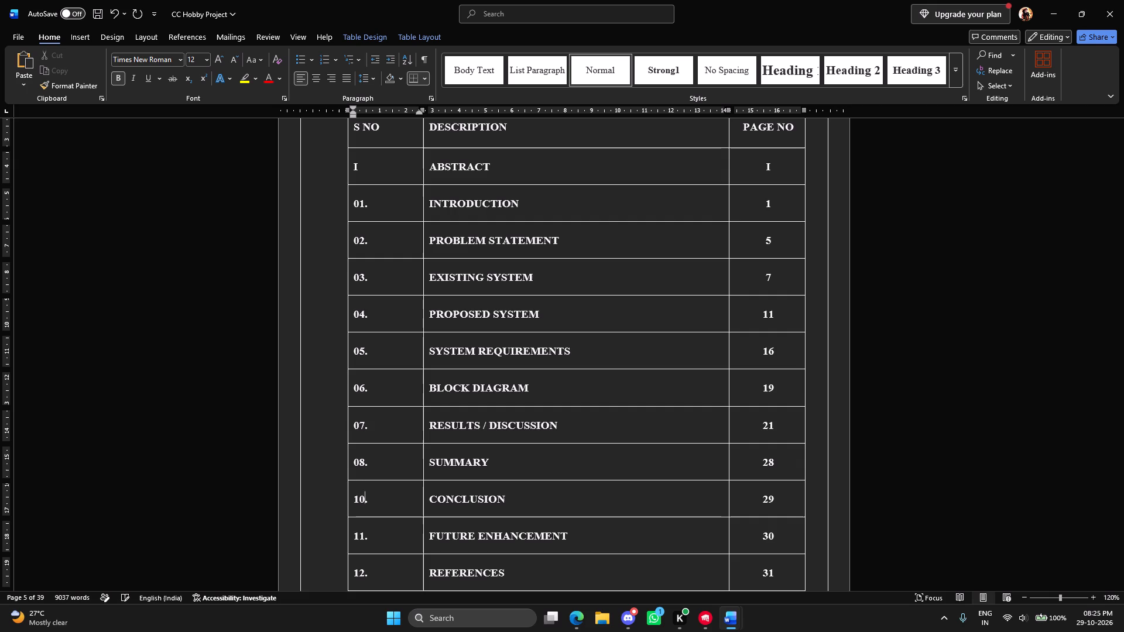
pyautogui.press('BackSpace')
pyautogui.press('BackSpace')
pyautogui.write('09')
pyautogui.press('Down')
pyautogui.press('BackSpace')
pyautogui.press('0')
pyautogui.press('Down')
pyautogui.press('BackSpace')
pyautogui.press('1')
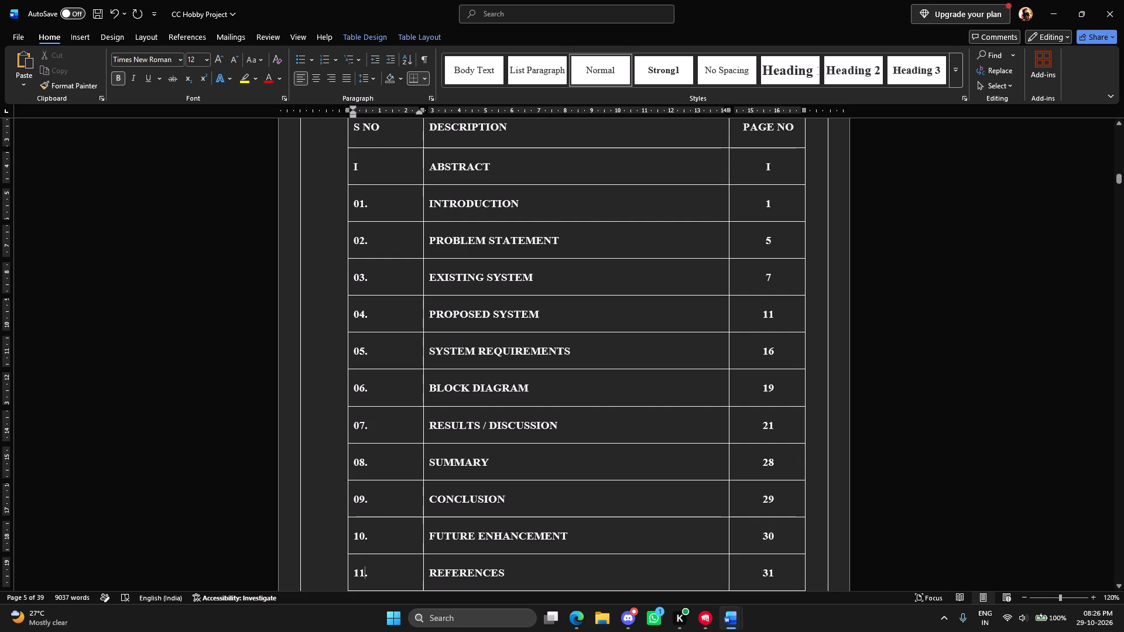
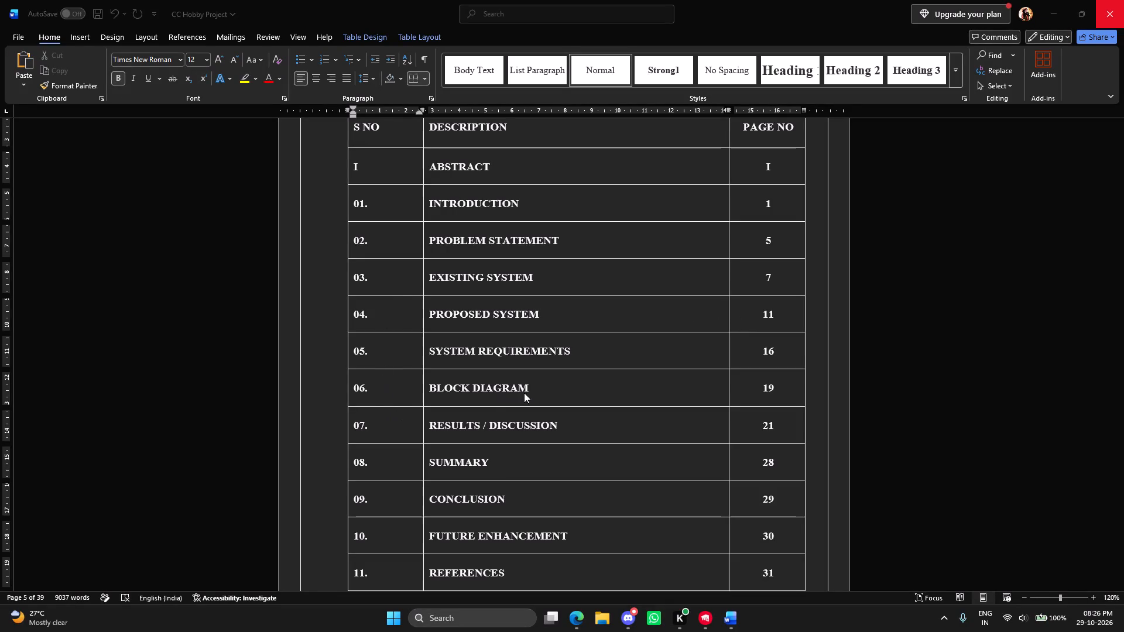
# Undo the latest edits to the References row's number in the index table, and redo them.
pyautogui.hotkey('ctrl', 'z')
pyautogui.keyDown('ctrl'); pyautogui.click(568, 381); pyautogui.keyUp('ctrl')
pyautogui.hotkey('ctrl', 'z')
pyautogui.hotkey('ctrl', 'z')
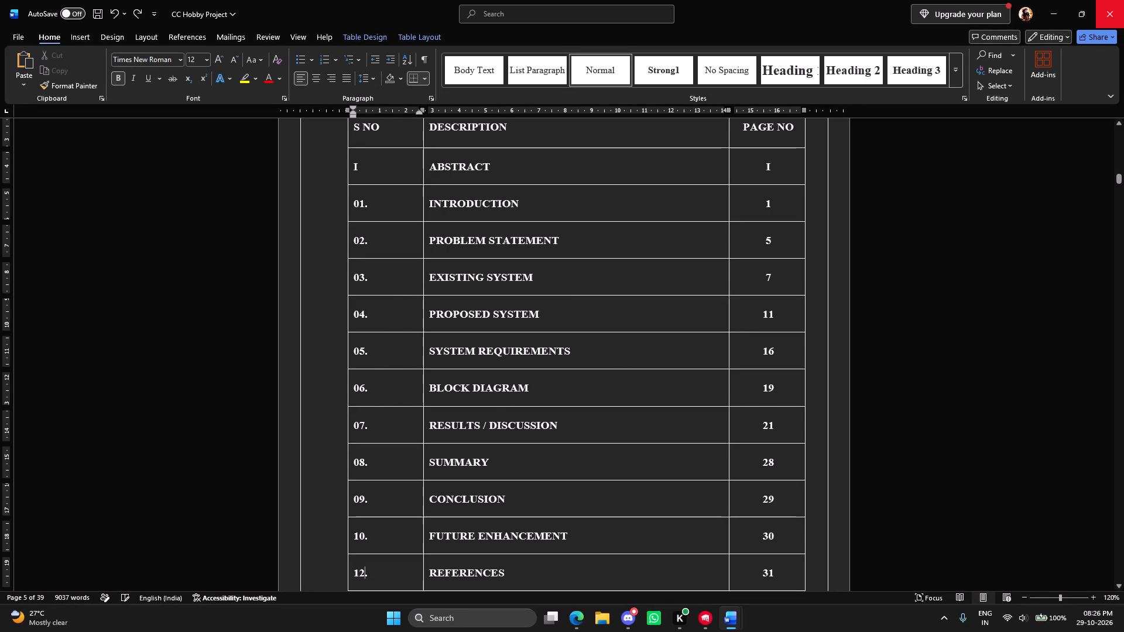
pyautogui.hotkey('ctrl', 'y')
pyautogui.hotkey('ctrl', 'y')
# Save the document.
pyautogui.scroll(-3, 581, 377)
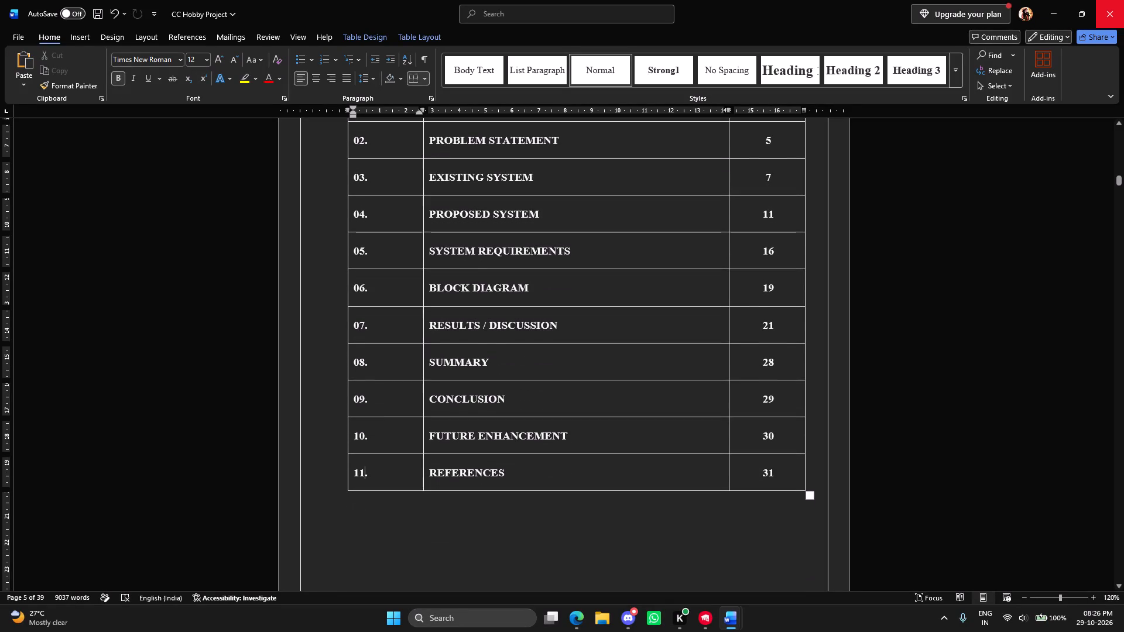
pyautogui.hotkey('ctrl', 's')
# Look through the Introduction pages as far as the Problem Statement heading.
pyautogui.scroll(-13, 581, 377)
pyautogui.scroll(-8, 377, 346)
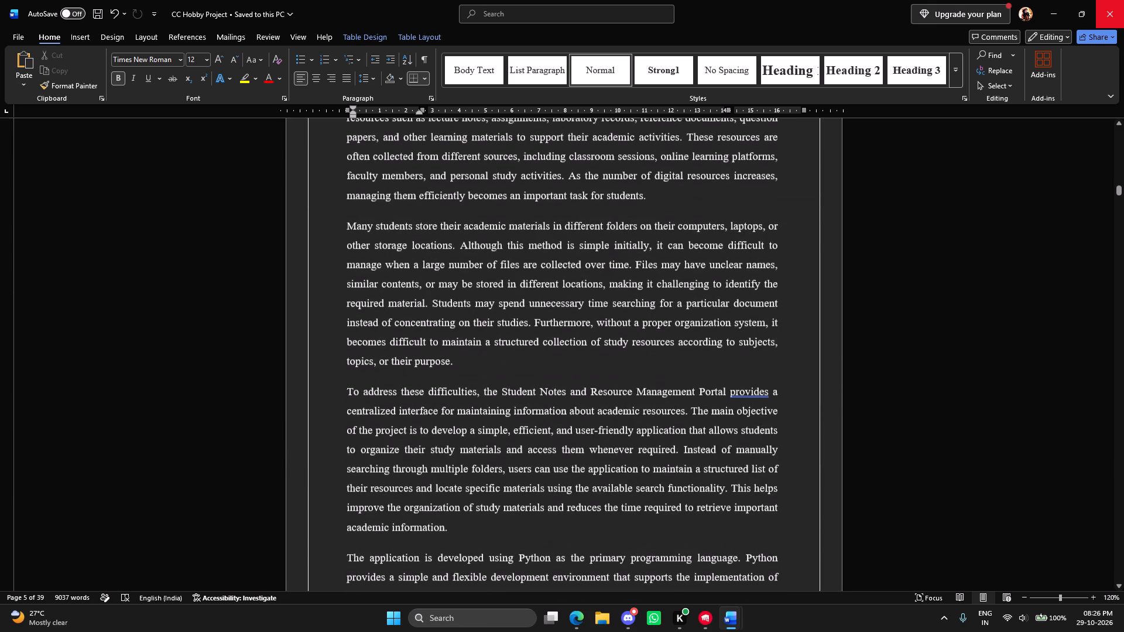
pyautogui.scroll(-20, 407, 351)
pyautogui.scroll(-11, 413, 360)
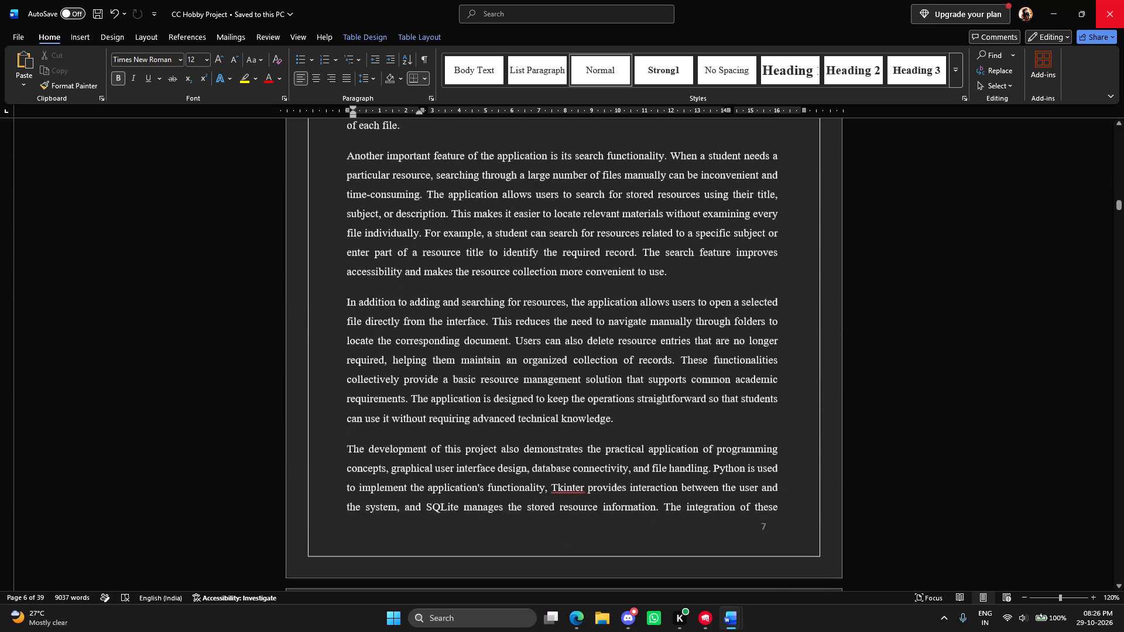
pyautogui.scroll(-17, 413, 360)
pyautogui.scroll(-6, 415, 364)
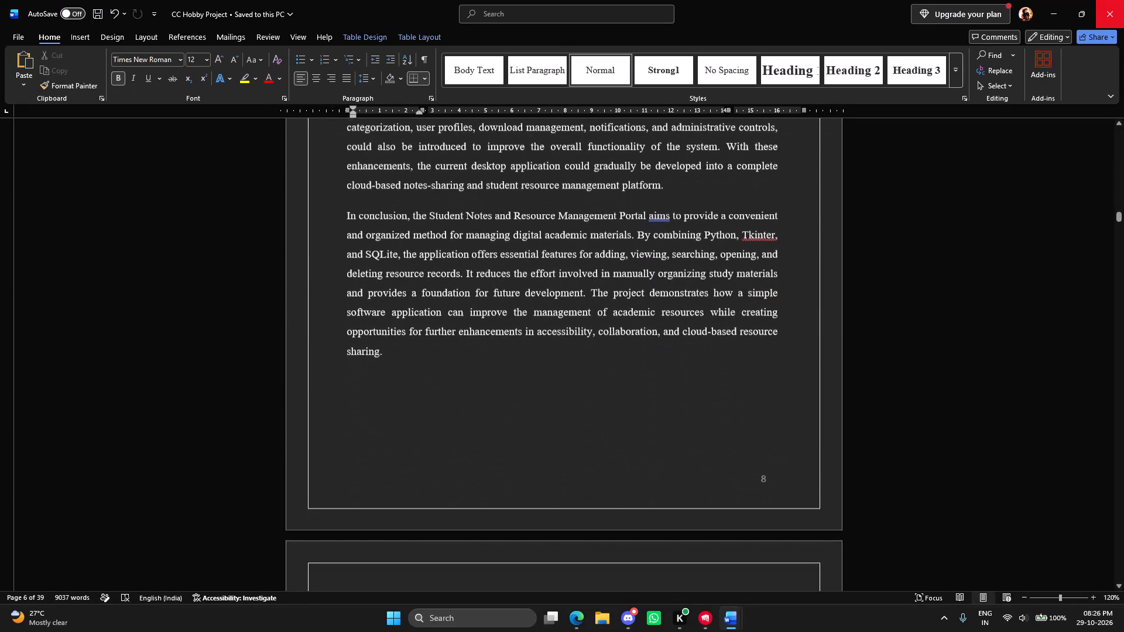
pyautogui.scroll(-7, 421, 364)
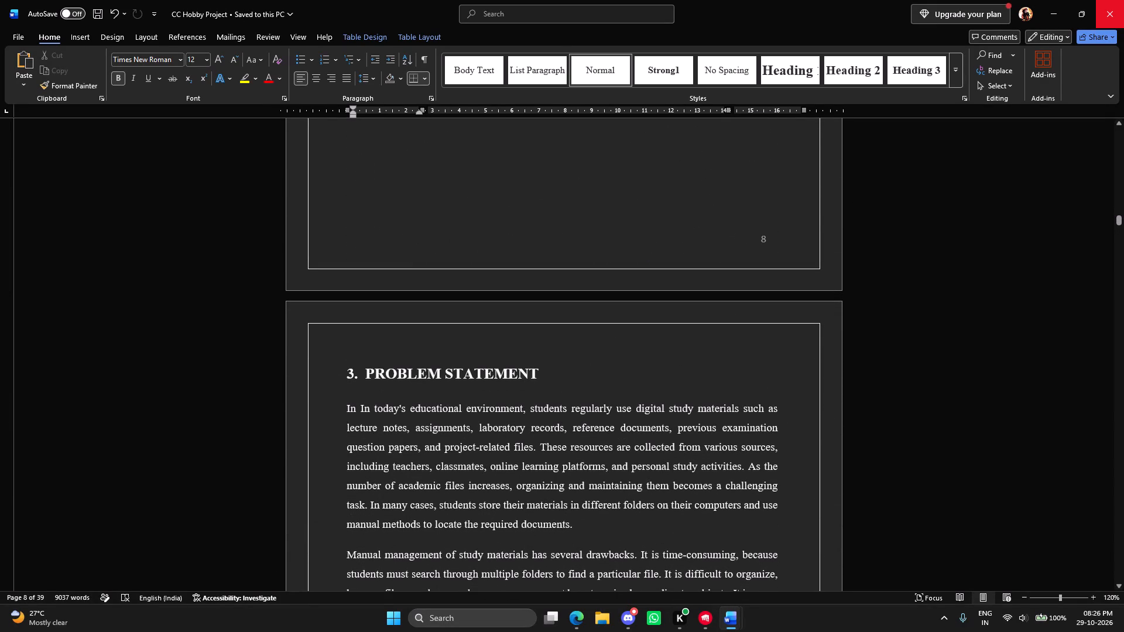
# Save the document again.
pyautogui.hotkey('ctrl', 's')
# Review the front matter from the cover page through the certificate, acknowledgement and index table.
pyautogui.scroll(-7, 552, 360)
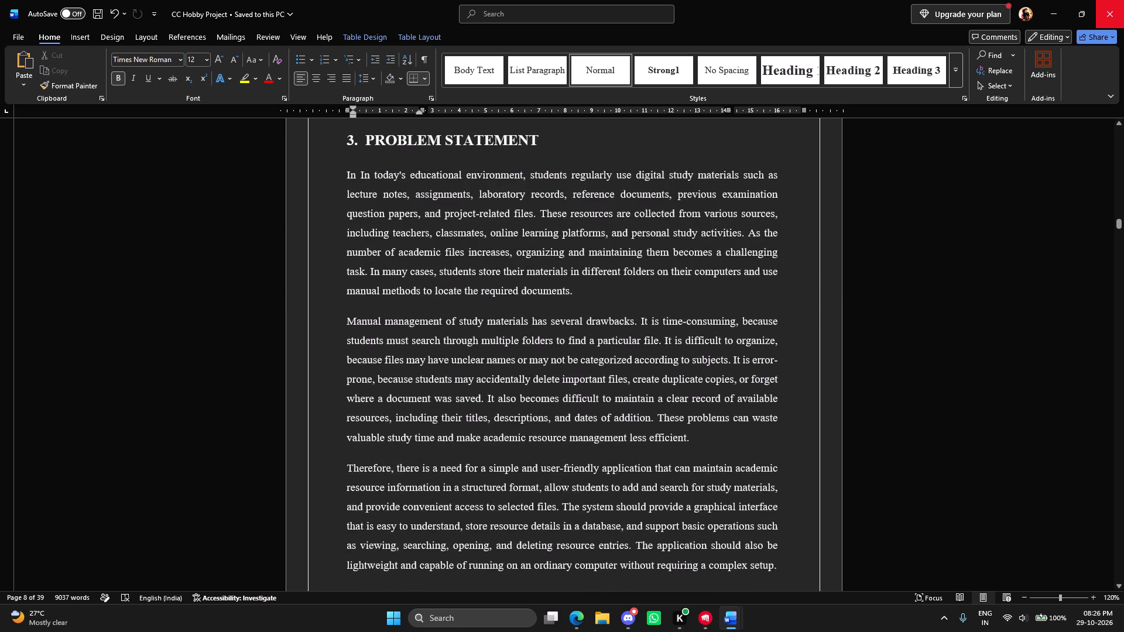
pyautogui.scroll(1, 551, 362)
pyautogui.middleClick(551, 362)
pyautogui.click(531, 214)
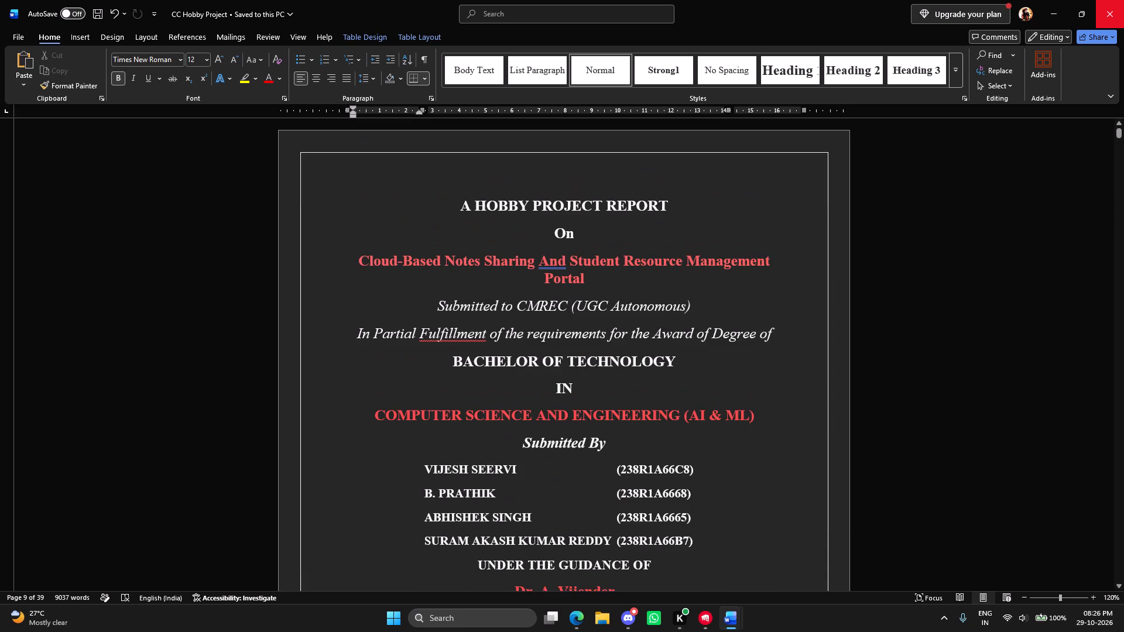
pyautogui.scroll(-14, 545, 328)
pyautogui.scroll(-11, 544, 345)
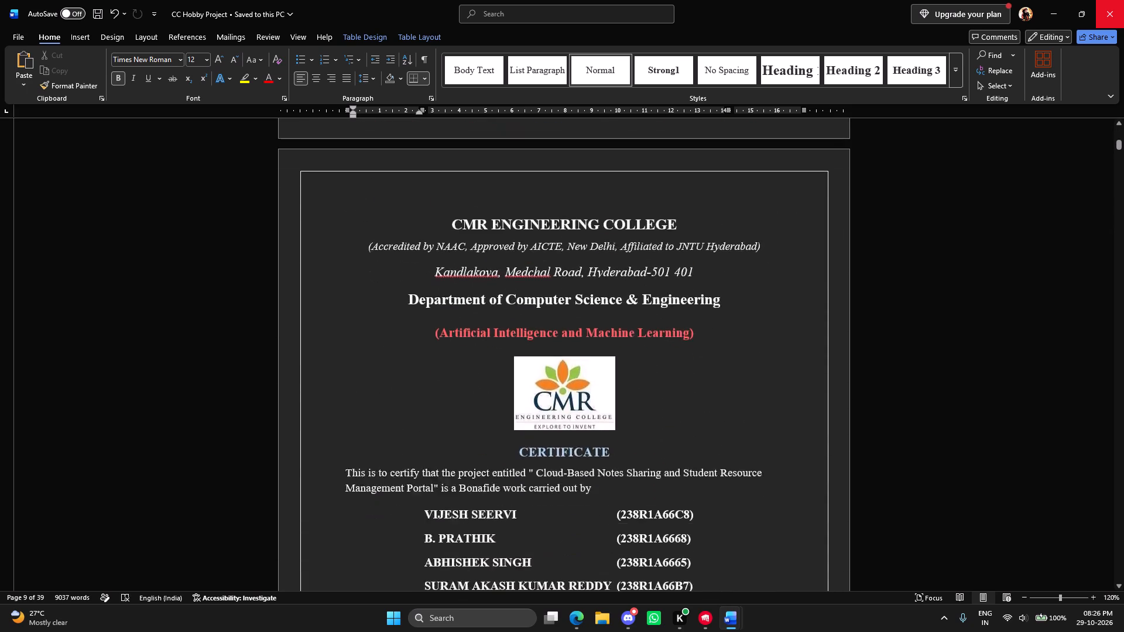
pyautogui.scroll(-13, 543, 346)
pyautogui.scroll(-20, 543, 346)
pyautogui.scroll(-6, 543, 346)
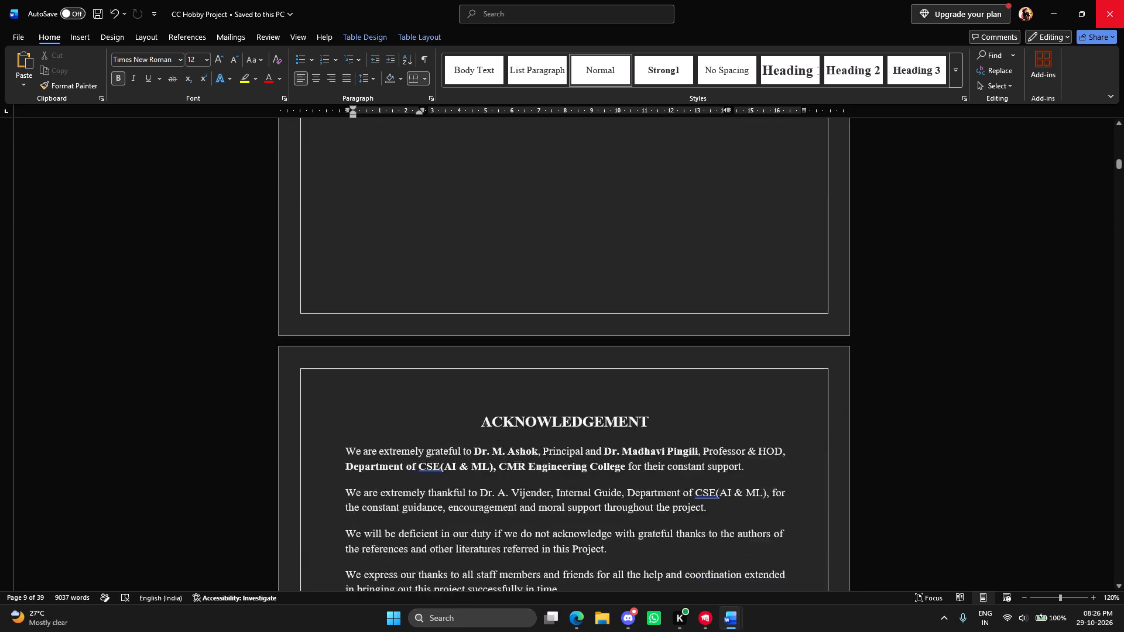
pyautogui.scroll(-17, 546, 348)
pyautogui.scroll(-8, 544, 334)
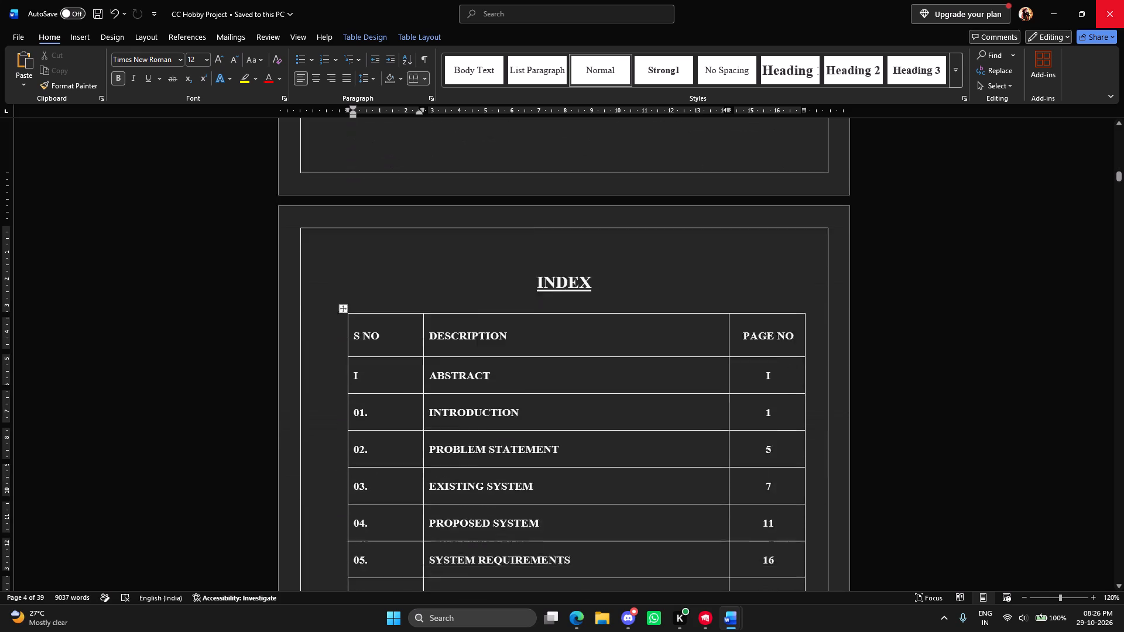
pyautogui.scroll(-8, 540, 331)
pyautogui.scroll(-16, 540, 331)
# Examine the Introduction and Problem Statement sections and compare their heading numbers with the index table.
pyautogui.scroll(-2, 542, 332)
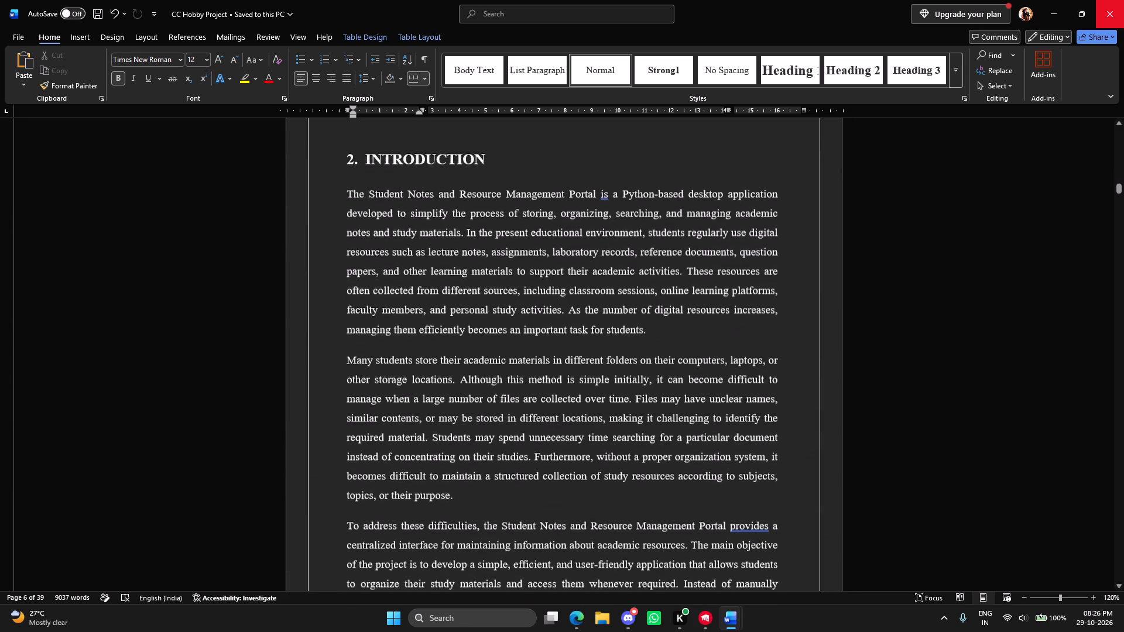
pyautogui.scroll(-2, 542, 332)
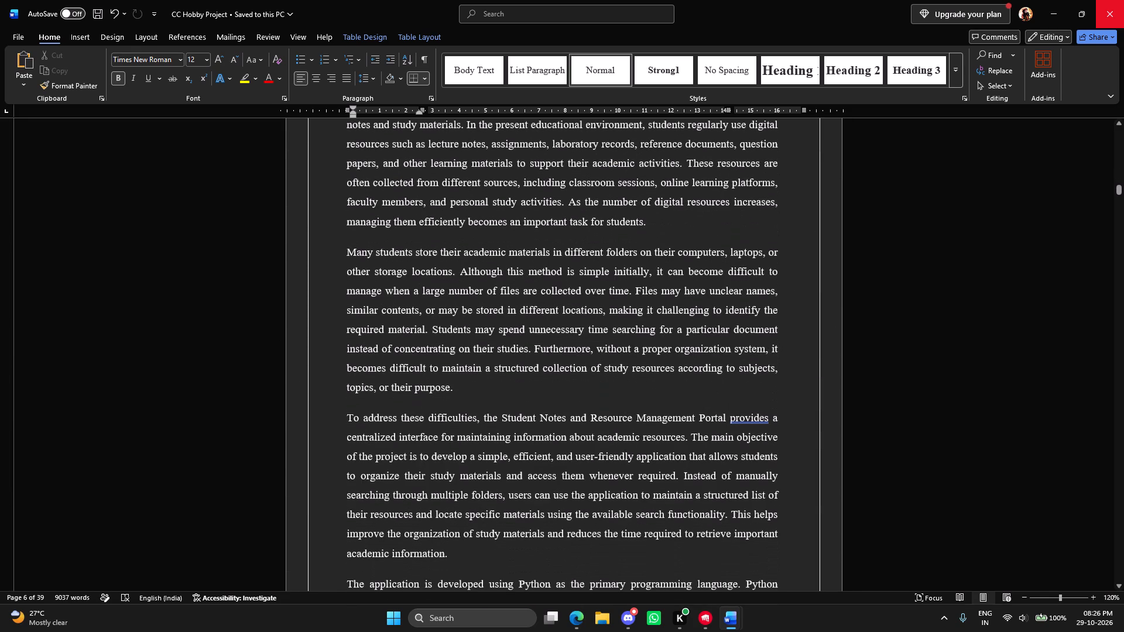
pyautogui.scroll(-9, 542, 332)
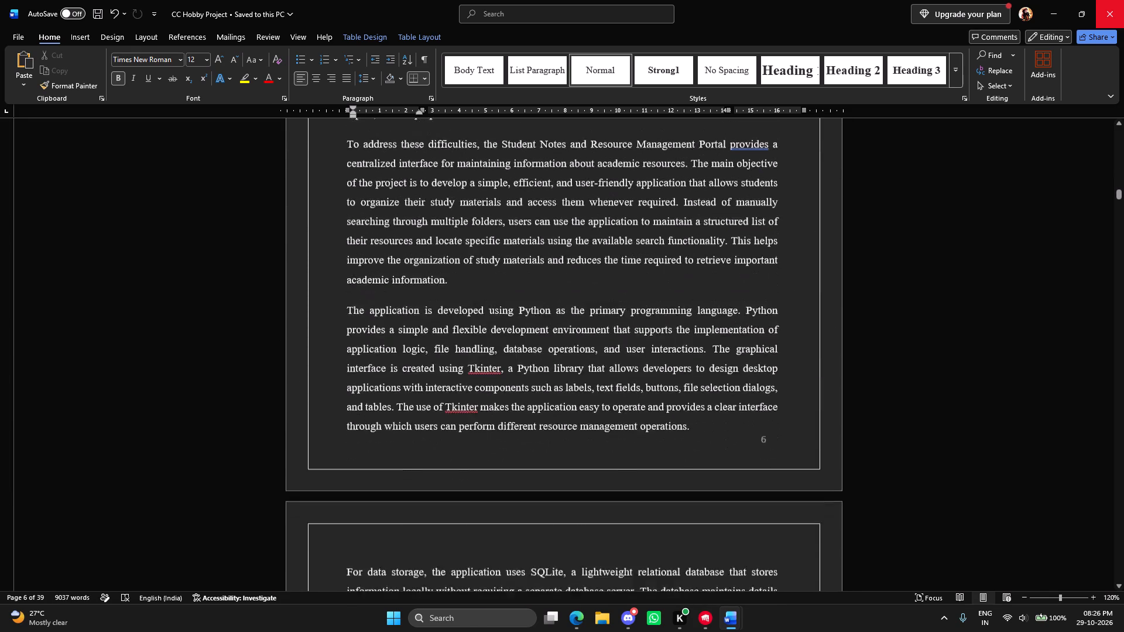
pyautogui.scroll(-7, 546, 332)
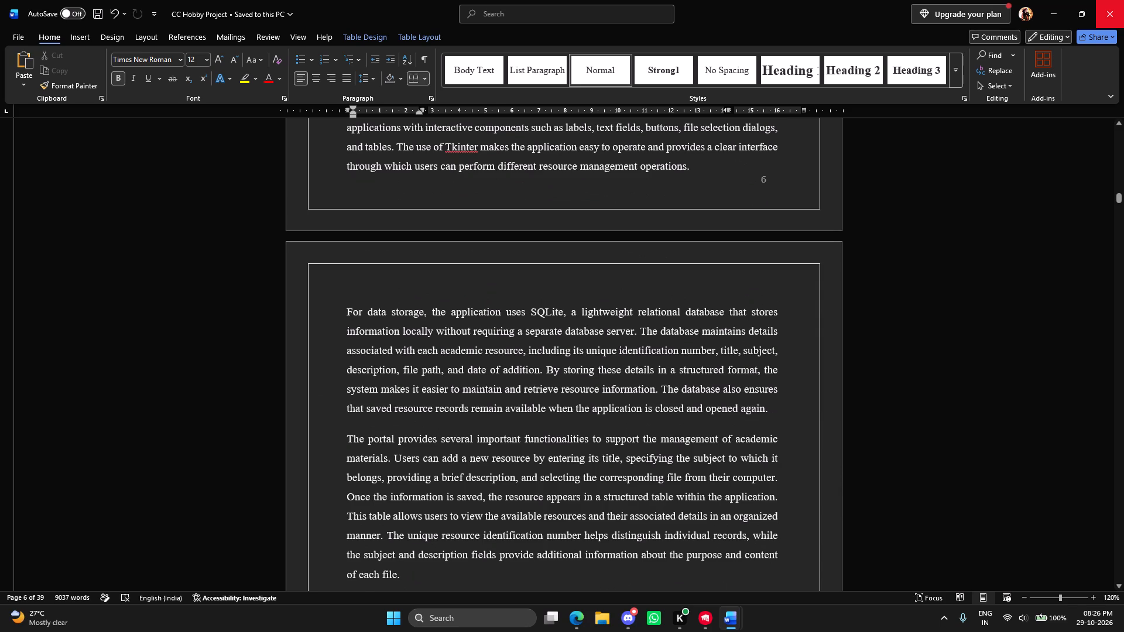
pyautogui.scroll(-8, 552, 334)
pyautogui.scroll(-16, 551, 334)
pyautogui.scroll(-14, 547, 334)
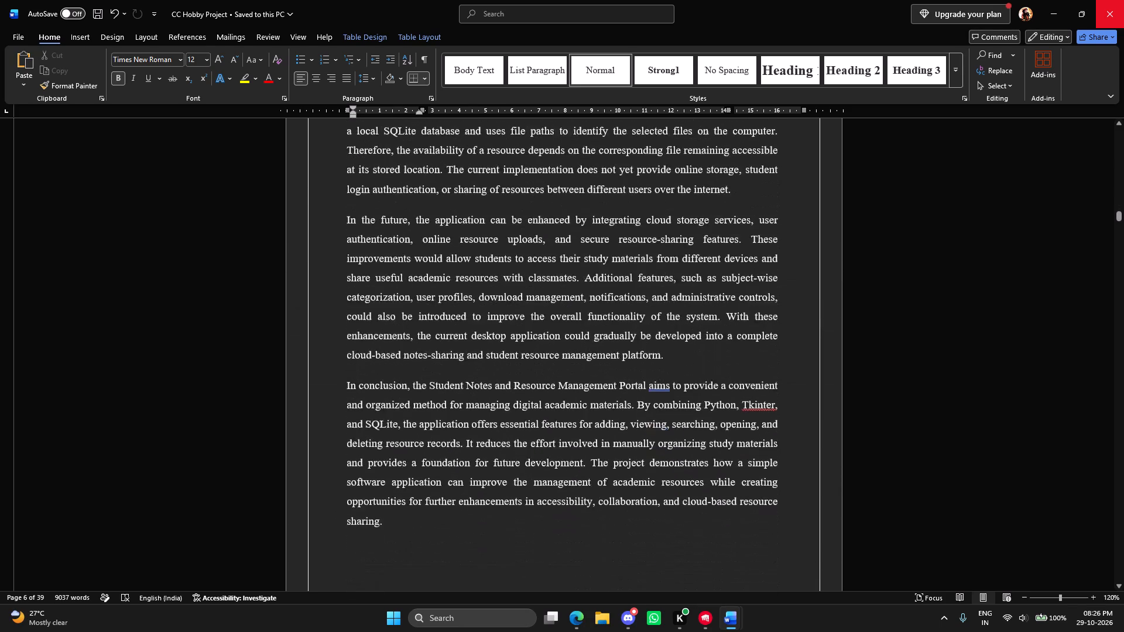
pyautogui.scroll(-19, 546, 335)
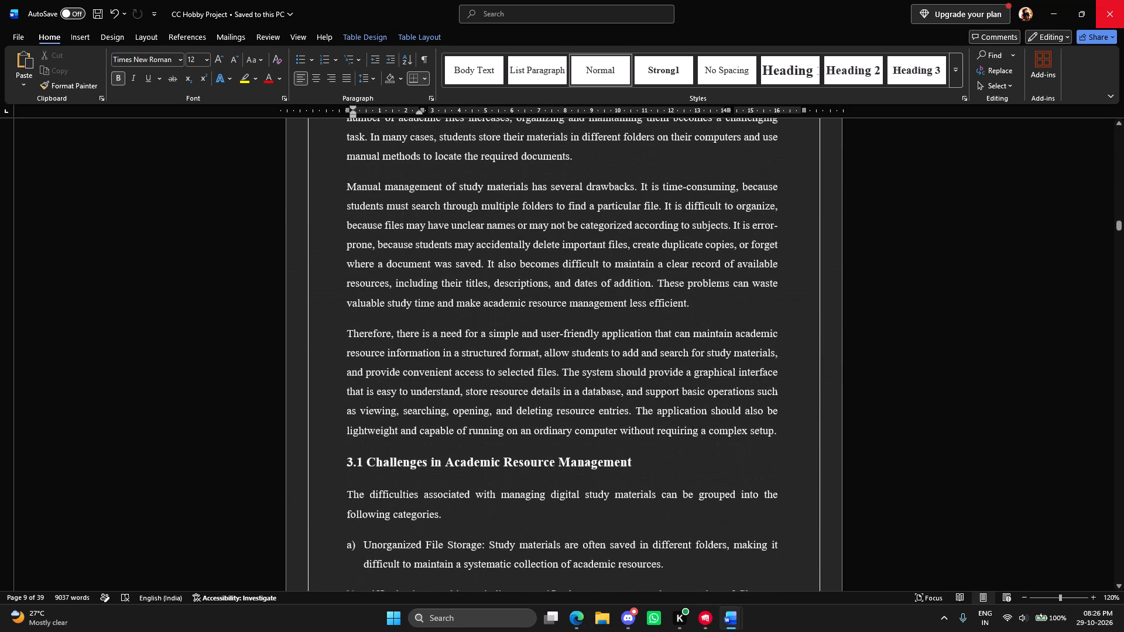
pyautogui.scroll(19, 546, 336)
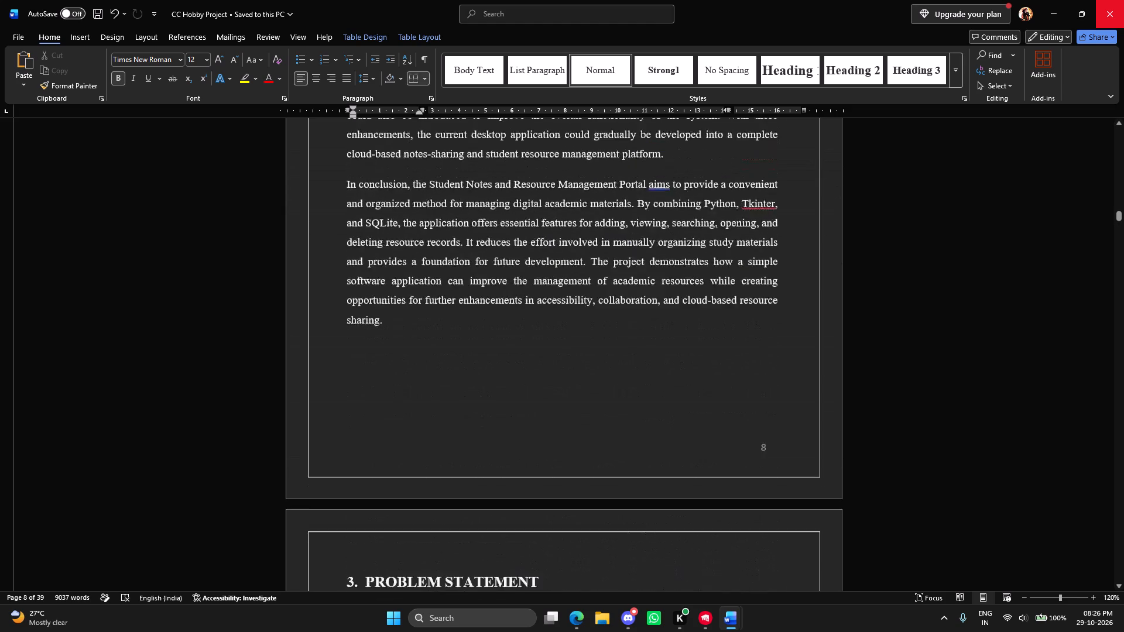
pyautogui.scroll(20, 546, 336)
pyautogui.scroll(20, 546, 336)
pyautogui.scroll(2, 546, 336)
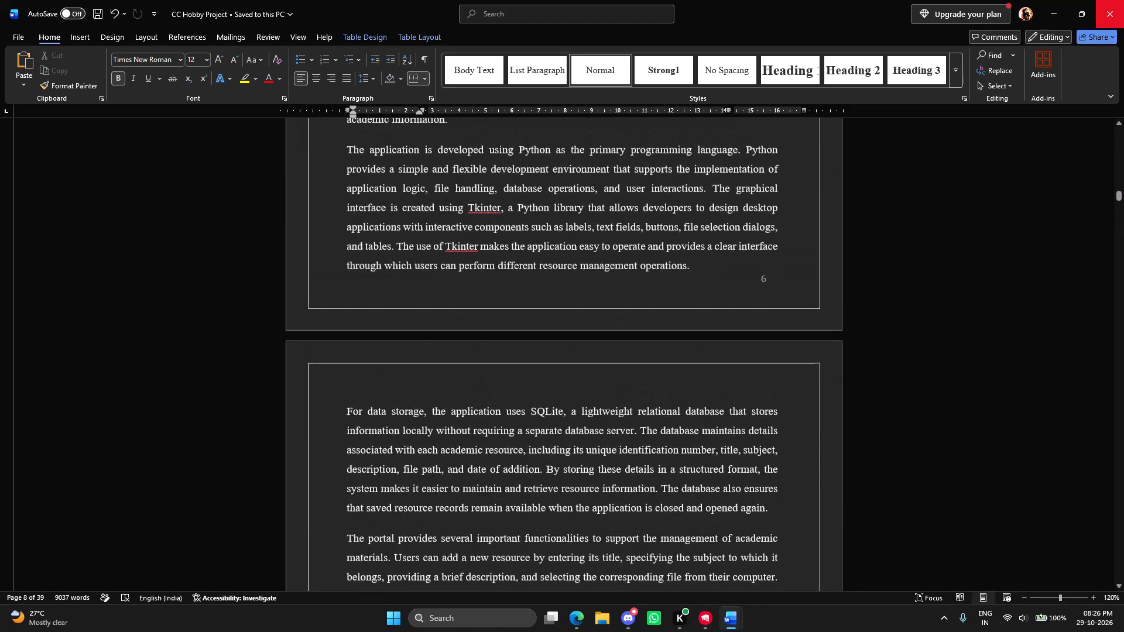
pyautogui.scroll(20, 546, 336)
pyautogui.scroll(18, 546, 336)
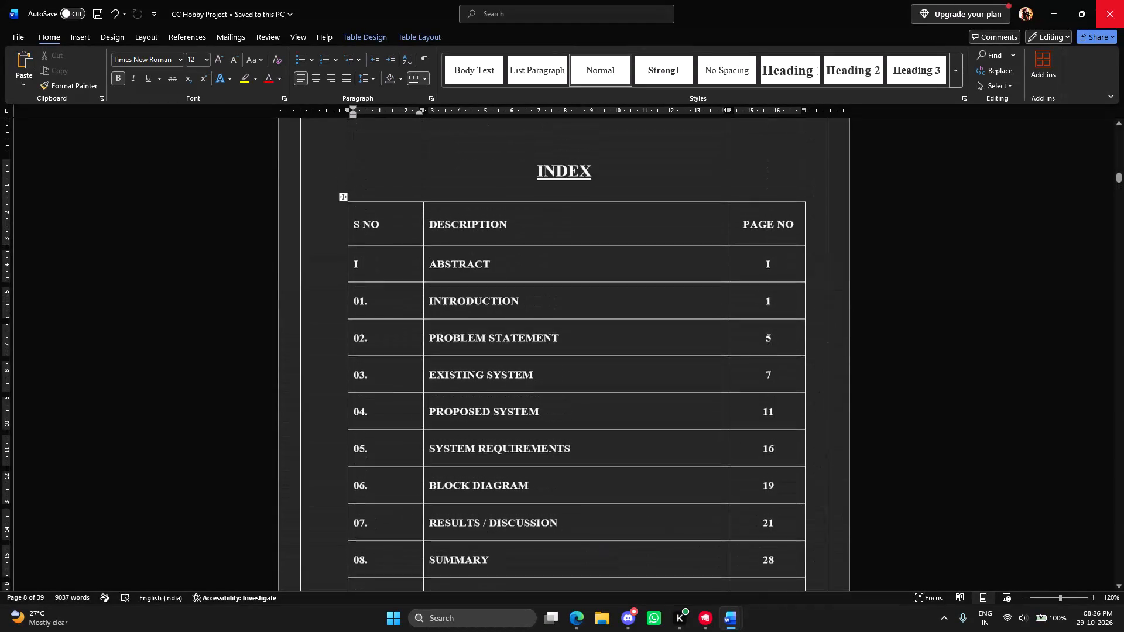
# Renumber the Introduction section heading as 1.
pyautogui.scroll(-17, 628, 312)
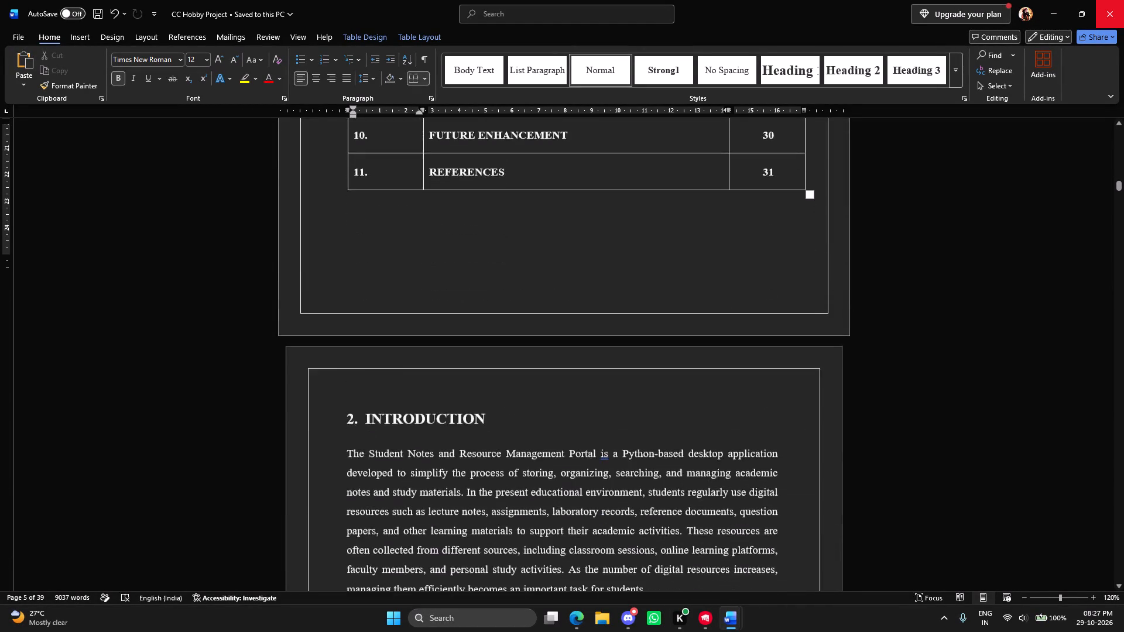
pyautogui.click(351, 356)
pyautogui.press('BackSpace')
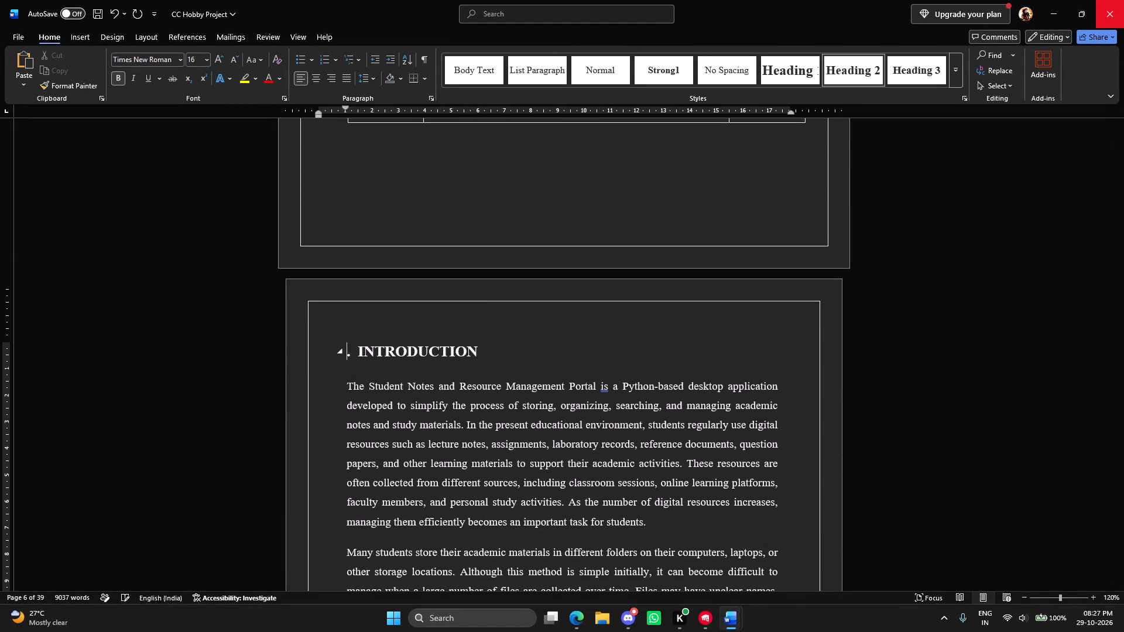
pyautogui.press('1')
# Look through the remaining Introduction pages towards the Problem Statement section.
pyautogui.scroll(-14, 380, 362)
pyautogui.scroll(-7, 406, 362)
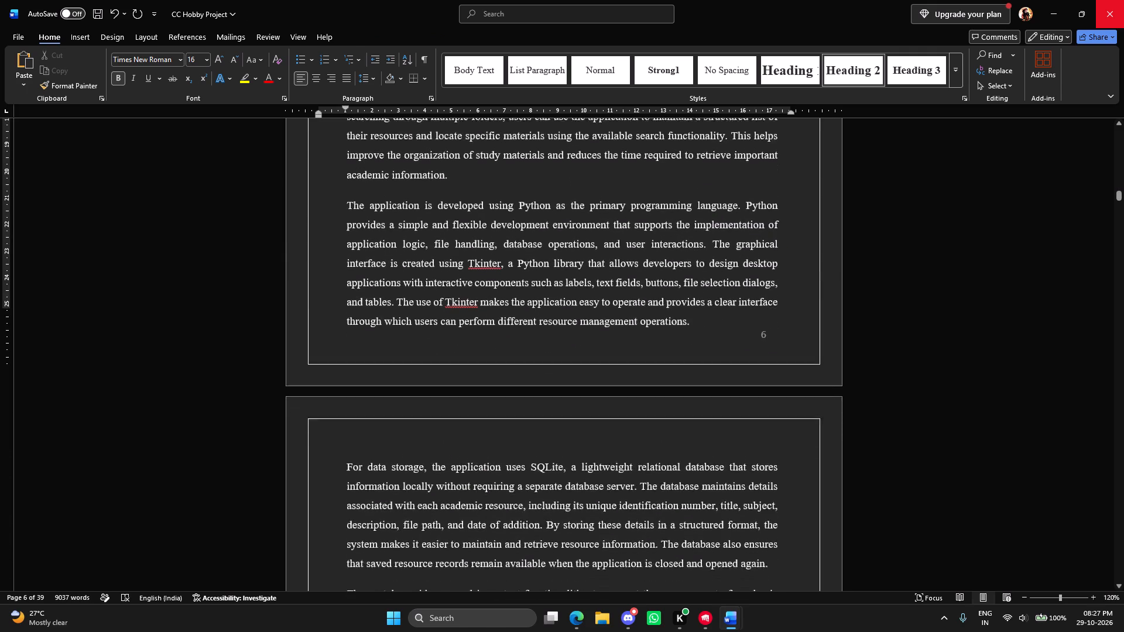
pyautogui.scroll(-20, 403, 445)
pyautogui.scroll(-1, 403, 445)
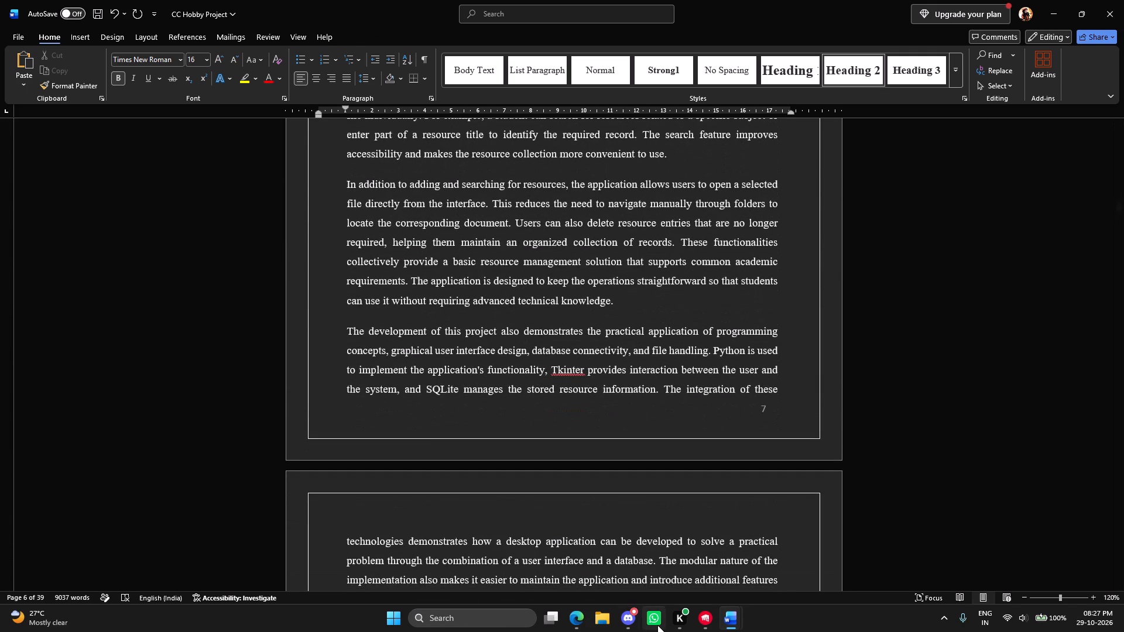
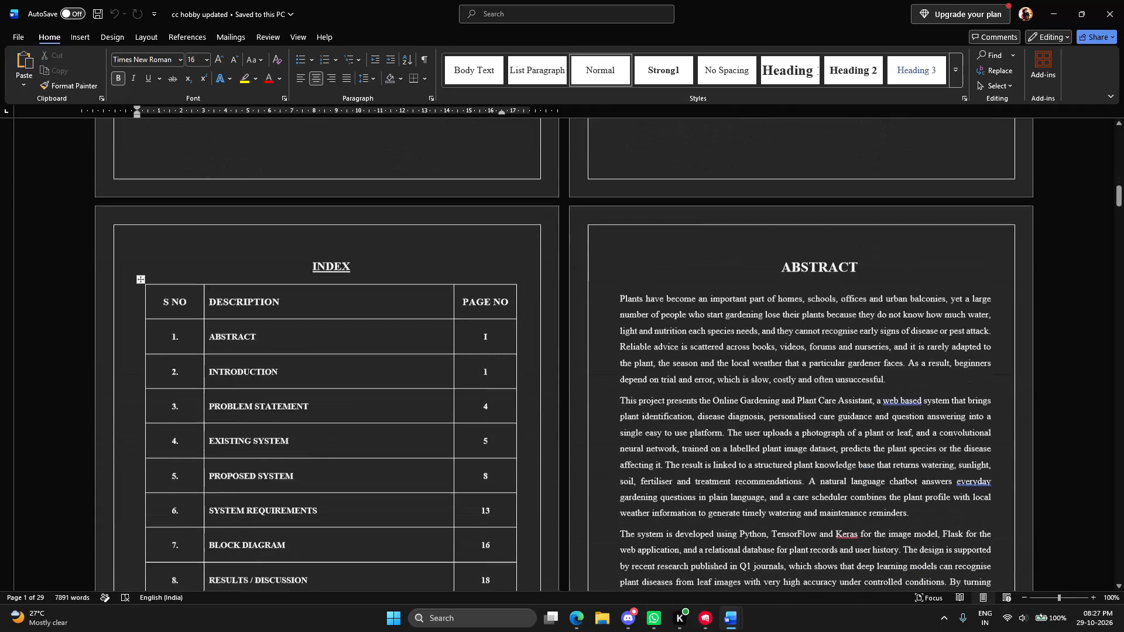
# Check the Introduction and Problem Statement heading numbers in the "cc hobby updated" report, then close it to return to CC Hobby Project.
pyautogui.scroll(-16, 477, 319)
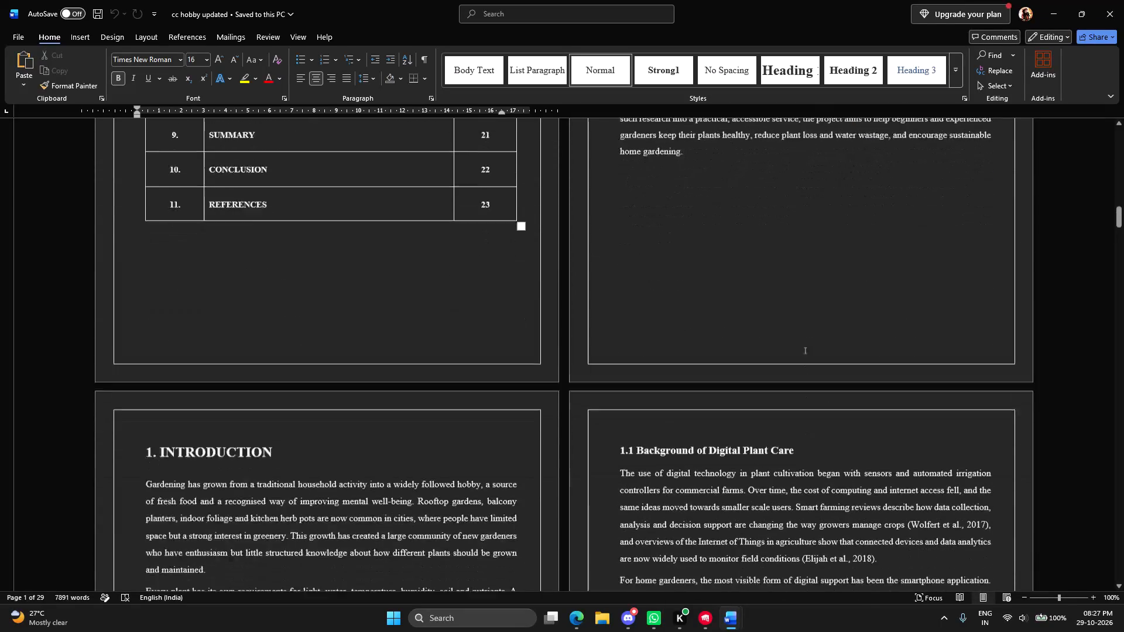
pyautogui.scroll(-16, 476, 320)
pyautogui.scroll(-11, 471, 320)
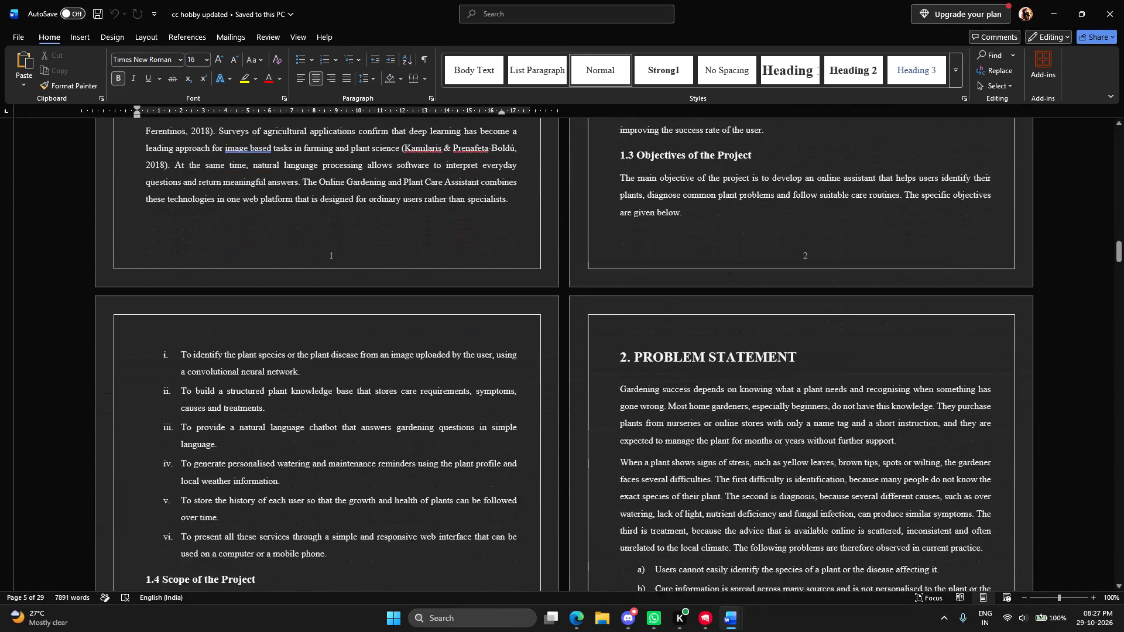
pyautogui.click(1123, 0)
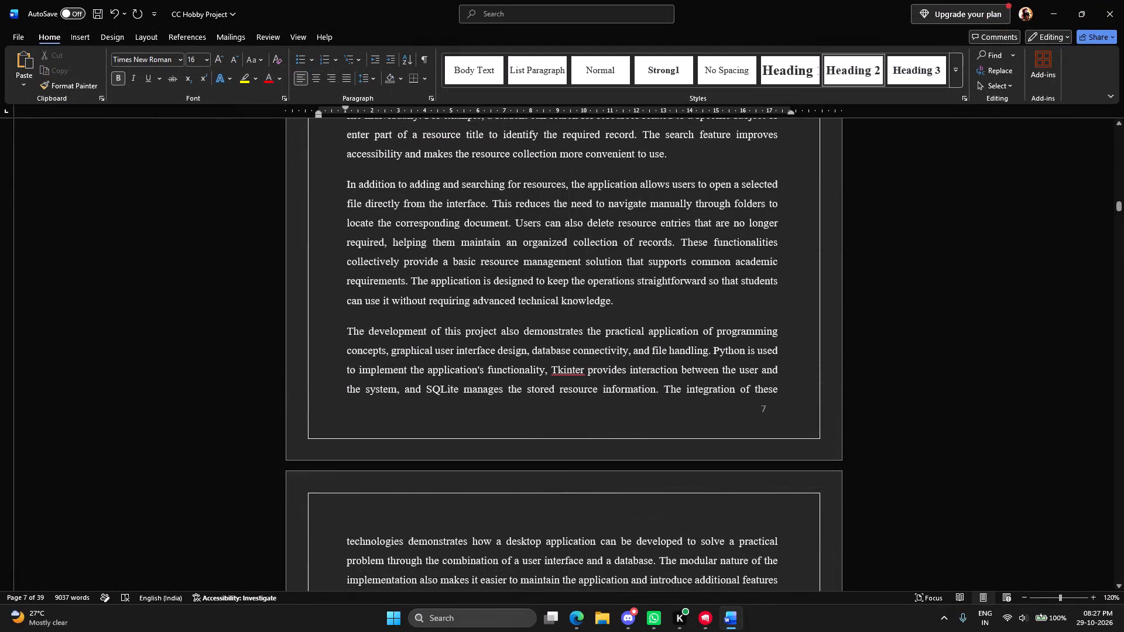
# Renumber the Problem Statement section heading as 2.
pyautogui.scroll(-20, 563, 362)
pyautogui.scroll(-4, 563, 362)
pyautogui.scroll(-5, 474, 356)
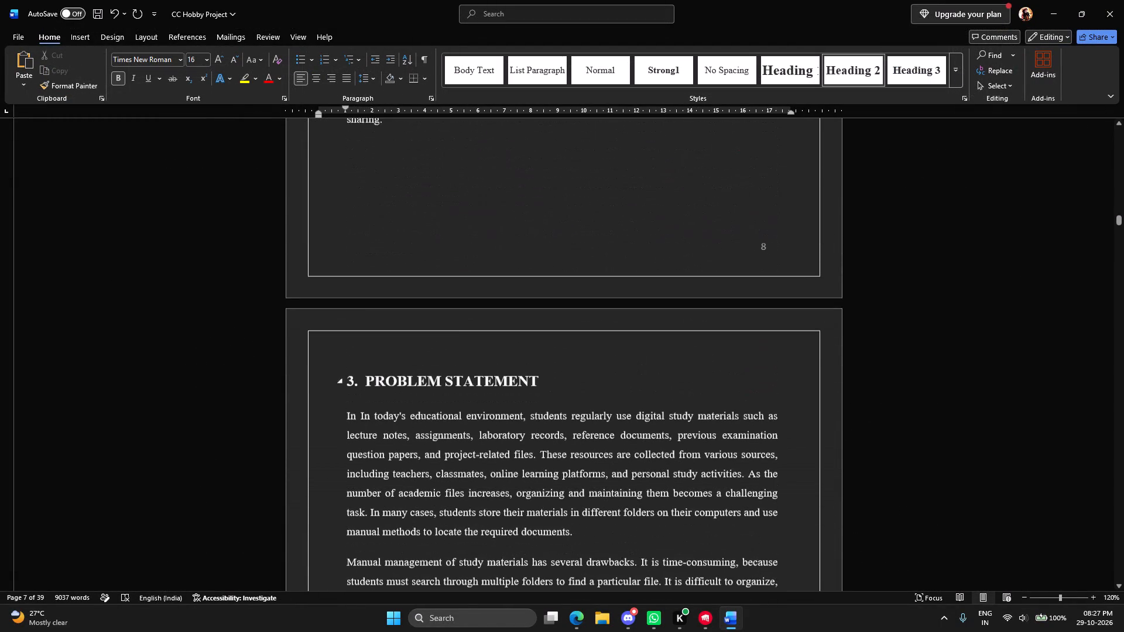
pyautogui.click(353, 377)
pyautogui.press('BackSpace')
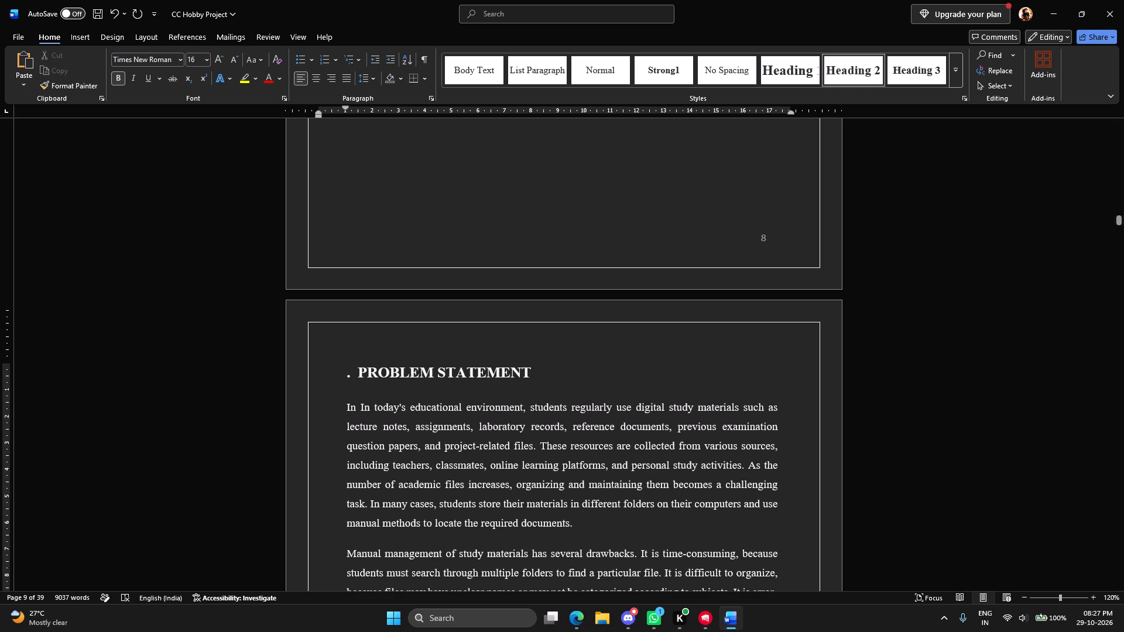
pyautogui.press('2')
# Renumber the "Challenges in Academic Resource Management" subheading as 2.1.
pyautogui.scroll(-15, 337, 341)
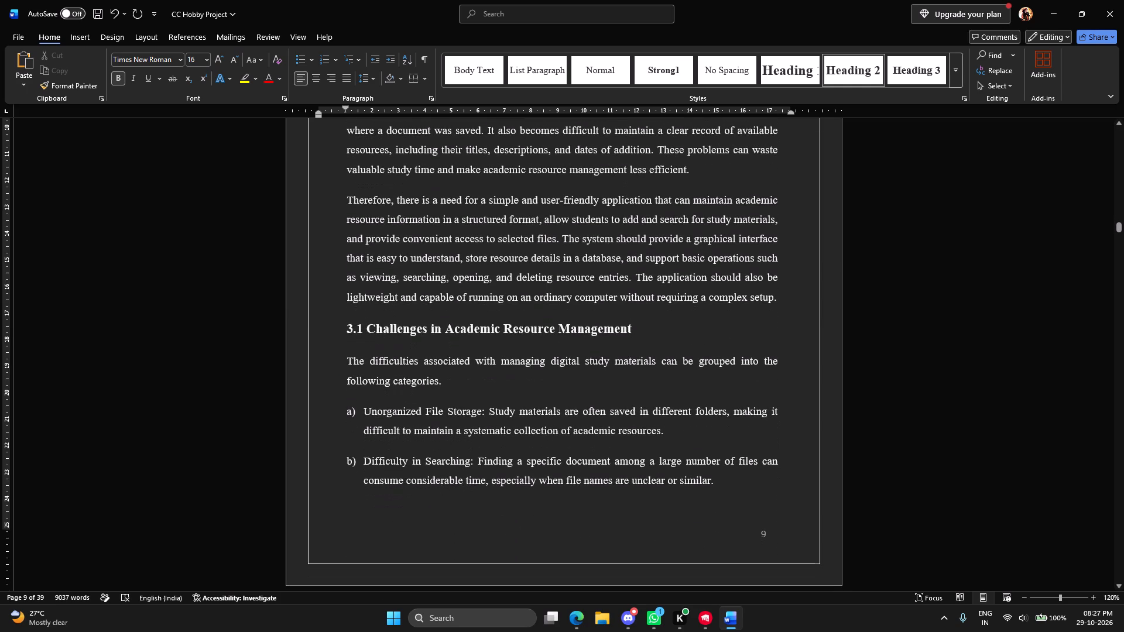
pyautogui.click(351, 332)
pyautogui.press('BackSpace')
pyautogui.press('2')
# Move on to the Existing System section heading to continue the heading renumbering.
pyautogui.scroll(-19, 367, 373)
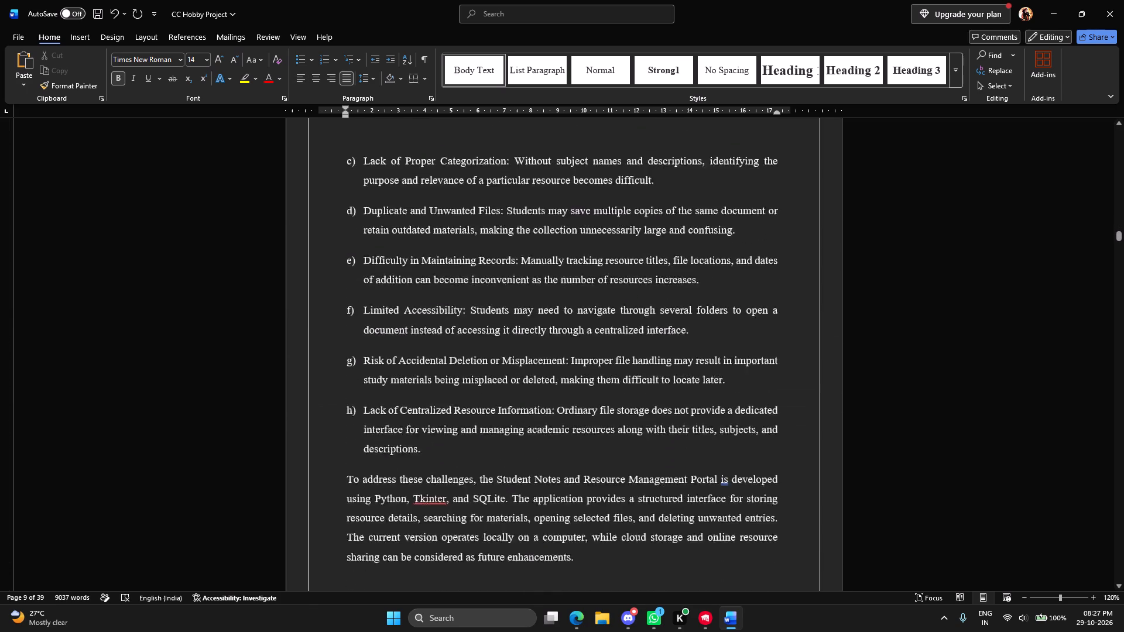
pyautogui.scroll(-13, 355, 360)
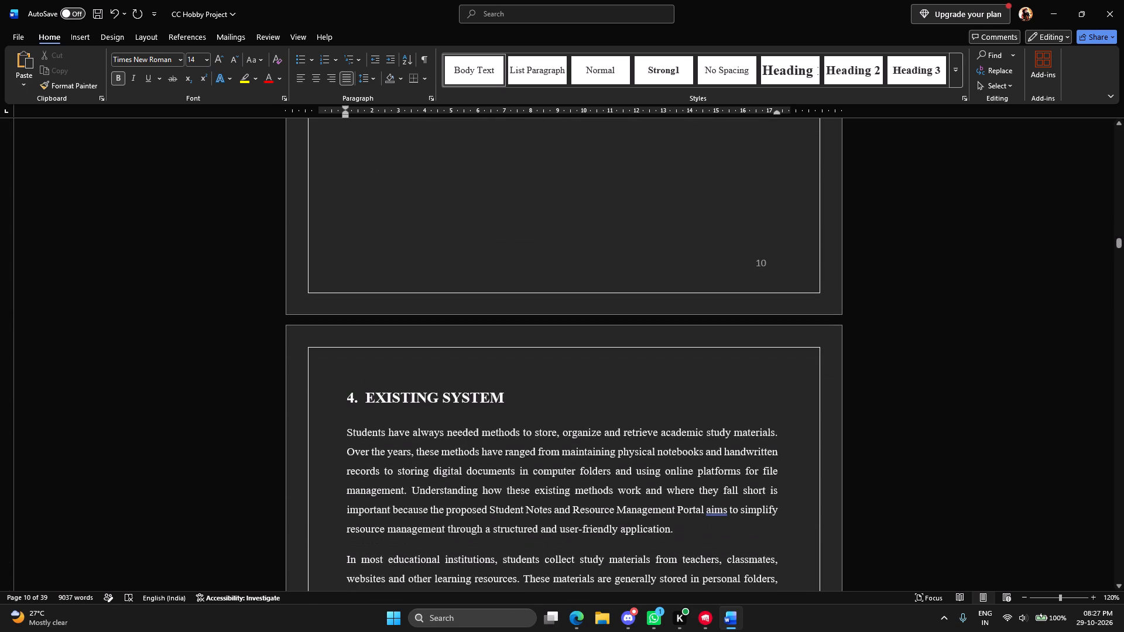
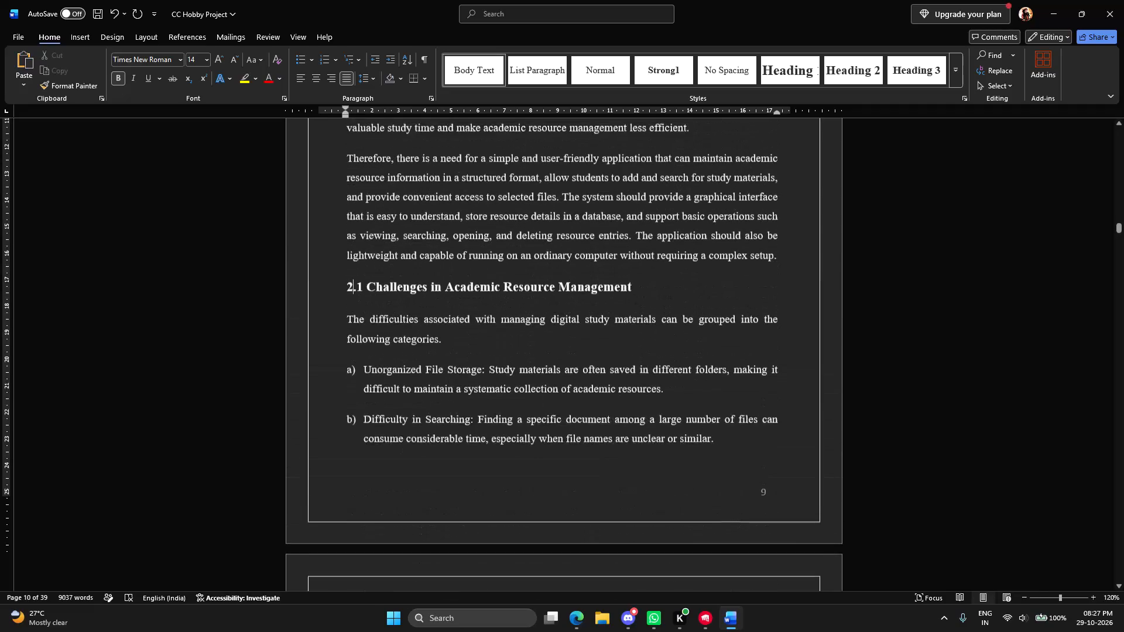
# Renumber the Existing System section heading as 3.
pyautogui.scroll(-19, 600, 448)
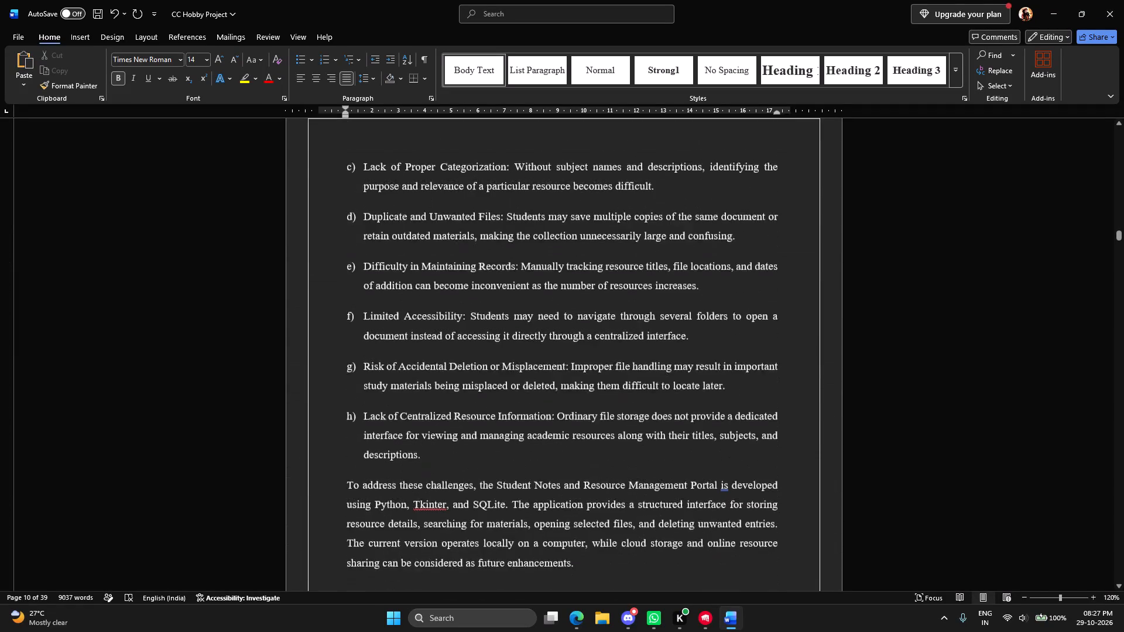
pyautogui.scroll(-12, 567, 471)
pyautogui.click(355, 403)
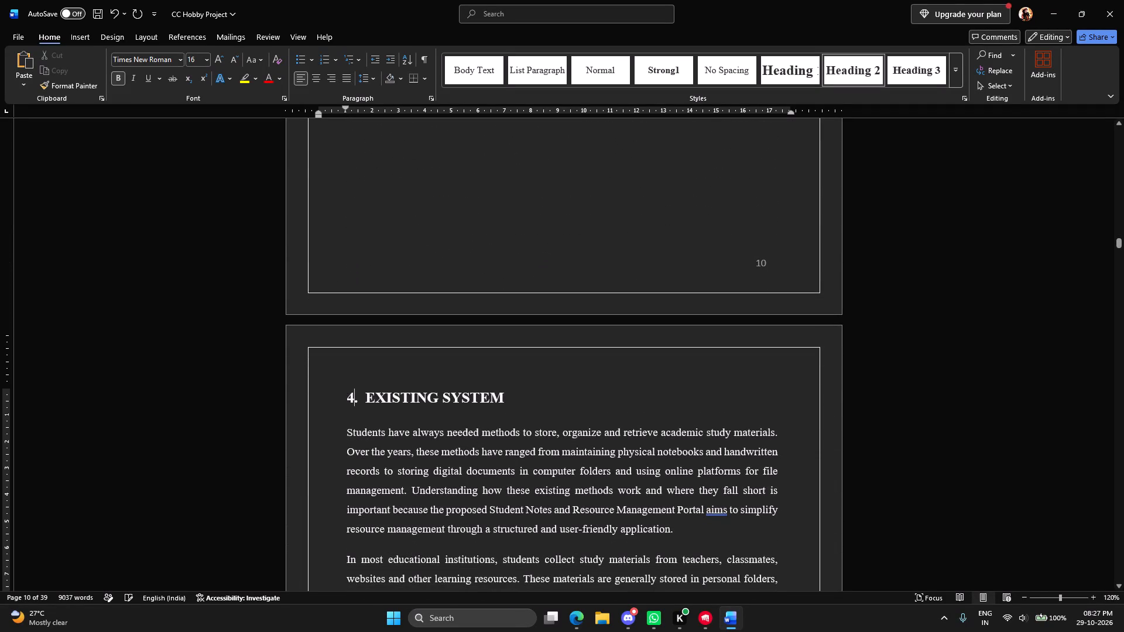
pyautogui.press('BackSpace')
pyautogui.press('3')
# Renumber the "Manual File and Folder Management" subheading as 3.1.
pyautogui.scroll(-11, 389, 478)
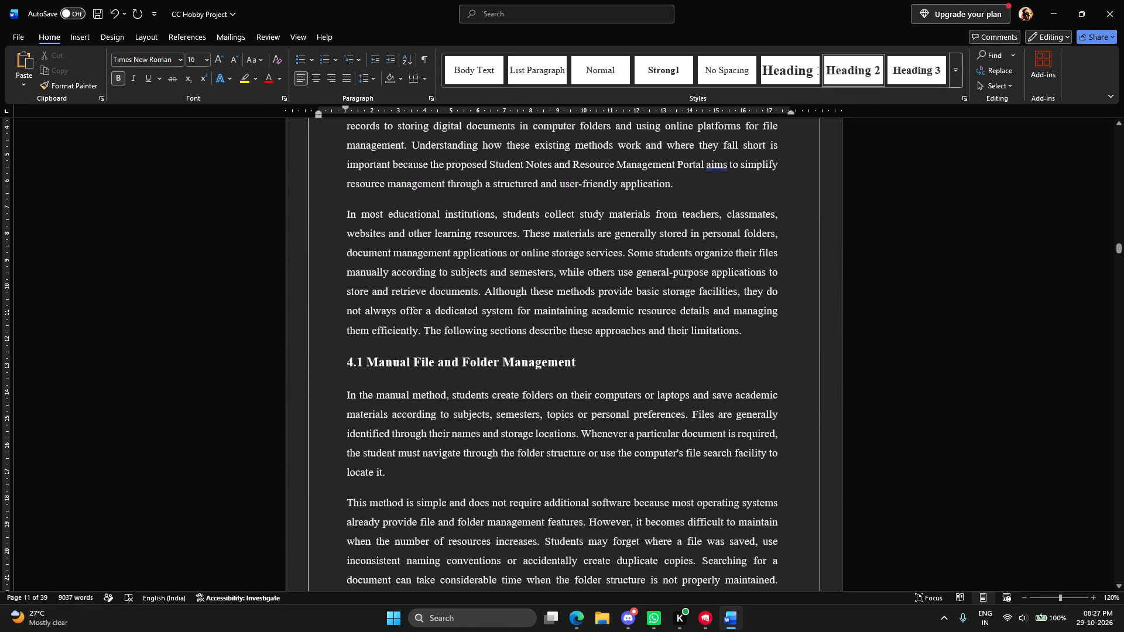
pyautogui.click(351, 344)
pyautogui.press('BackSpace')
pyautogui.press('3')
# Renumber the "General-Purpose File Management Applications" subheading as 3.2.
pyautogui.scroll(-8, 399, 427)
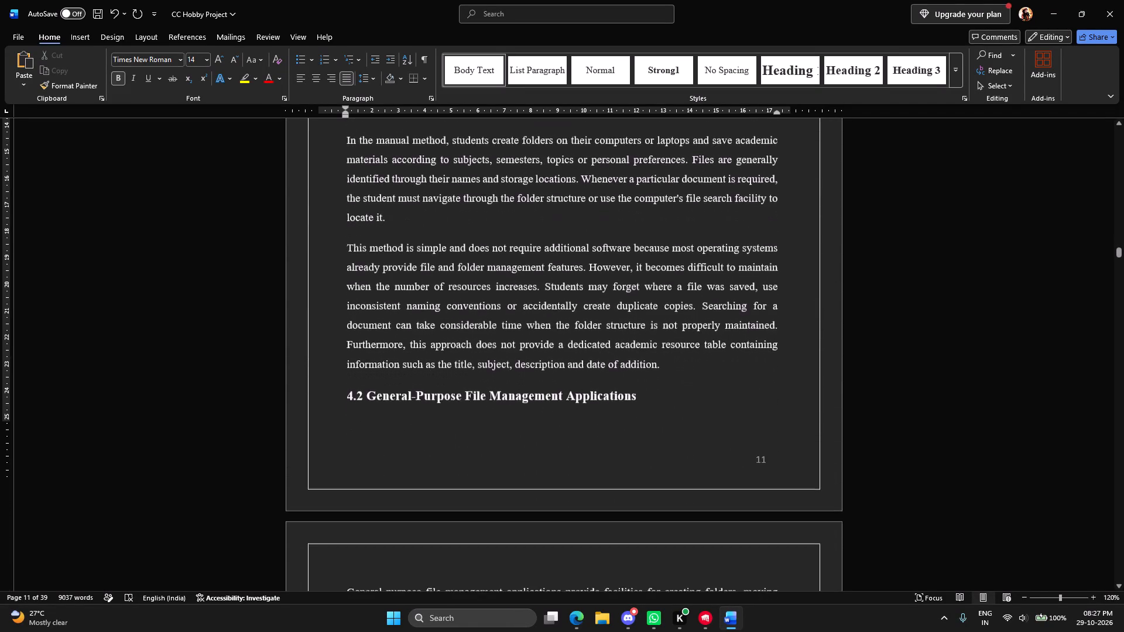
pyautogui.click(352, 367)
pyautogui.press('BackSpace')
pyautogui.press('3')
# Insert two blank lines after the paragraph ending "date of addition." to push the General-Purpose File Management Applications subheading down.
pyautogui.click(416, 349)
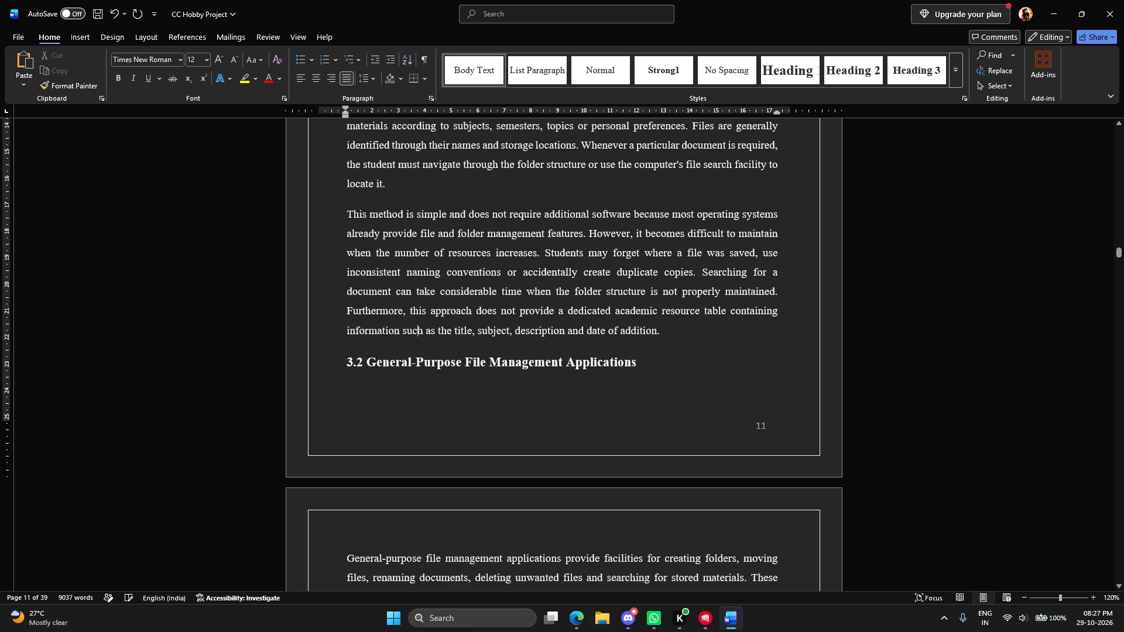
pyautogui.click(669, 334)
pyautogui.press('Return')
pyautogui.press('Return')
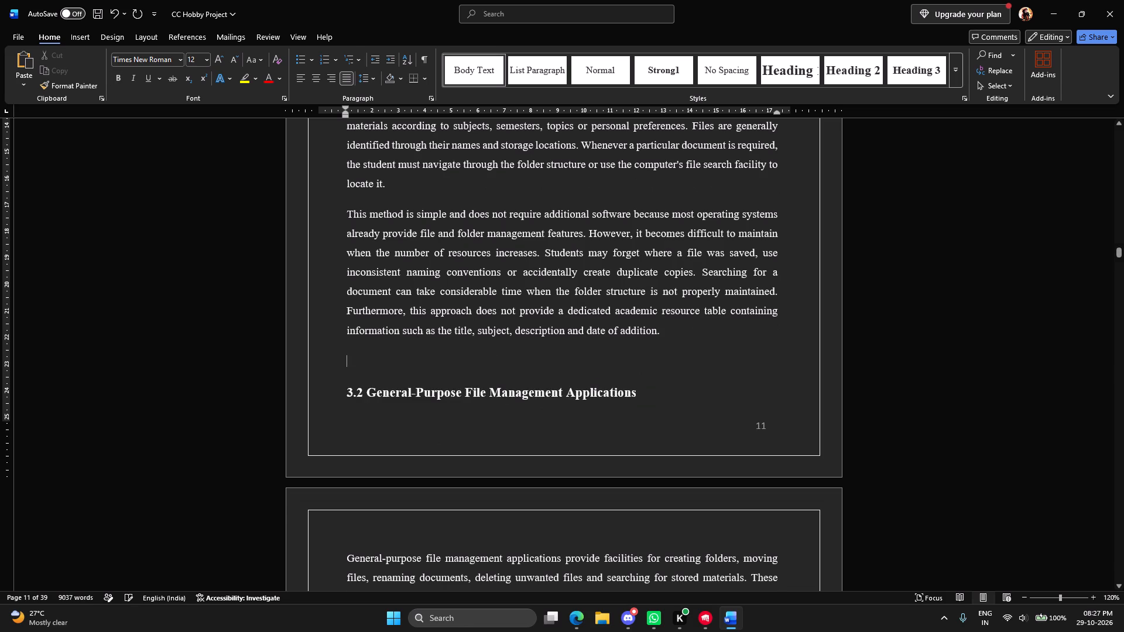
# Renumber the "Cloud Storage and Online File-Sharing Platforms" subheading as 3.3.
pyautogui.scroll(-14, 626, 399)
pyautogui.click(353, 342)
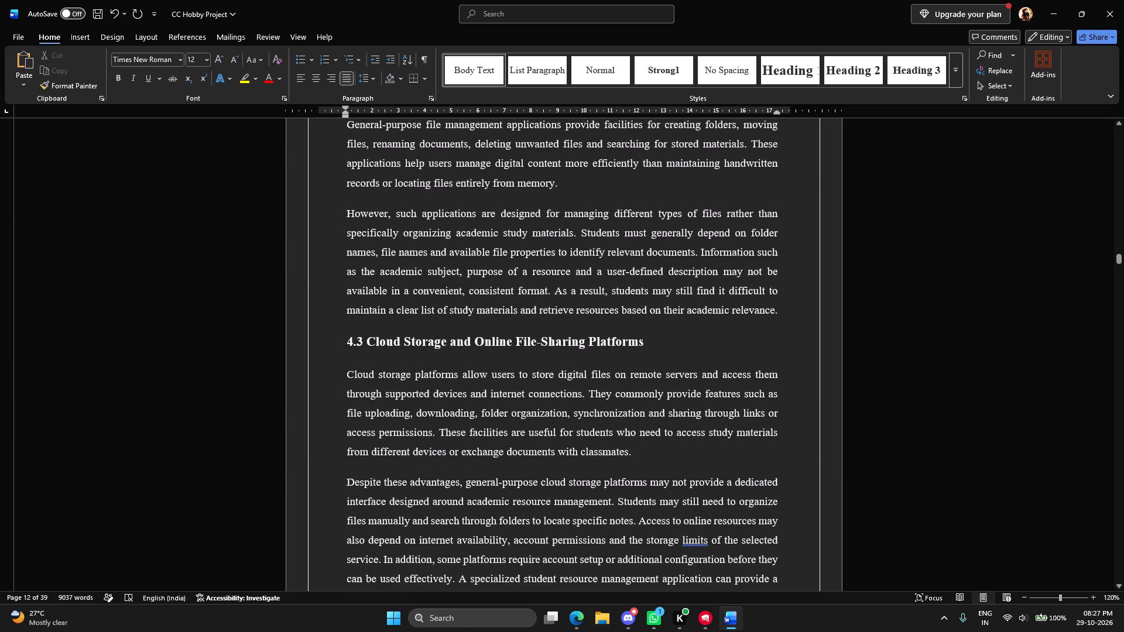
pyautogui.press('BackSpace')
pyautogui.press('3')
# Renumber the "Database-Based Resource Management Systems" subheading as 3.4.
pyautogui.scroll(-6, 411, 398)
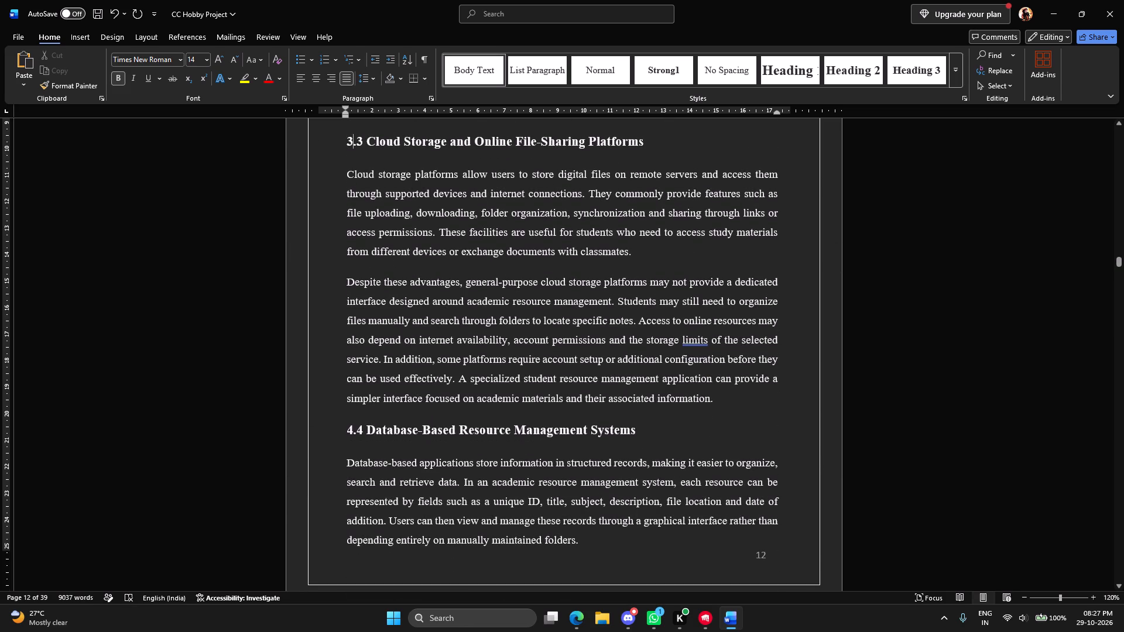
pyautogui.click(350, 427)
pyautogui.press('BackSpace')
pyautogui.press('3')
# Remove the blank lines between the paragraph ending "organize their study materials." and the Limitations of the Existing System subheading.
pyautogui.scroll(-14, 379, 439)
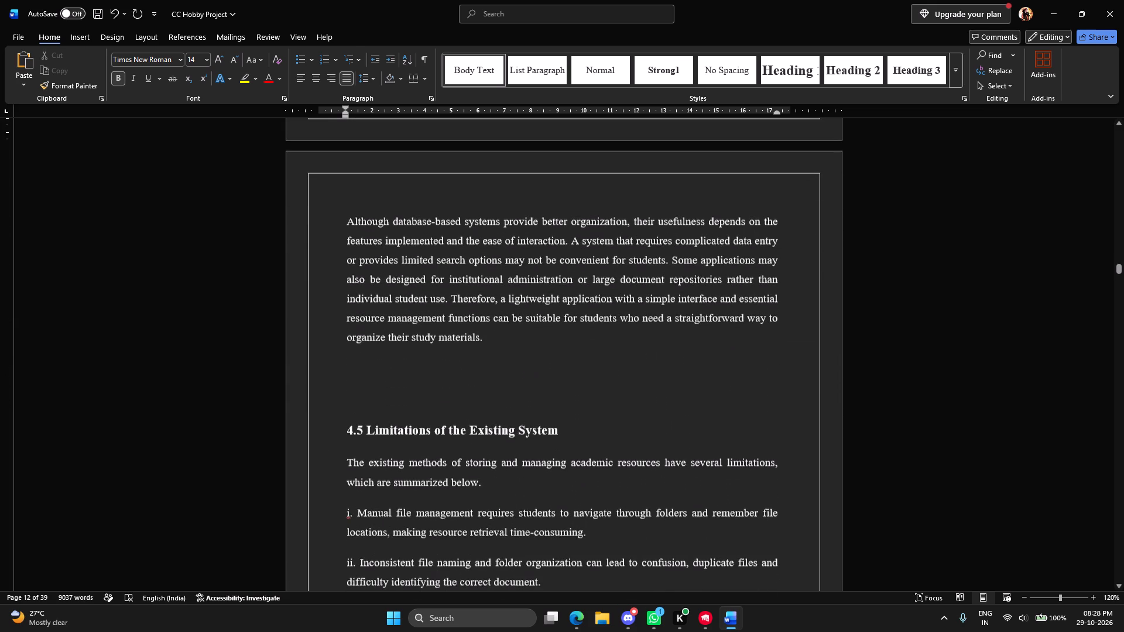
pyautogui.click(376, 405)
pyautogui.press('BackSpace')
pyautogui.press('BackSpace')
pyautogui.press('BackSpace')
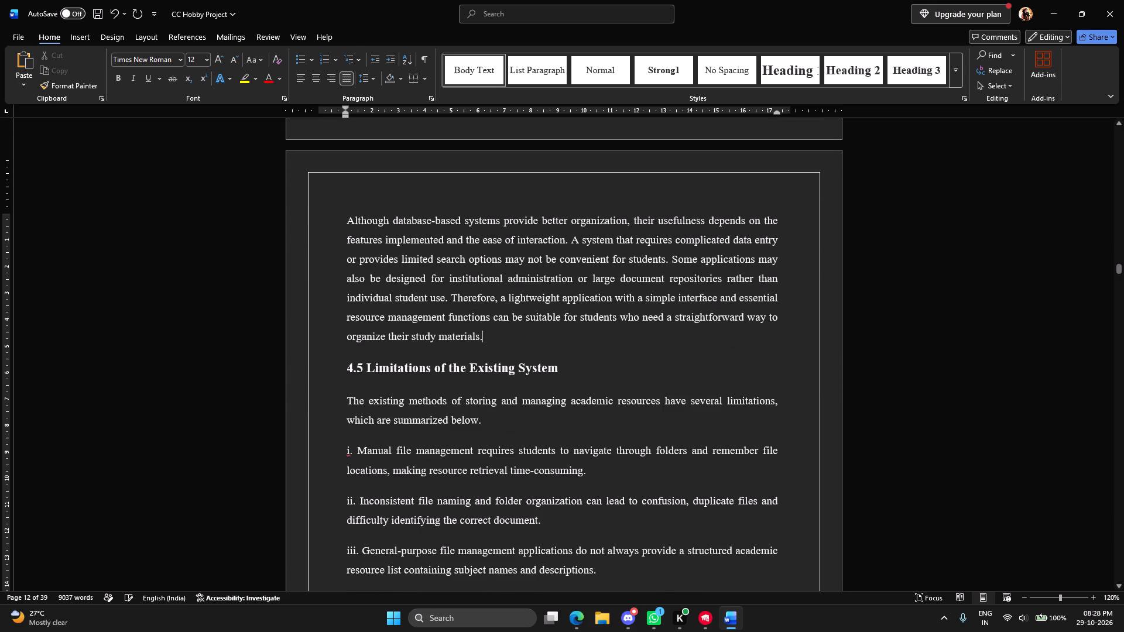
# Renumber the "Limitations of the Existing System" subheading as 3.5.
pyautogui.click(354, 372)
pyautogui.press('BackSpace')
pyautogui.press('3')
# Renumber the "Research Gap Addressed by the Present Project" subheading as 3.6.
pyautogui.scroll(-14, 388, 417)
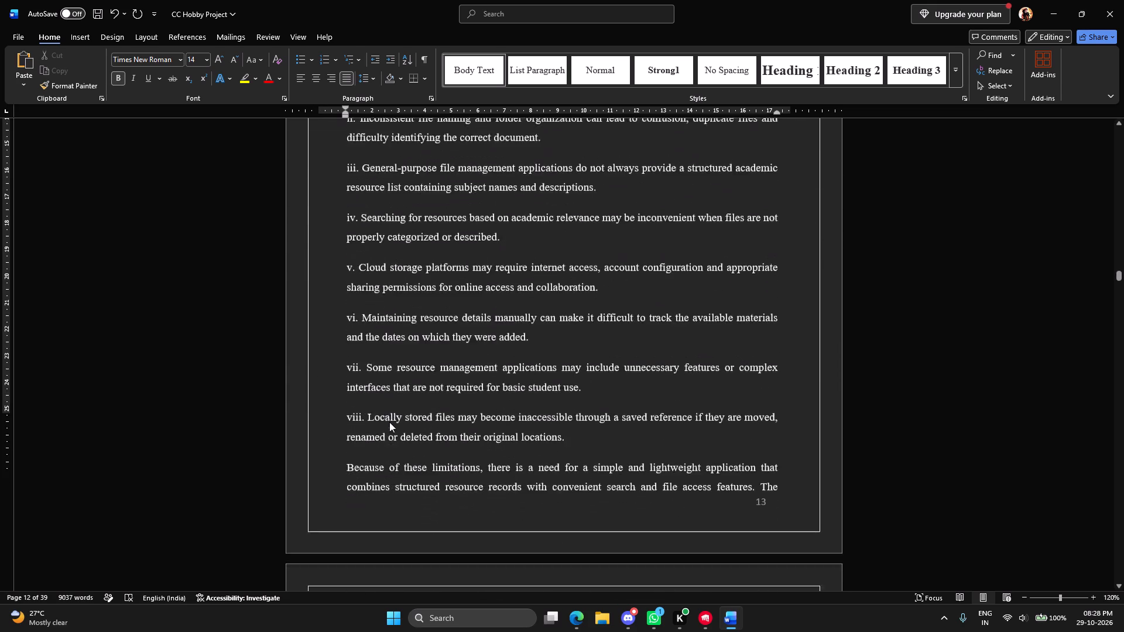
pyautogui.scroll(-13, 390, 424)
pyautogui.click(351, 209)
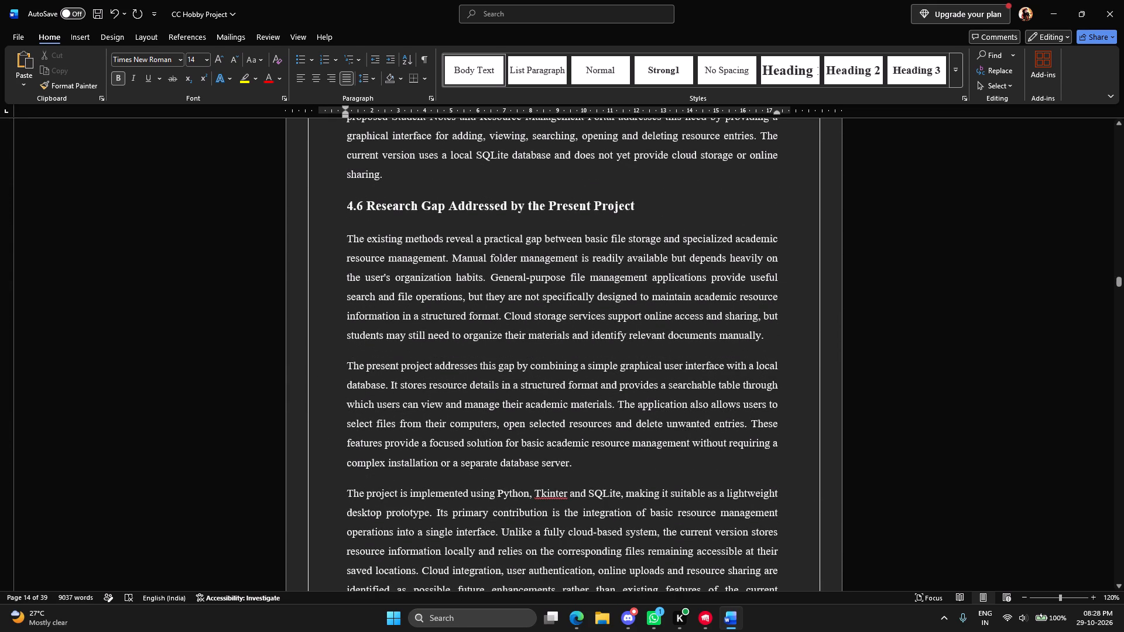
pyautogui.press('BackSpace')
pyautogui.press('3')
# Renumber the Proposed System section heading as 4.
pyautogui.scroll(-13, 371, 372)
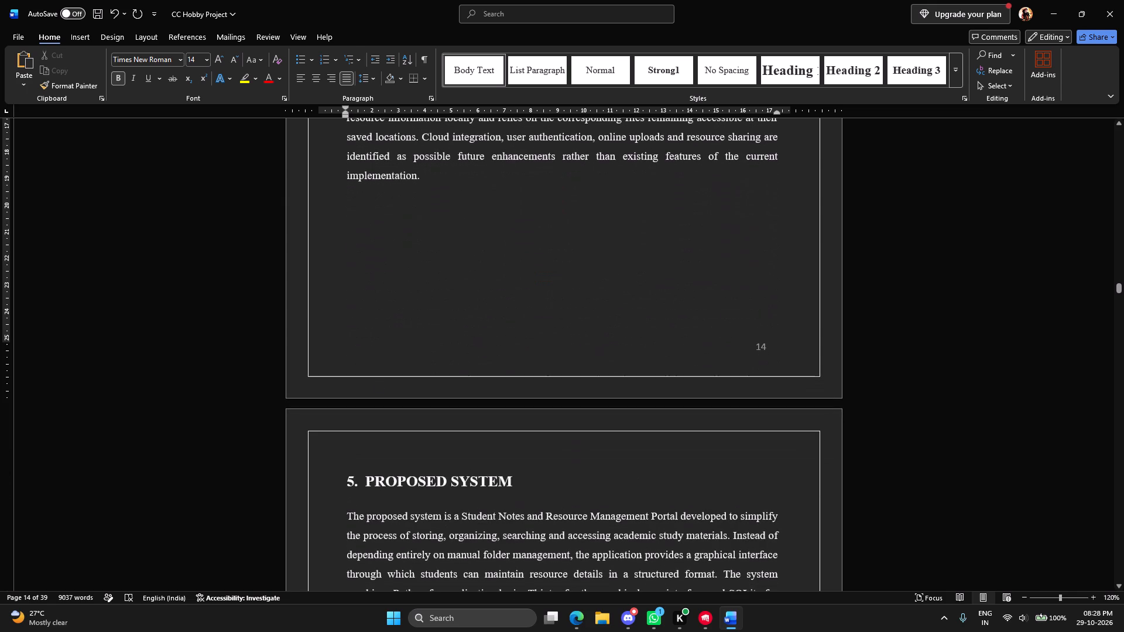
pyautogui.click(352, 479)
pyautogui.press('BackSpace')
pyautogui.press('4')
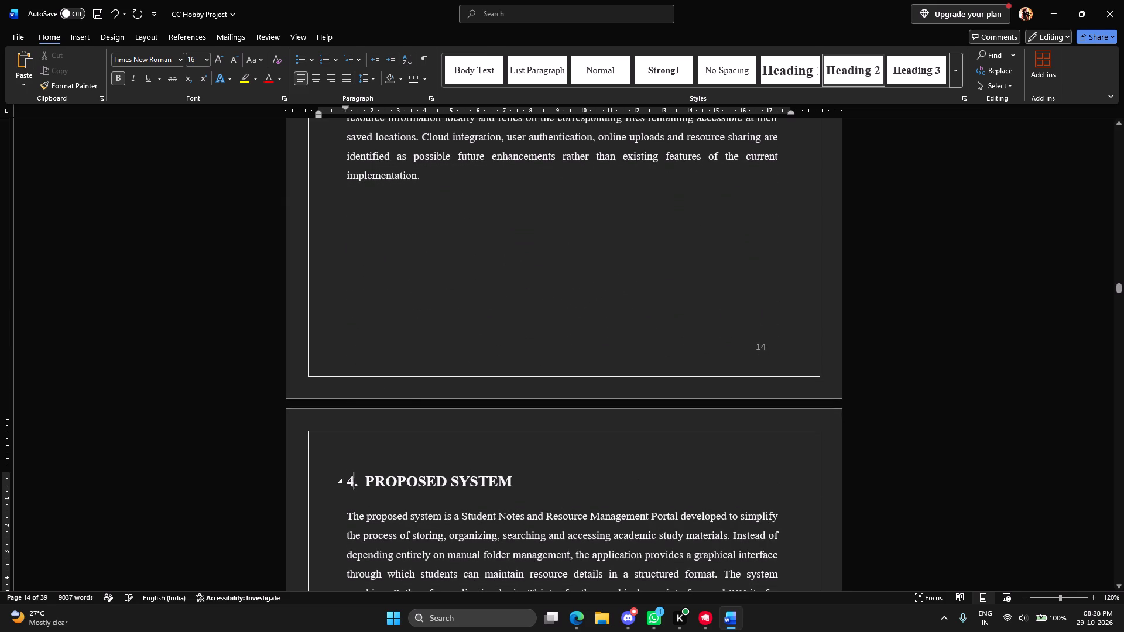
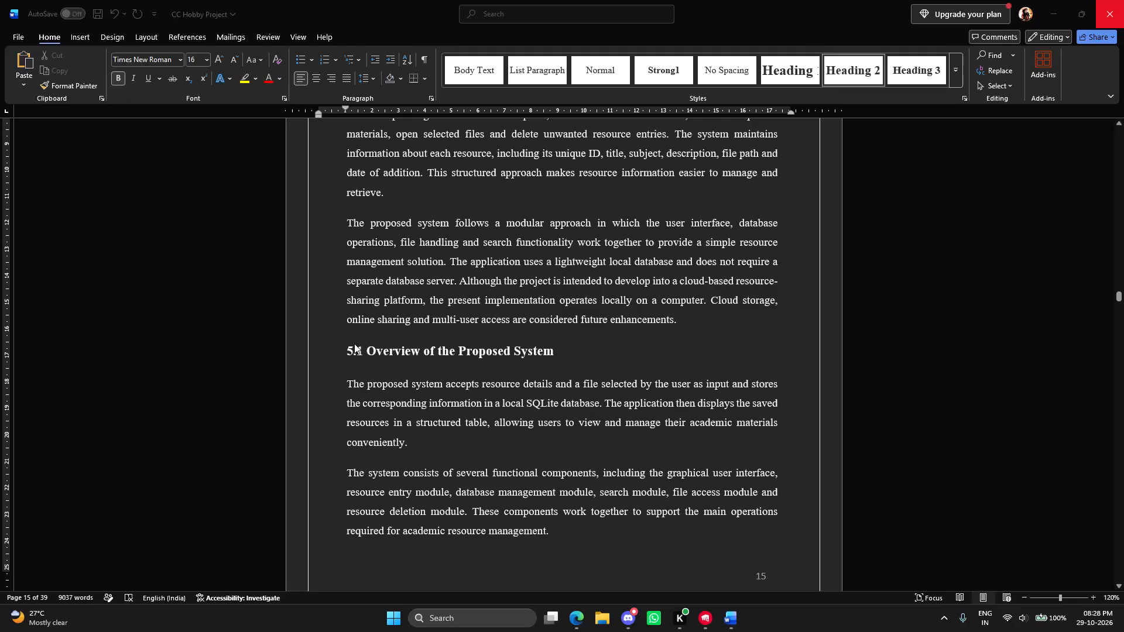
# Renumber the "Overview of the Proposed System" subheading as 4.1.
pyautogui.click(352, 347)
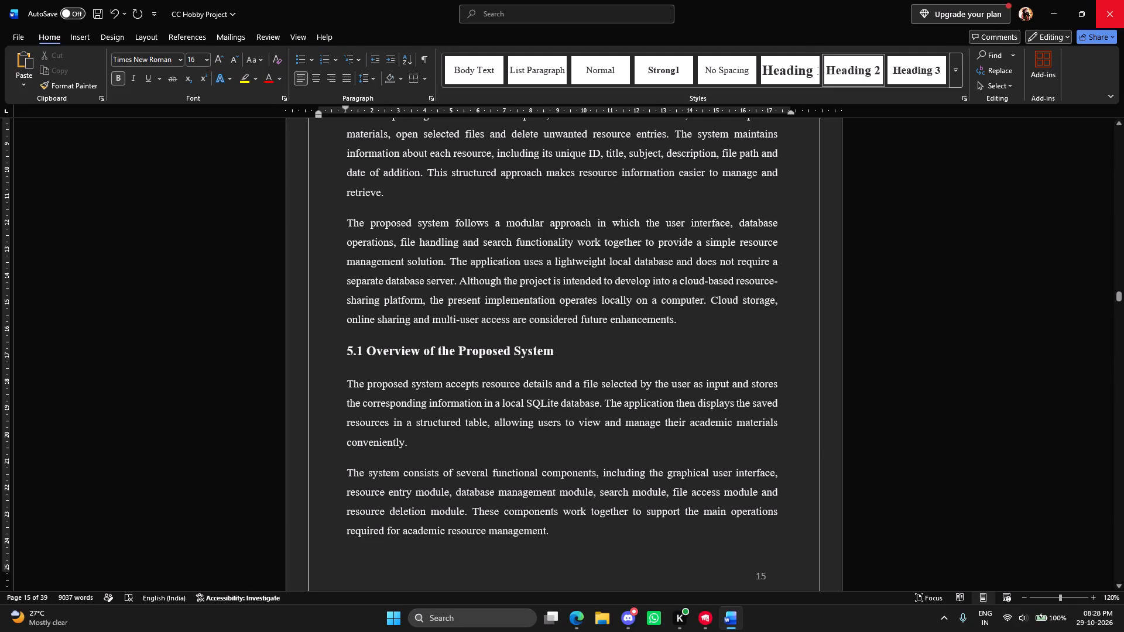
pyautogui.click(352, 353)
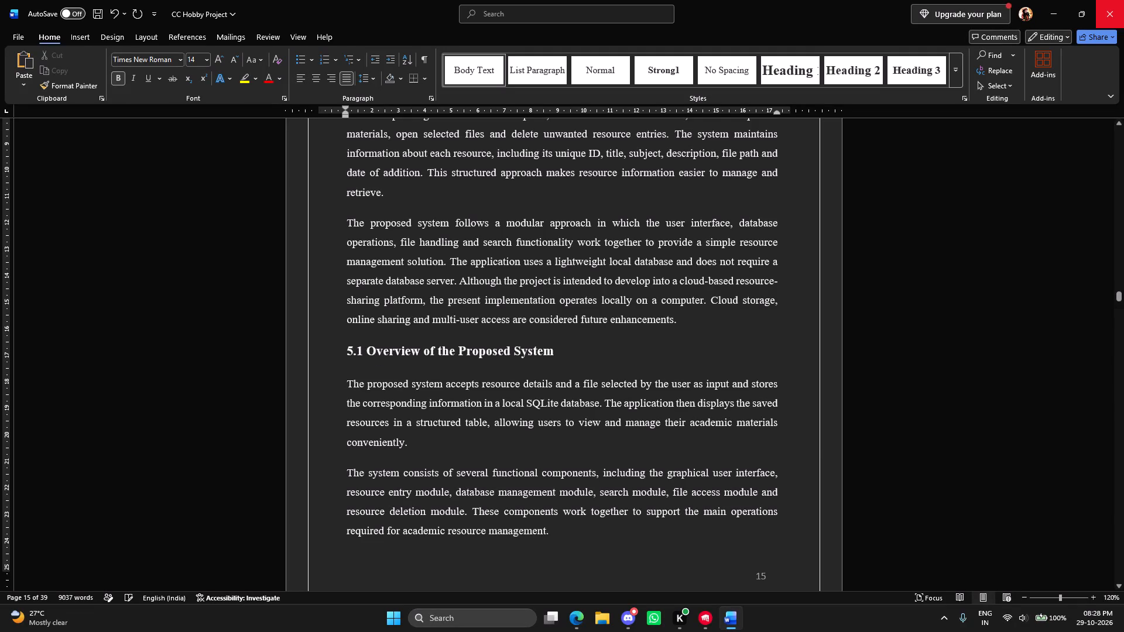
pyautogui.press('BackSpace')
pyautogui.press('4')
pyautogui.scroll(-12, 400, 410)
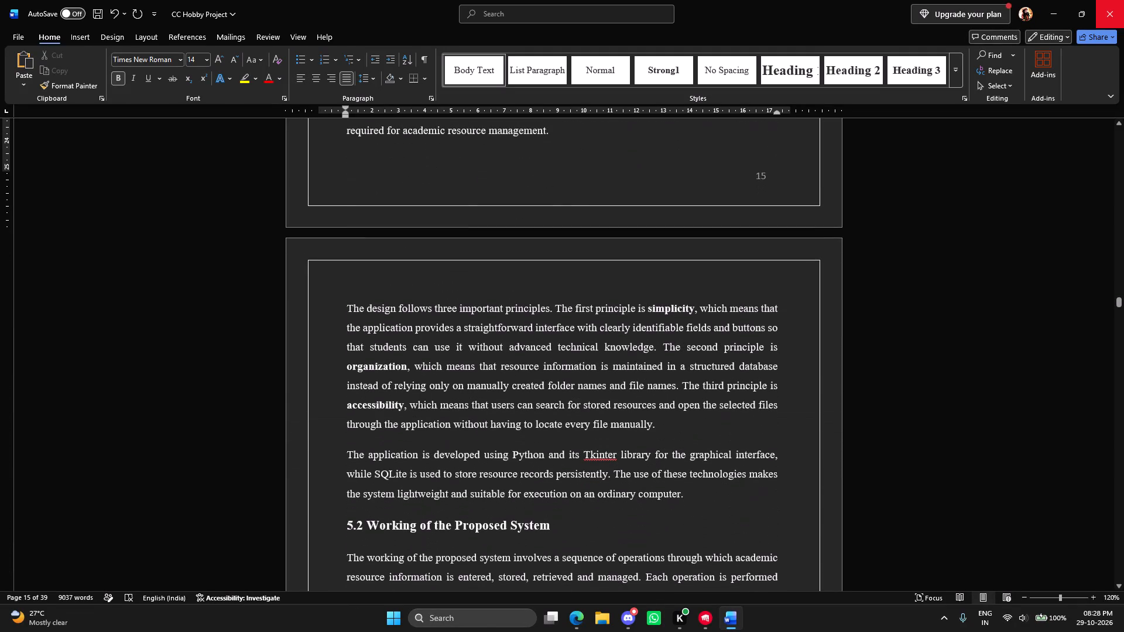
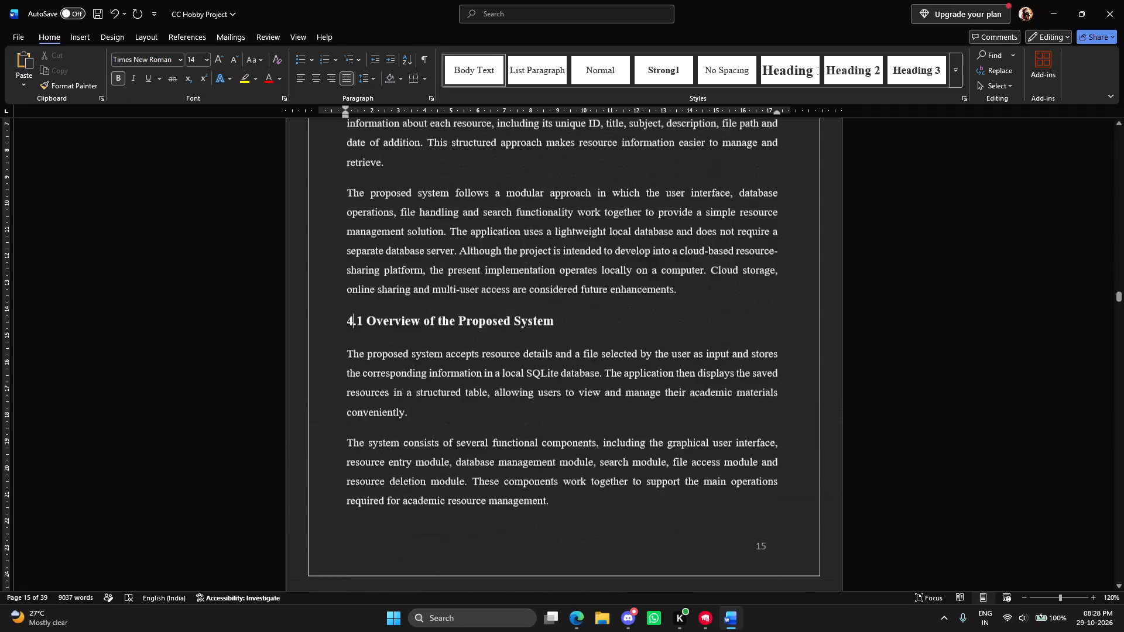
# Renumber the "Working of the Proposed System" subheading as 4.2.
pyautogui.scroll(-14, 573, 417)
pyautogui.scroll(-7, 574, 434)
pyautogui.scroll(-4, 407, 482)
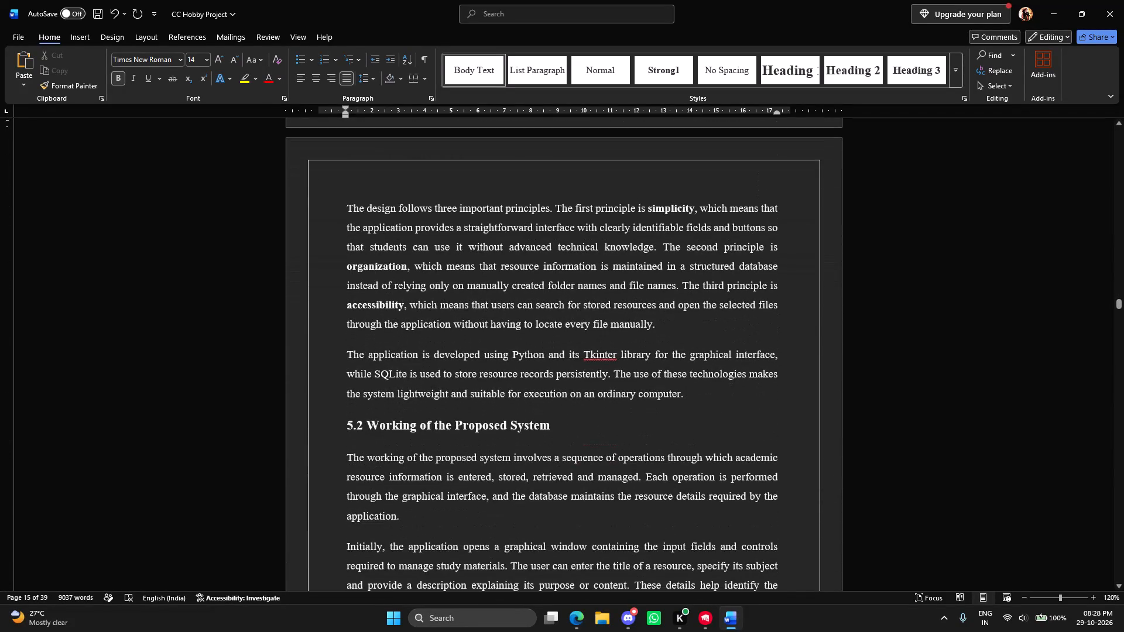
pyautogui.click(352, 427)
pyautogui.press('BackSpace')
pyautogui.press('4')
# Renumber the "Technologies Used in the Proposed System" subheading as 4.3.
pyautogui.scroll(-6, 412, 455)
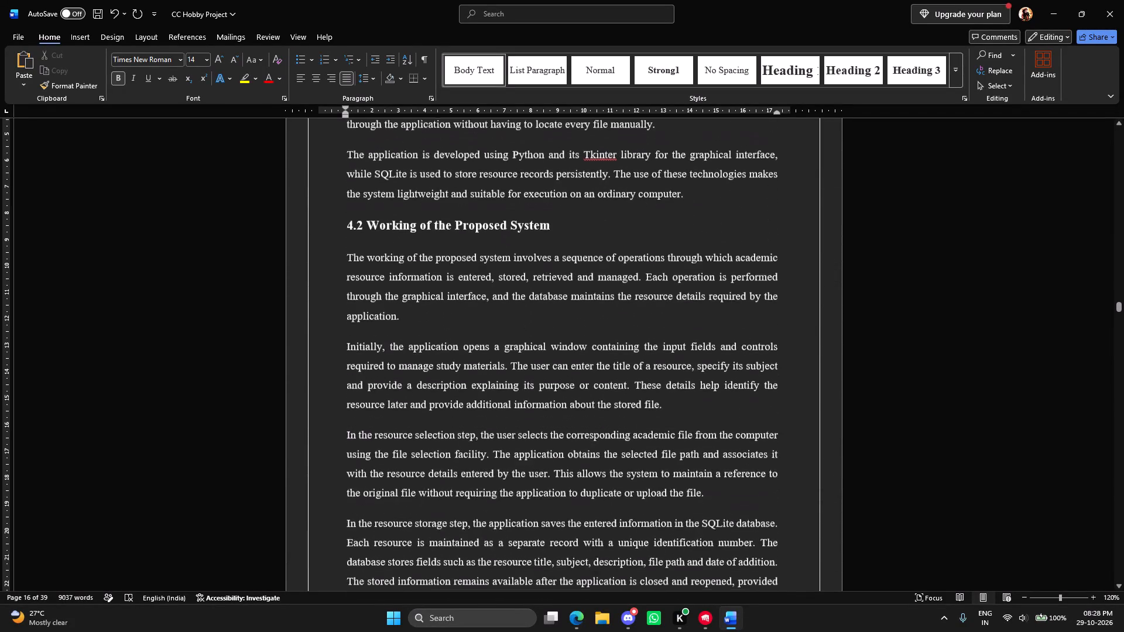
pyautogui.scroll(-19, 414, 456)
pyautogui.scroll(-7, 407, 437)
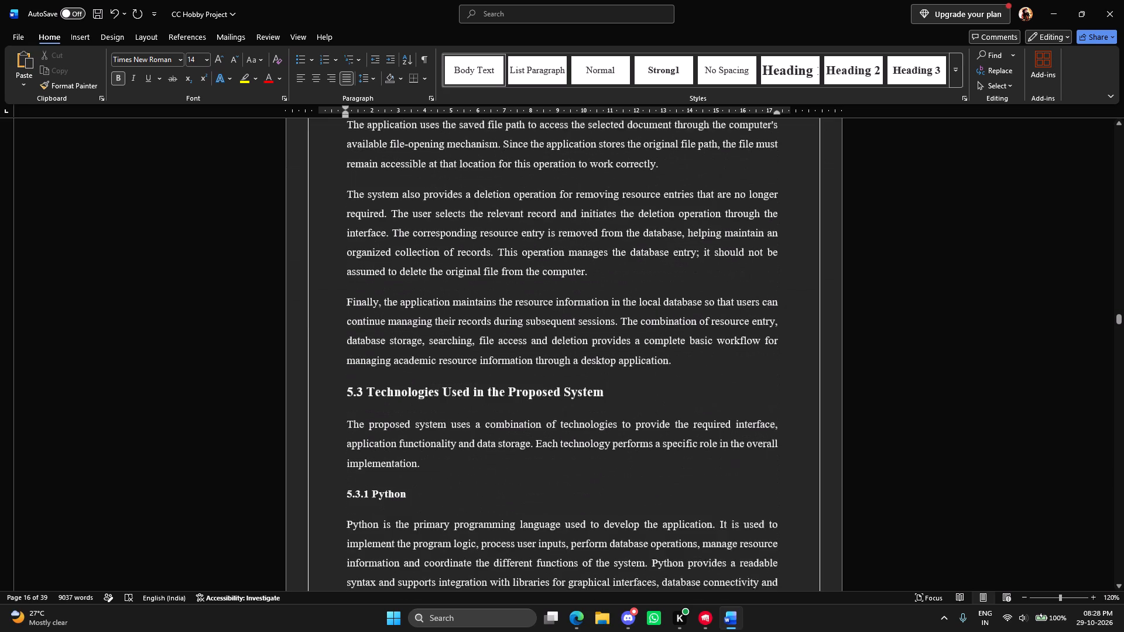
pyautogui.click(354, 381)
pyautogui.press('BackSpace')
pyautogui.press('4')
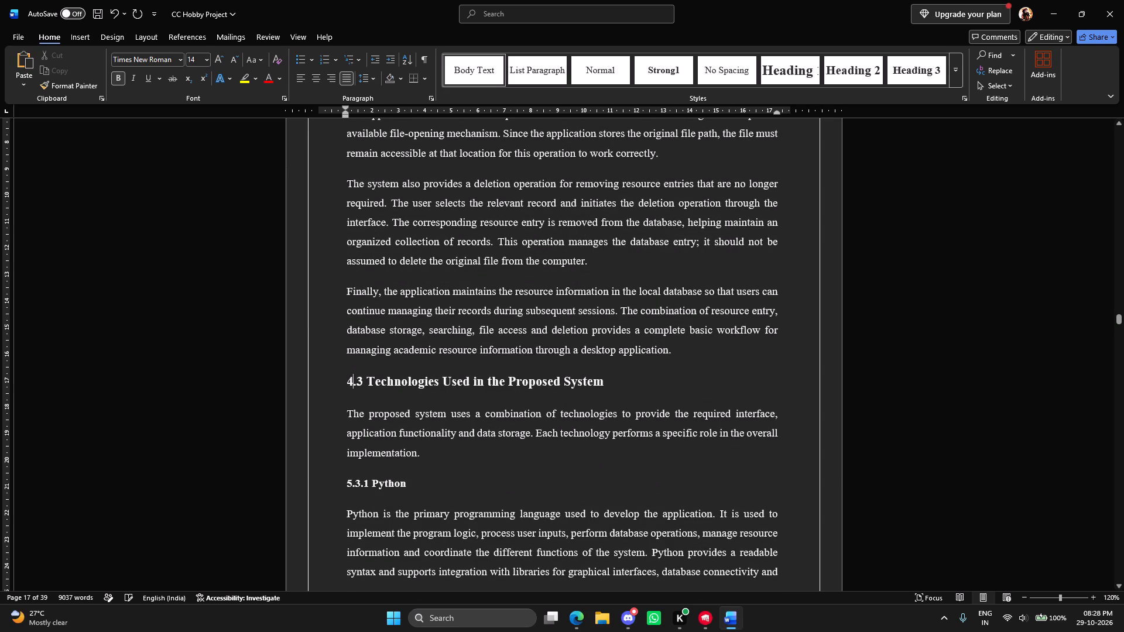
# Renumber the Python and Tkinter sub-subheadings as 4.3.1 and 4.3.2.
pyautogui.click(352, 483)
pyautogui.press('BackSpace')
pyautogui.press('4')
pyautogui.scroll(-6, 396, 481)
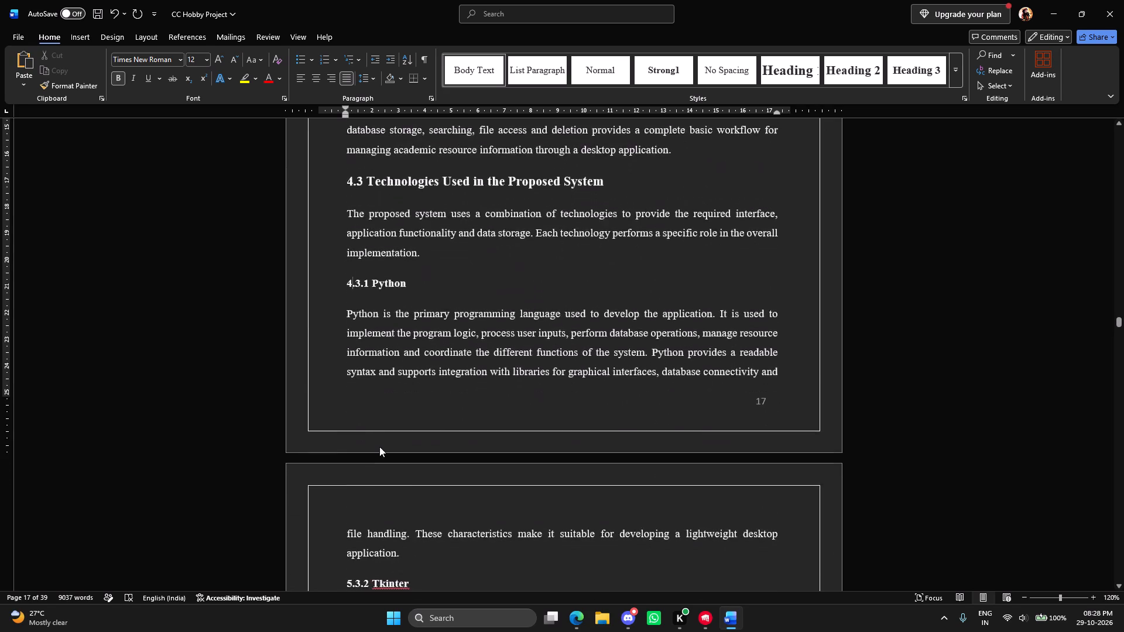
pyautogui.scroll(-5, 378, 444)
pyautogui.click(351, 419)
pyautogui.press('BackSpace')
pyautogui.press('4')
# Renumber the SQLite Database and File Handling sub-subheadings as 4.3.3 and 4.3.4.
pyautogui.scroll(-2, 376, 475)
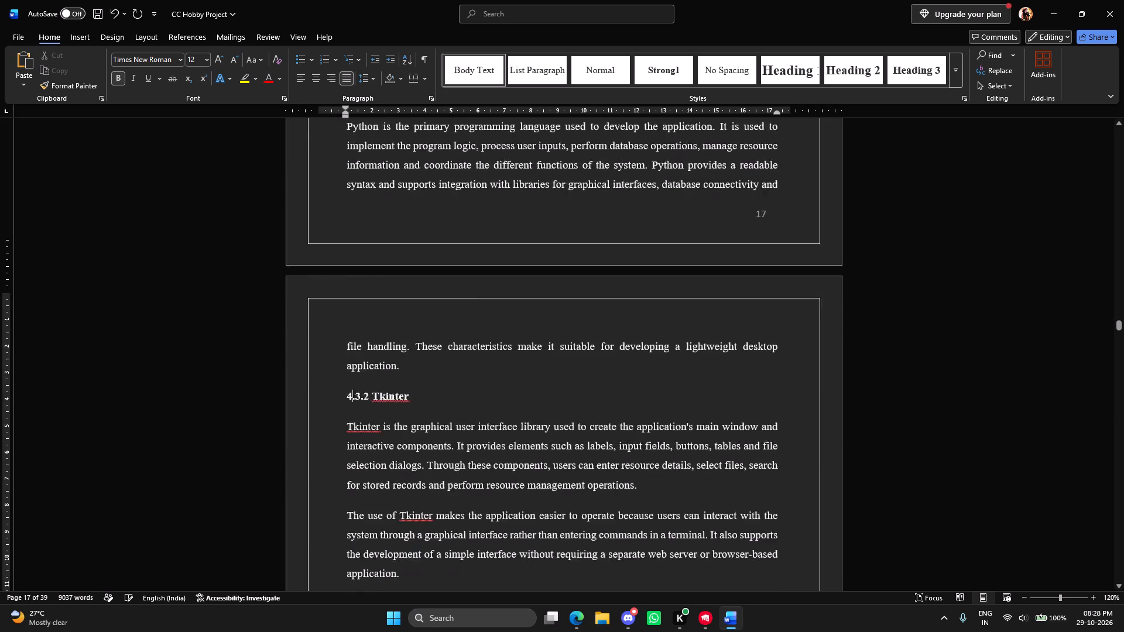
pyautogui.scroll(-2, 376, 475)
pyautogui.click(350, 493)
pyautogui.press('BackSpace')
pyautogui.press('4')
pyautogui.scroll(-6, 371, 478)
pyautogui.click(354, 499)
pyautogui.click(351, 499)
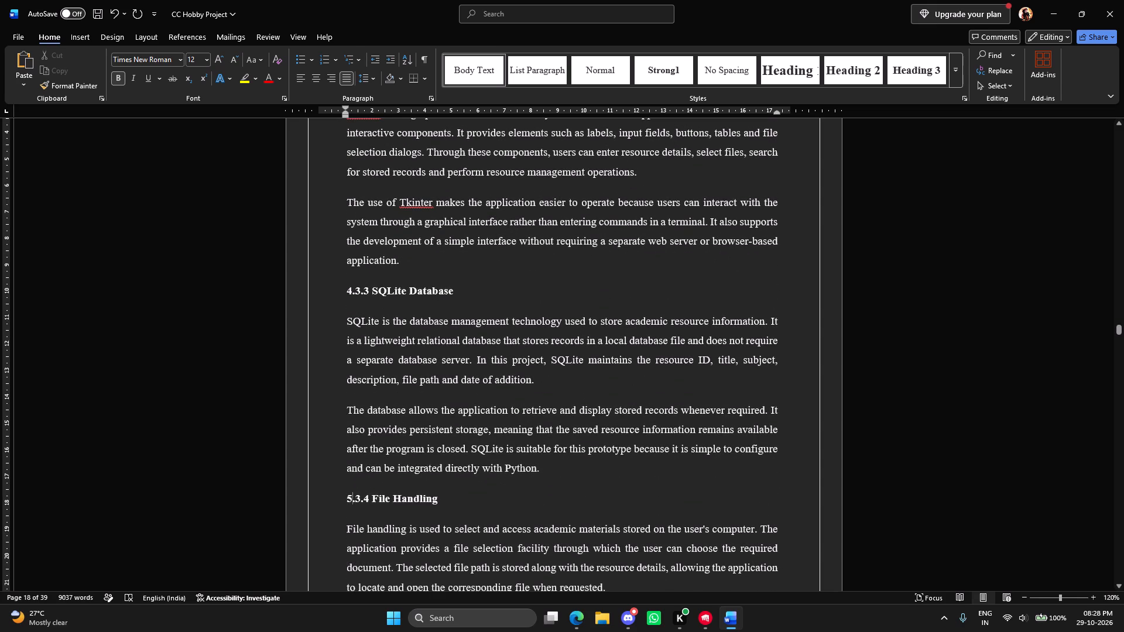
pyautogui.press('BackSpace')
pyautogui.press('4')
# Renumber the "System Architecture and Functional Modules" subheading as 4.4.
pyautogui.scroll(-4, 369, 492)
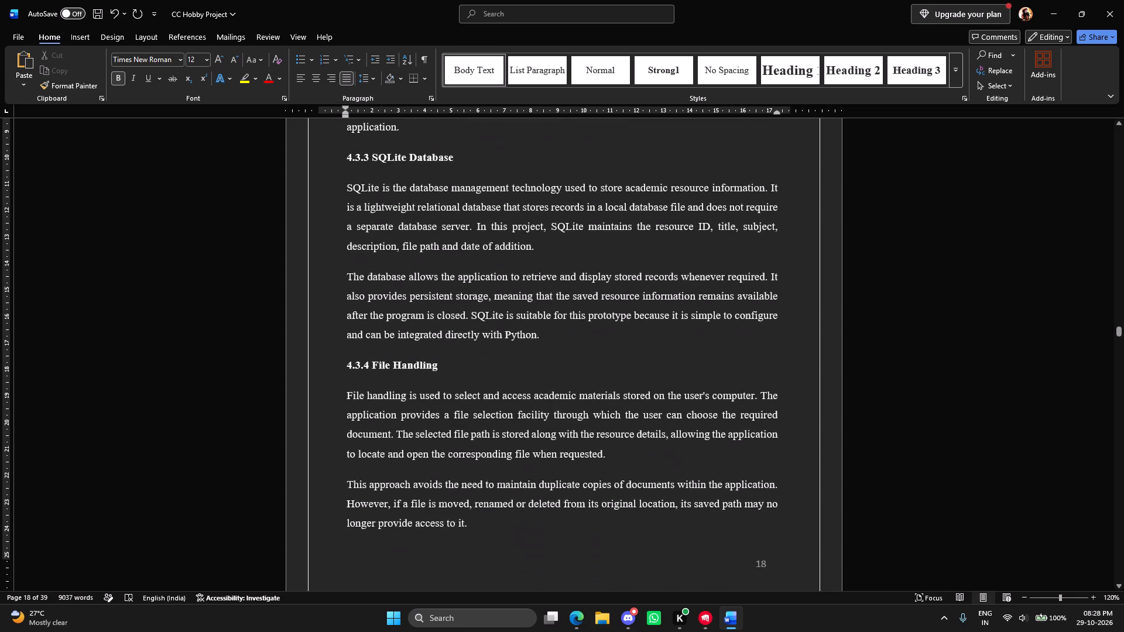
pyautogui.scroll(-9, 361, 474)
pyautogui.click(352, 400)
pyautogui.press('BackSpace')
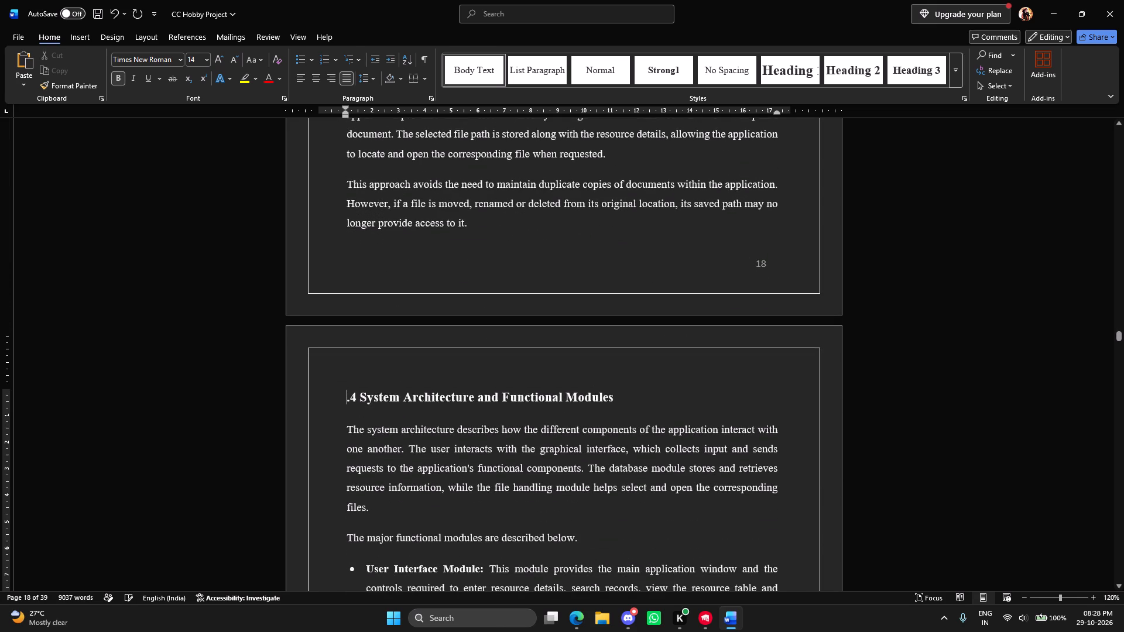
pyautogui.press('4')
# Renumber the "Advantages of the Proposed System" subheading as 4.5.
pyautogui.scroll(-17, 361, 430)
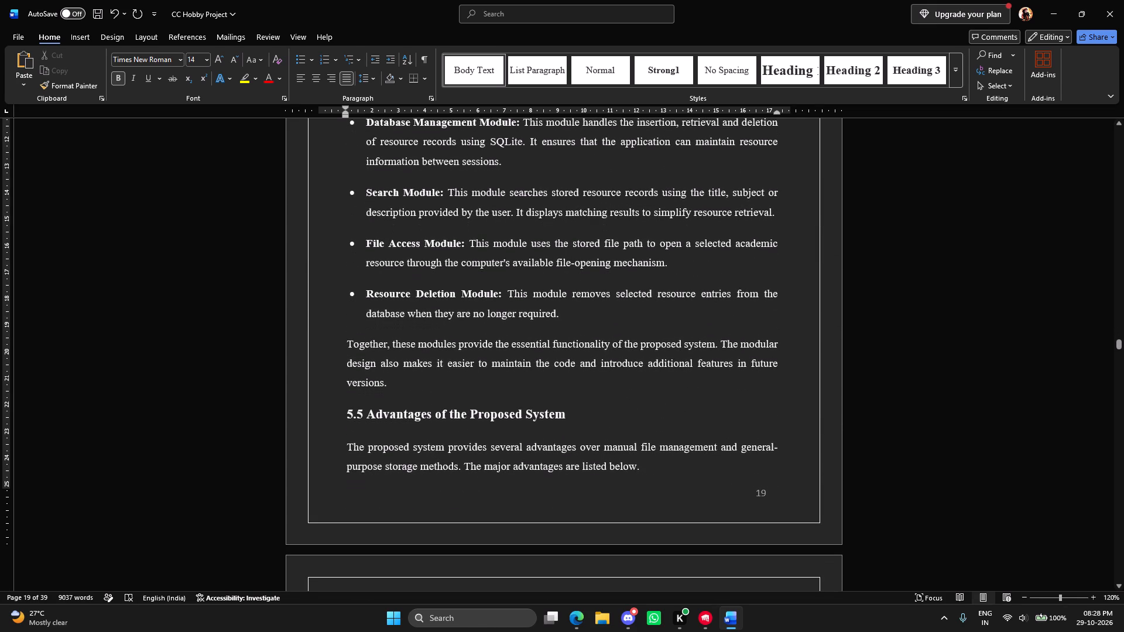
pyautogui.click(353, 415)
pyautogui.press('BackSpace')
pyautogui.press('4')
# Add an empty line after section 4's concluding paragraph to push the SYSTEM REQUIREMENTS heading onto a new page.
pyautogui.scroll(-20, 390, 432)
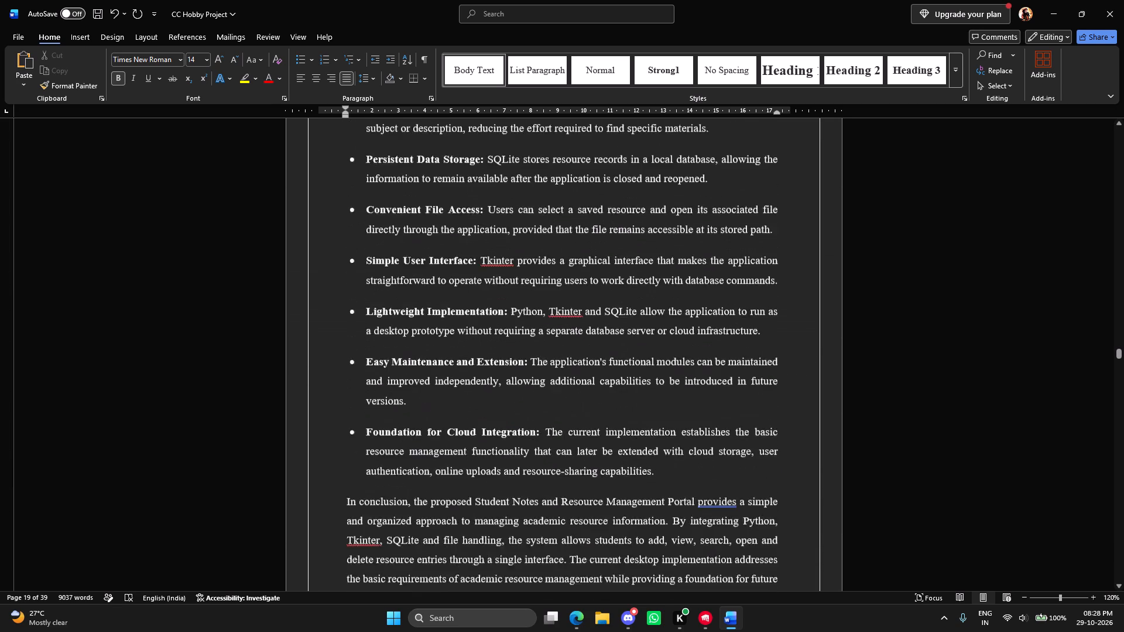
pyautogui.scroll(-8, 390, 439)
pyautogui.click(371, 309)
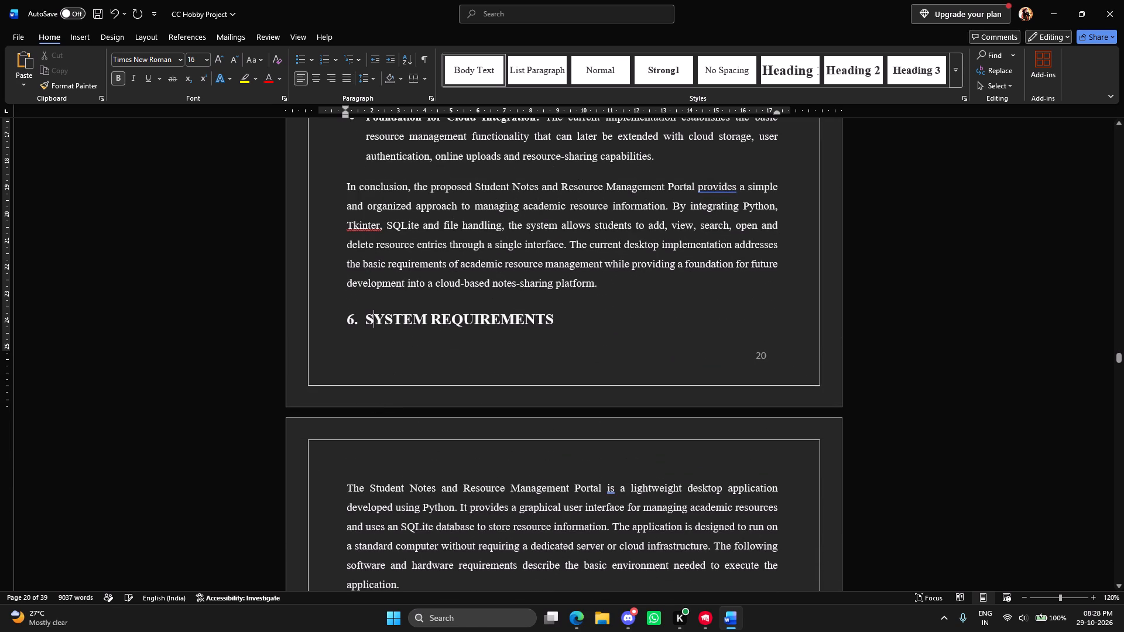
pyautogui.click(575, 293)
pyautogui.click(611, 291)
pyautogui.press('Return')
# Renumber the SYSTEM REQUIREMENTS heading as 5 and its "Software Requirements" subheading as 5.1.
pyautogui.scroll(-4, 563, 387)
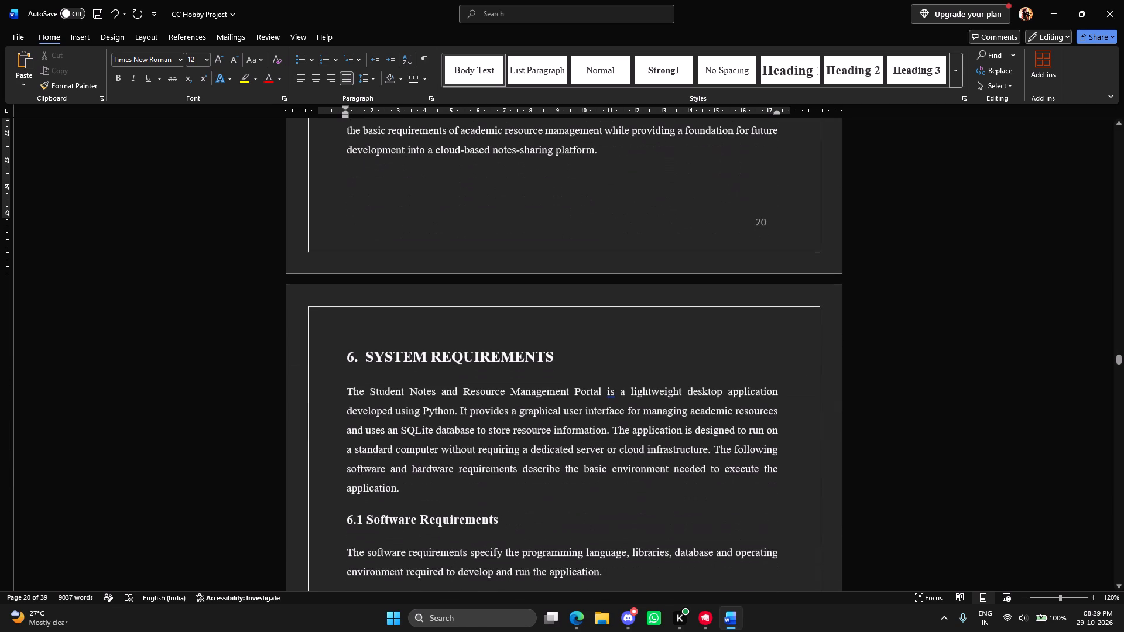
pyautogui.click(354, 355)
pyautogui.press('BackSpace')
pyautogui.press('5')
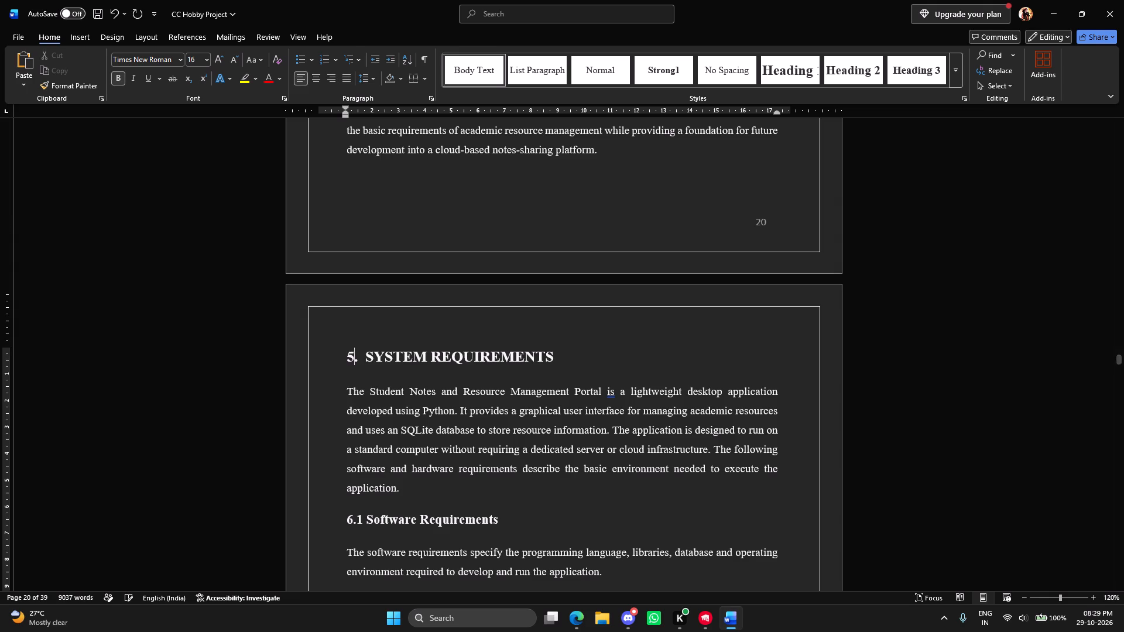
pyautogui.scroll(-4, 428, 378)
pyautogui.click(352, 388)
pyautogui.press('BackSpace')
pyautogui.press('5')
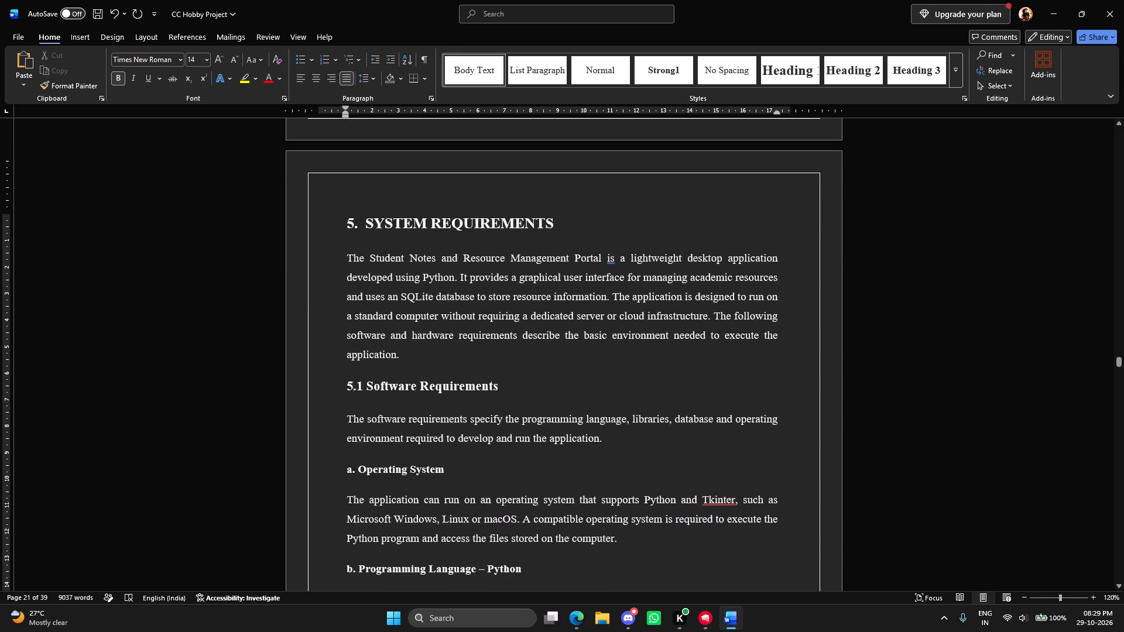
# Delete blank lines between the Visual Studio Code paragraph and the "f. Python Libraries" item.
pyautogui.scroll(-20, 373, 401)
pyautogui.scroll(-4, 375, 407)
pyautogui.click(383, 377)
pyautogui.press('BackSpace')
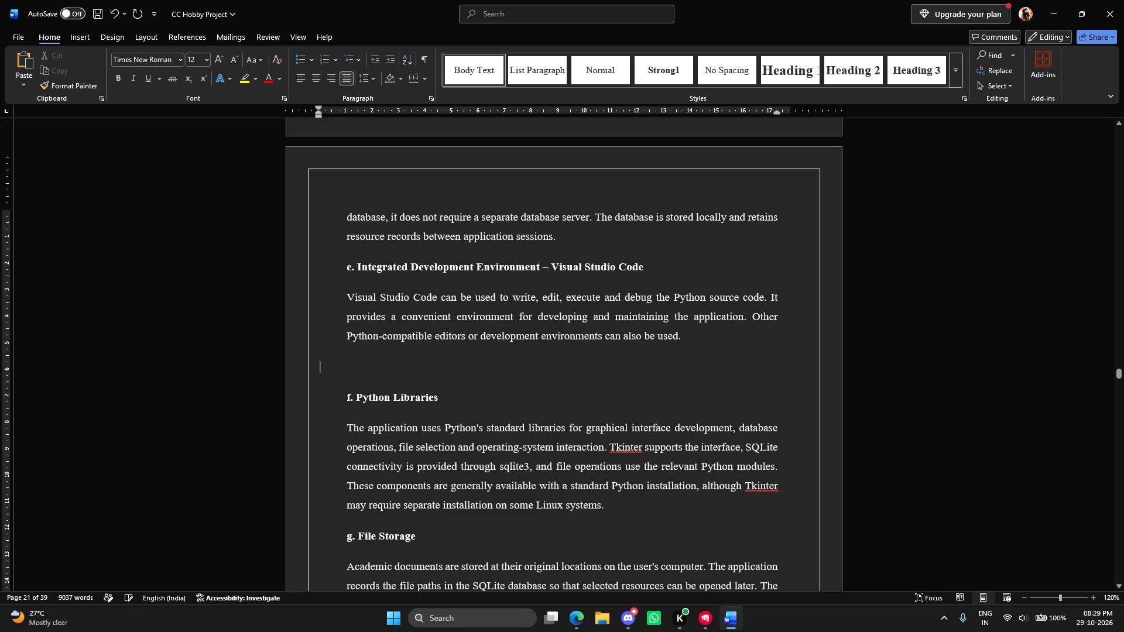
pyautogui.press('BackSpace')
# Renumber the "Hardware Requirements" subheading as 5.2.
pyautogui.scroll(-10, 388, 378)
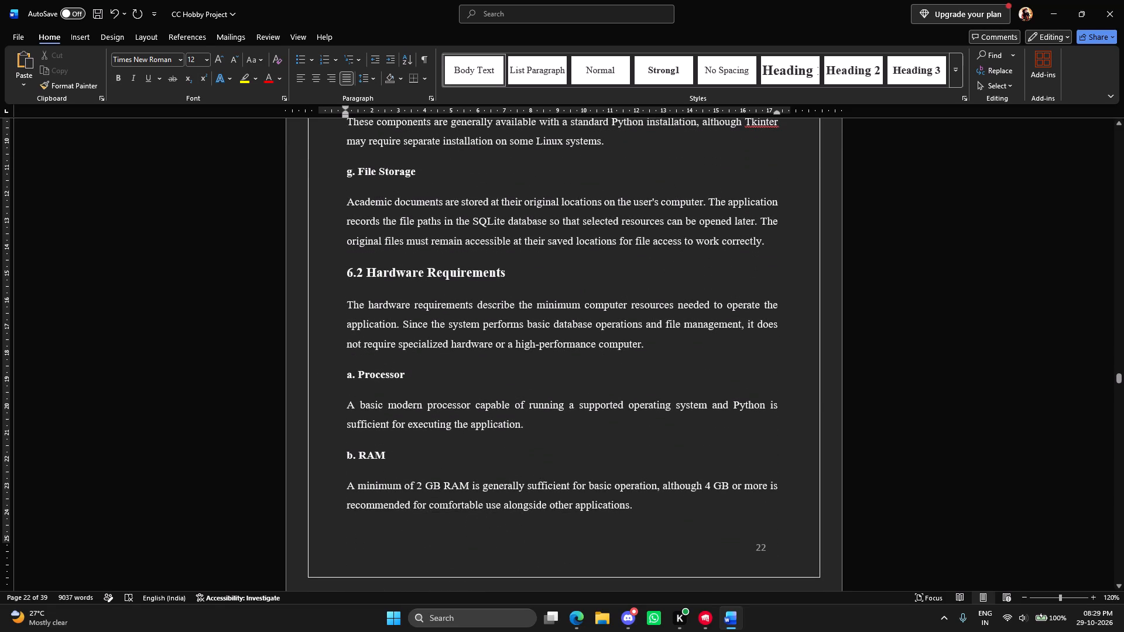
pyautogui.click(352, 274)
pyautogui.press('BackSpace')
pyautogui.press('5')
# Renumber the "Minimum and Recommended Configuration" subheading as 5.3.
pyautogui.scroll(-6, 406, 370)
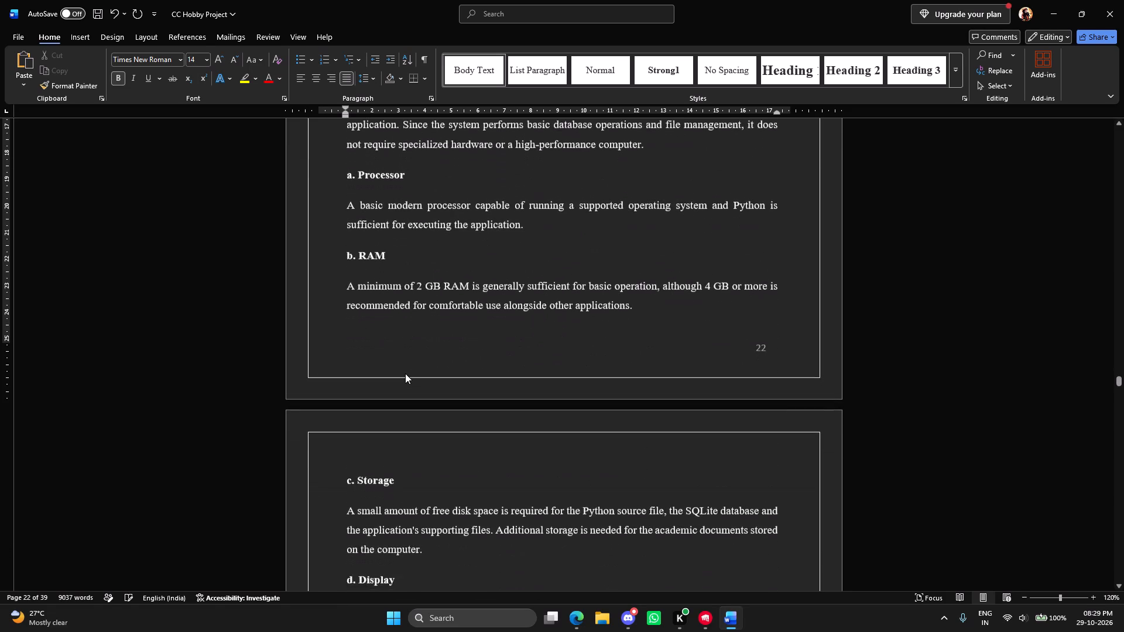
pyautogui.scroll(-13, 405, 373)
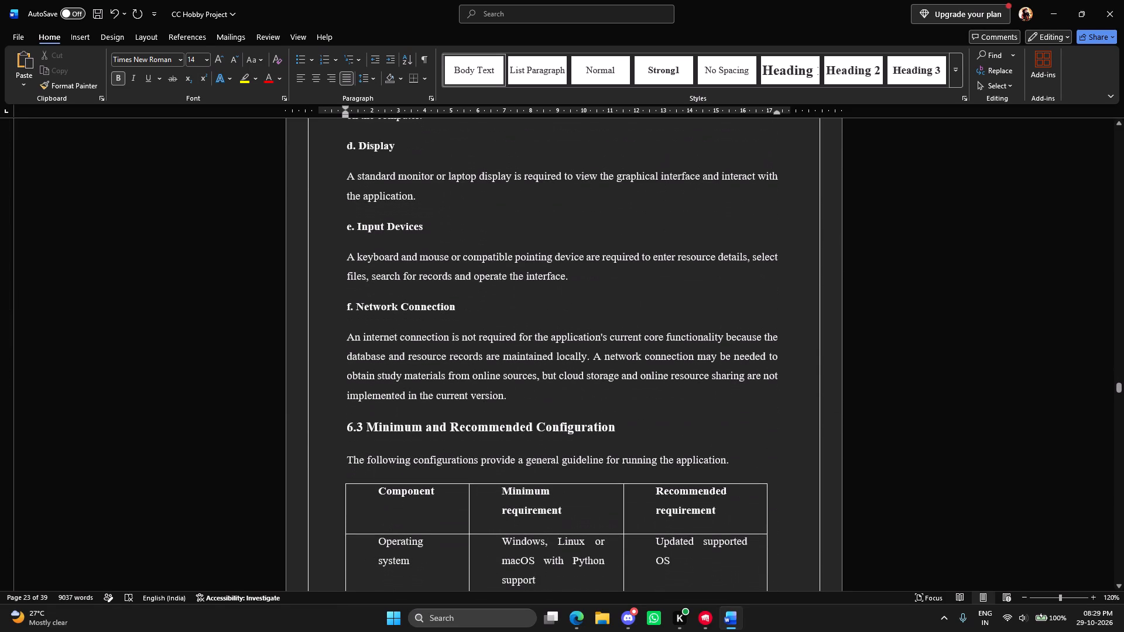
pyautogui.click(352, 428)
pyautogui.press('BackSpace')
pyautogui.press('5')
# Renumber the BLOCK DIAGRAM section heading as 6.
pyautogui.scroll(-19, 374, 424)
pyautogui.scroll(-17, 379, 413)
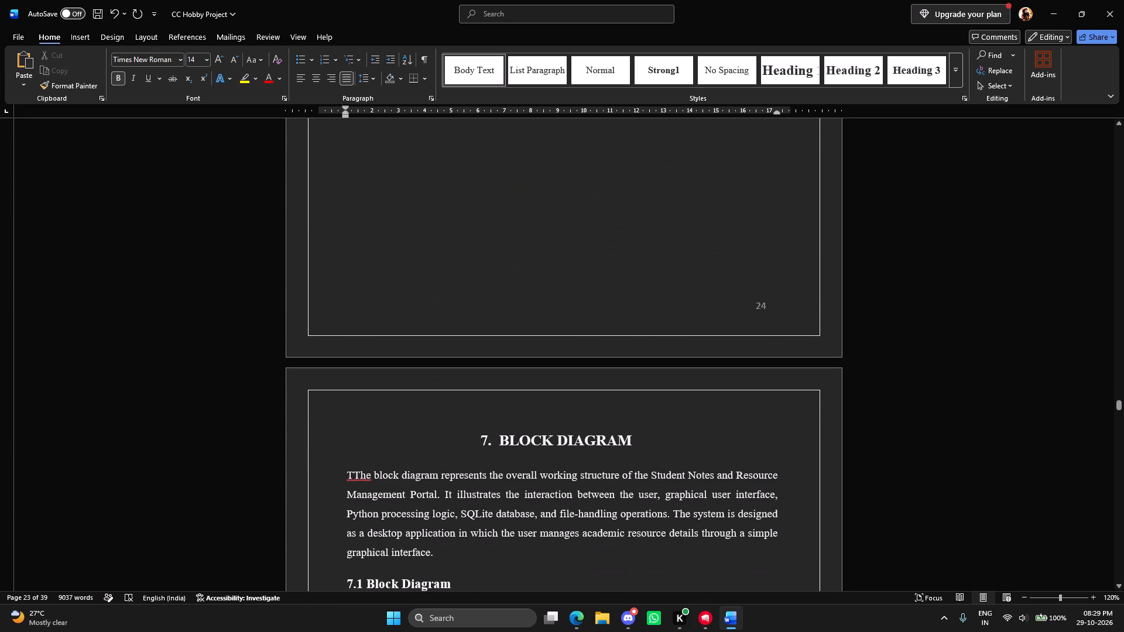
pyautogui.click(487, 445)
pyautogui.press('BackSpace')
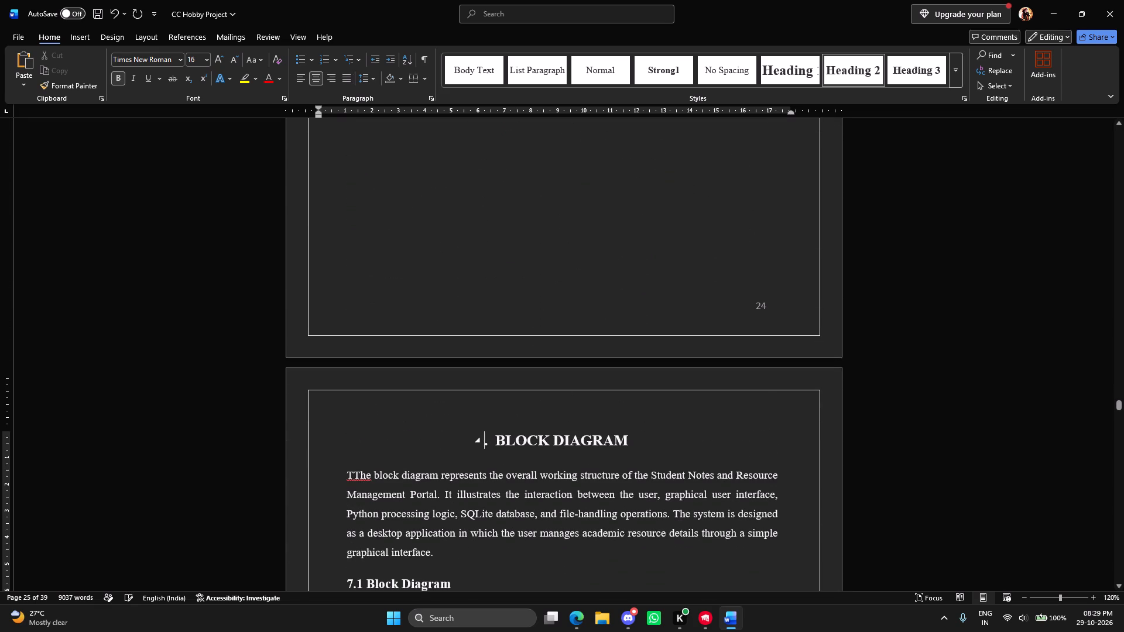
pyautogui.press('6')
# Renumber the "Block Diagram" and "Description of the Blocks" subheadings as 6.1 and 6.2.
pyautogui.scroll(-8, 488, 432)
pyautogui.click(352, 315)
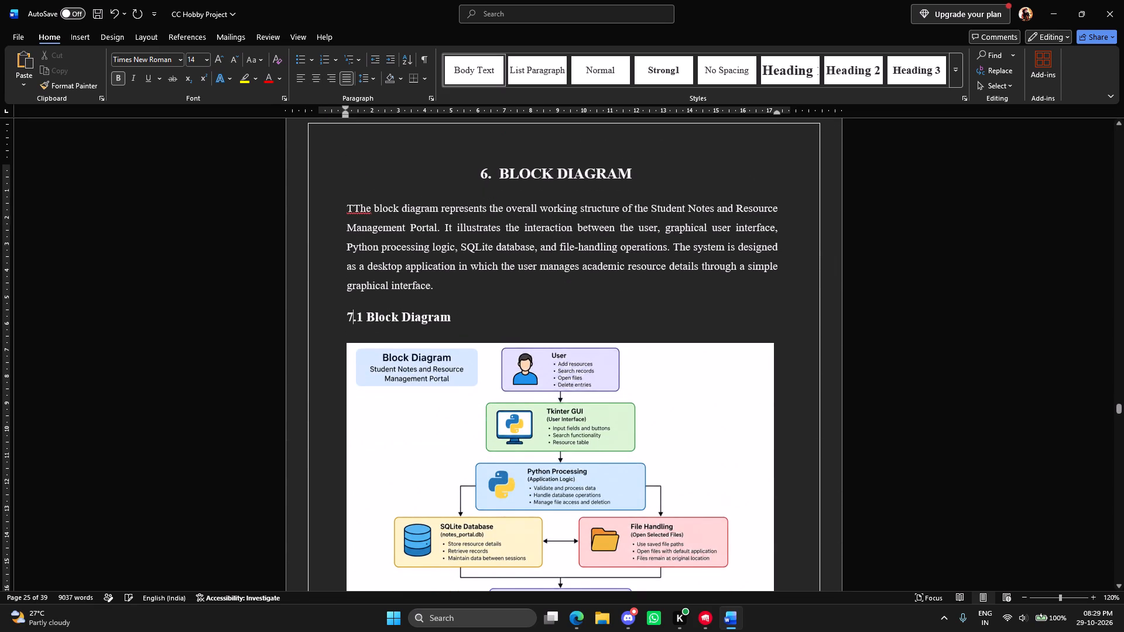
pyautogui.press('BackSpace')
pyautogui.press('6')
pyautogui.scroll(-6, 413, 366)
pyautogui.click(353, 469)
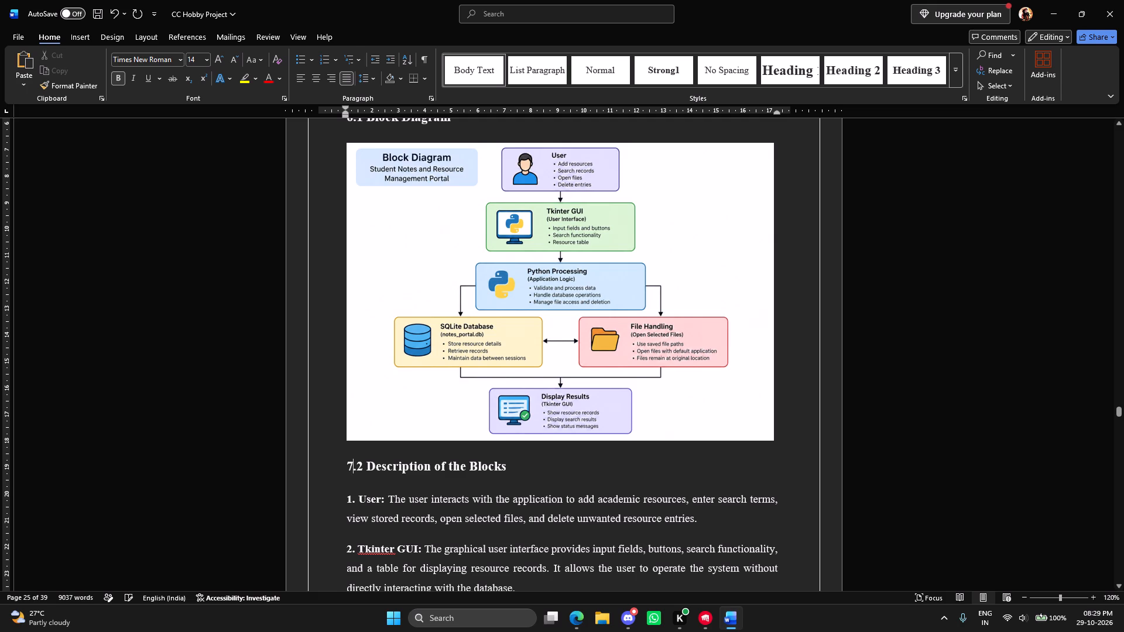
pyautogui.press('BackSpace')
pyautogui.press('6')
# Renumber the "Working of the Block Diagram" subheading as 6.3.
pyautogui.scroll(-12, 402, 462)
pyautogui.scroll(-7, 389, 407)
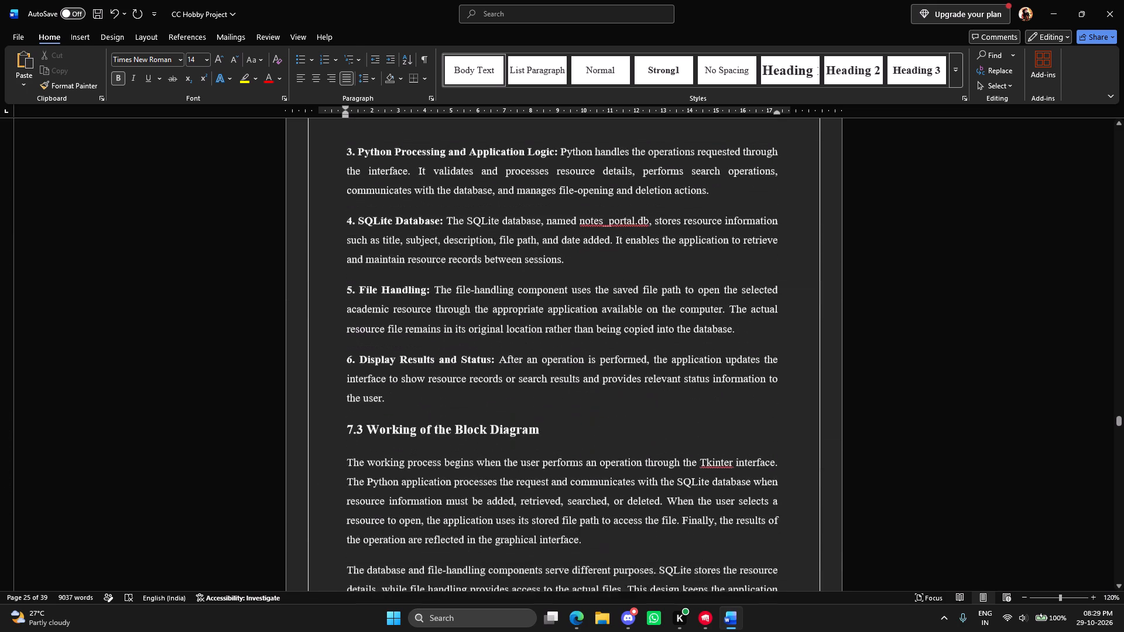
pyautogui.scroll(-3, 398, 408)
pyautogui.click(353, 315)
pyautogui.press('BackSpace')
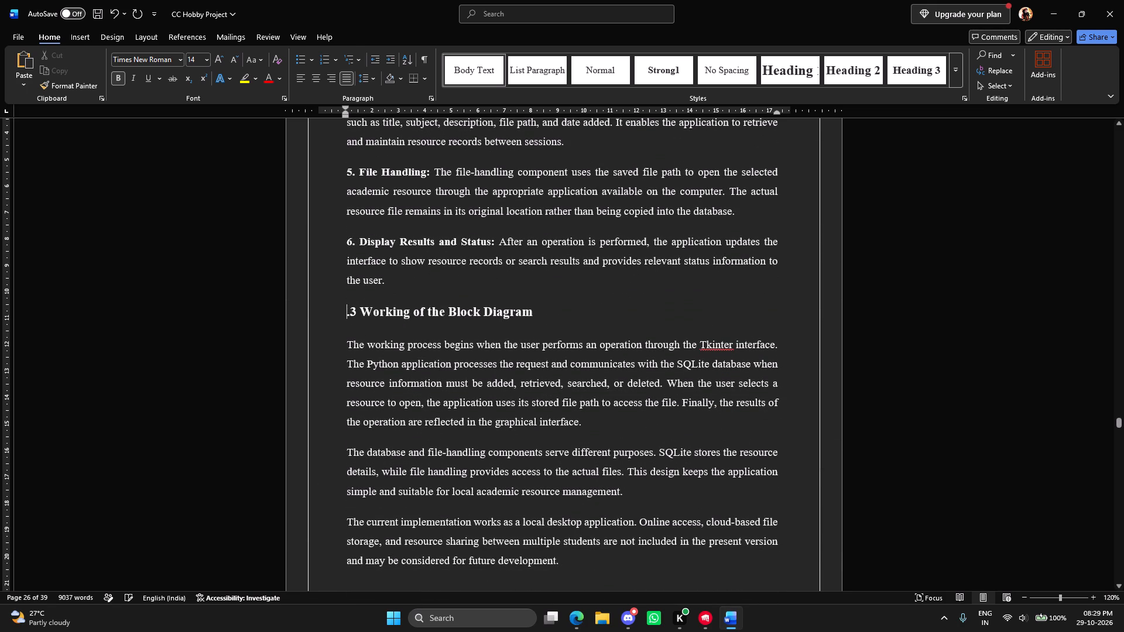
pyautogui.press('6')
# Renumber the RESULTS / DISCUSSION heading as 7 and its "Implementation Summary" subheading as 7.1.
pyautogui.scroll(-16, 406, 369)
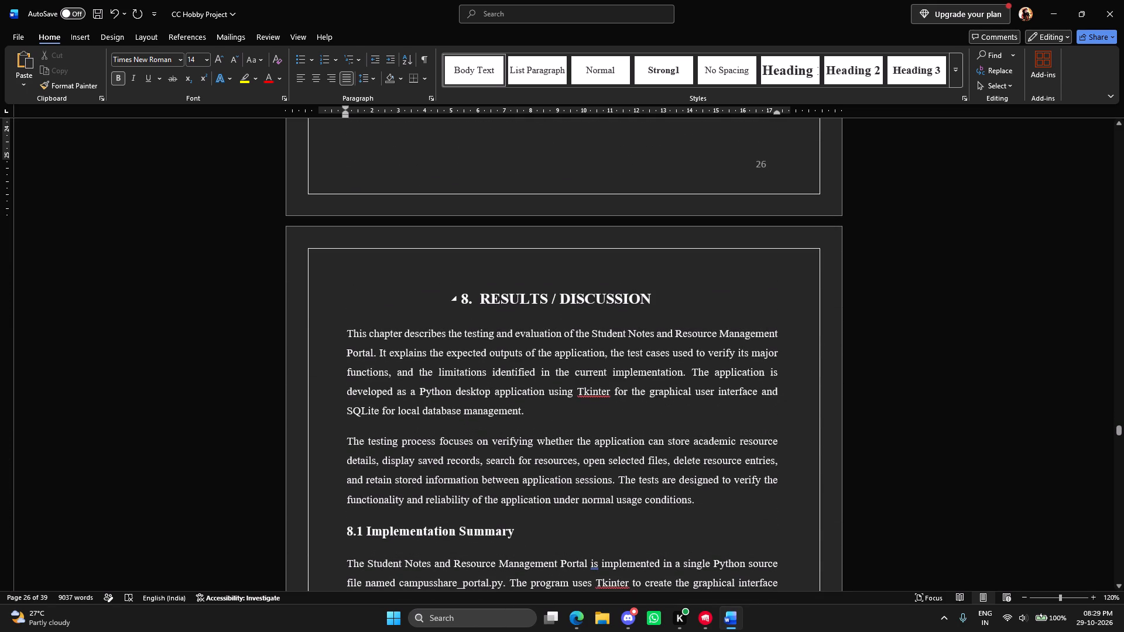
pyautogui.click(469, 301)
pyautogui.press('BackSpace')
pyautogui.press('7')
pyautogui.scroll(-6, 484, 370)
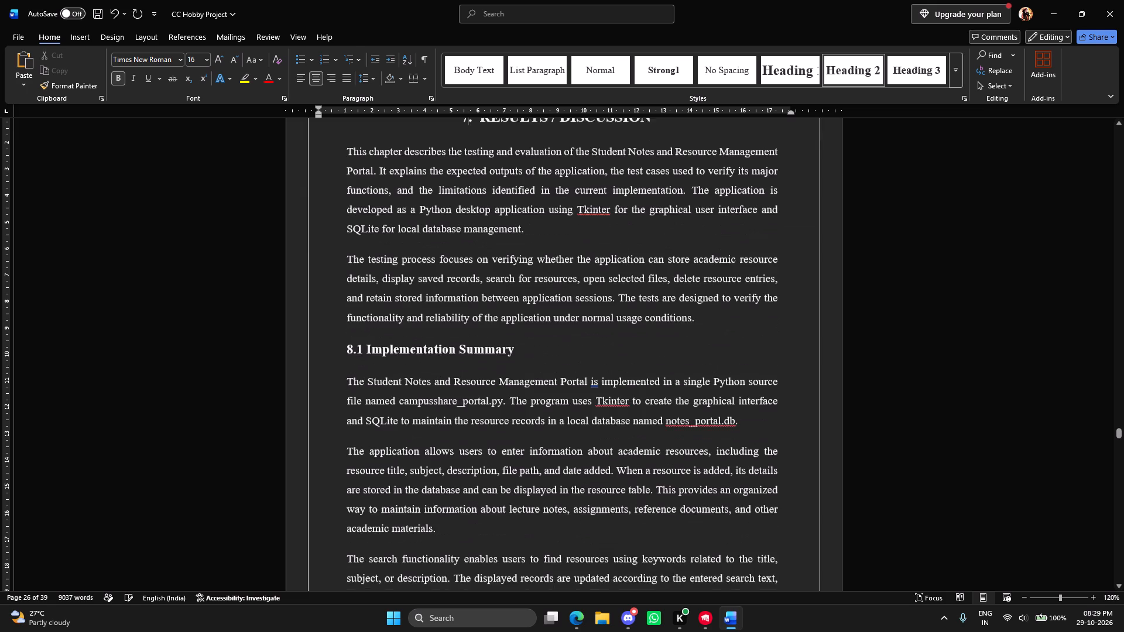
pyautogui.click(353, 328)
pyautogui.press('BackSpace')
pyautogui.press('7')
# Delete the empty lines between the end of the Implementation Summary text and the Output subheading.
pyautogui.scroll(-5, 397, 362)
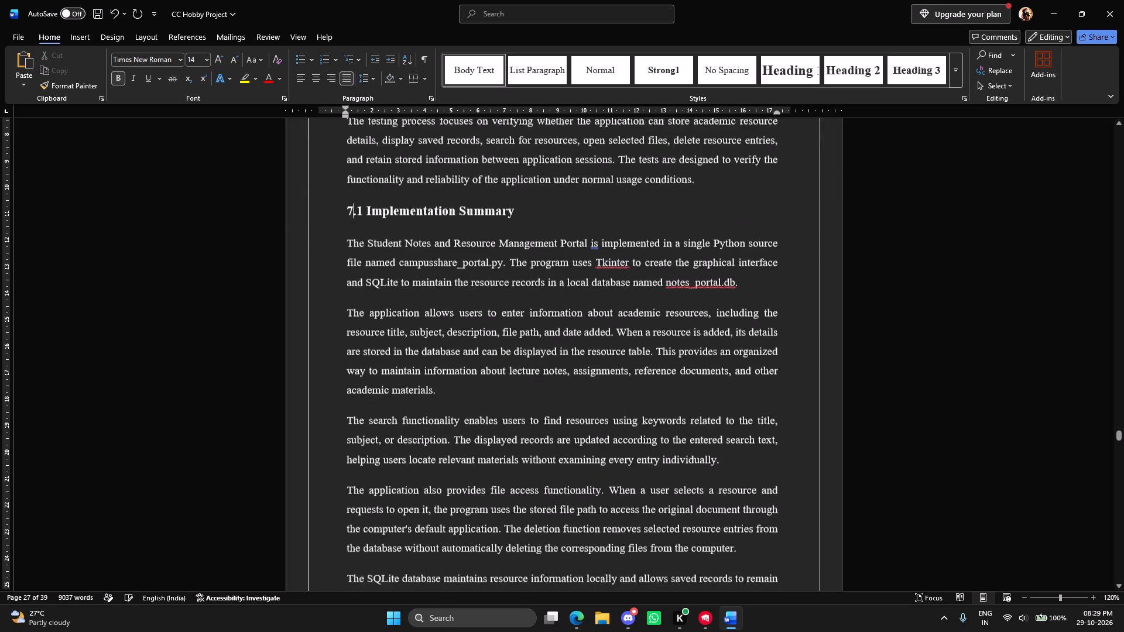
pyautogui.scroll(-13, 397, 363)
pyautogui.moveTo(386, 446); pyautogui.dragTo(385, 444)
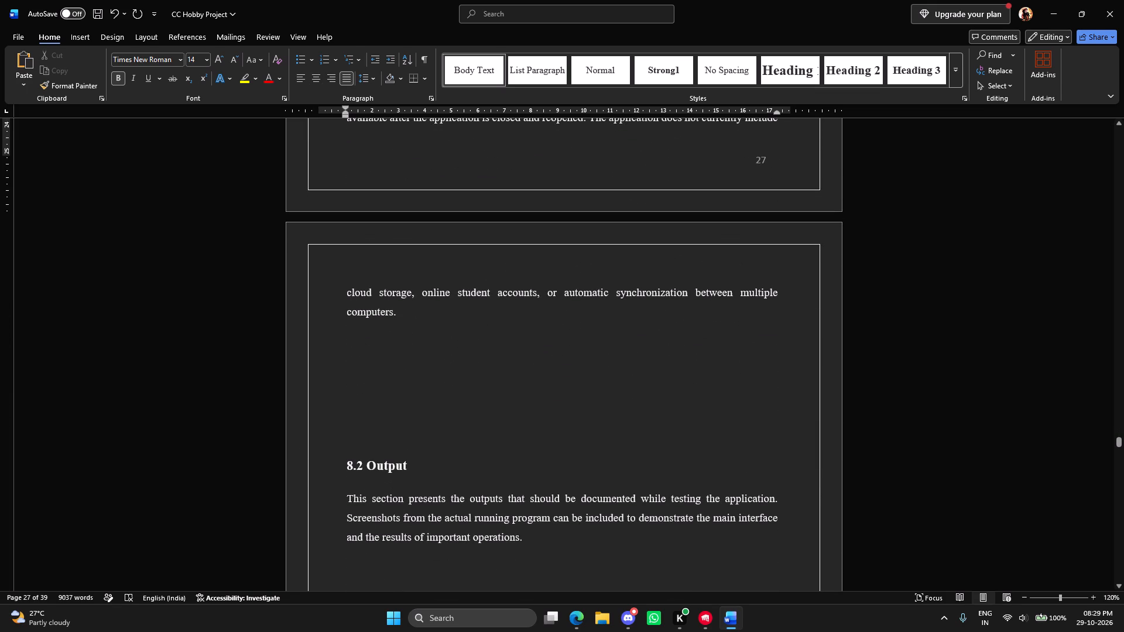
pyautogui.moveTo(385, 444); pyautogui.dragTo(378, 338)
pyautogui.press('BackSpace')
pyautogui.press('BackSpace')
pyautogui.press('BackSpace')
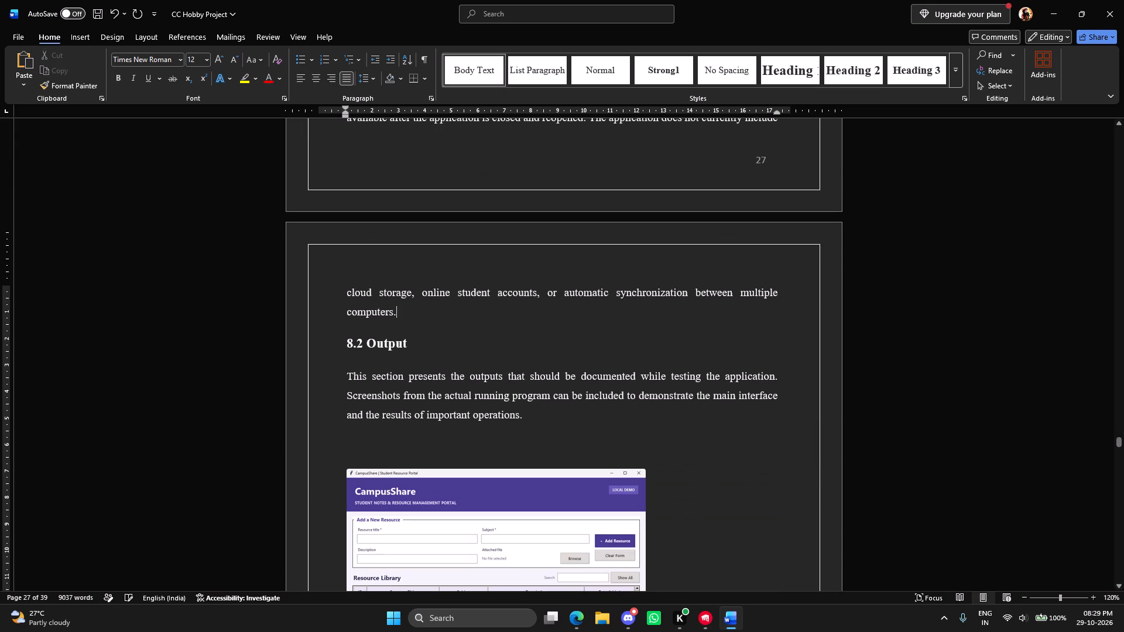
# Renumber the "Output" subheading as 7.2.
pyautogui.click(351, 349)
pyautogui.press('BackSpace')
pyautogui.press('7')
# Renumber the main interface screenshot's caption as Figure 7.1.
pyautogui.scroll(-6, 365, 361)
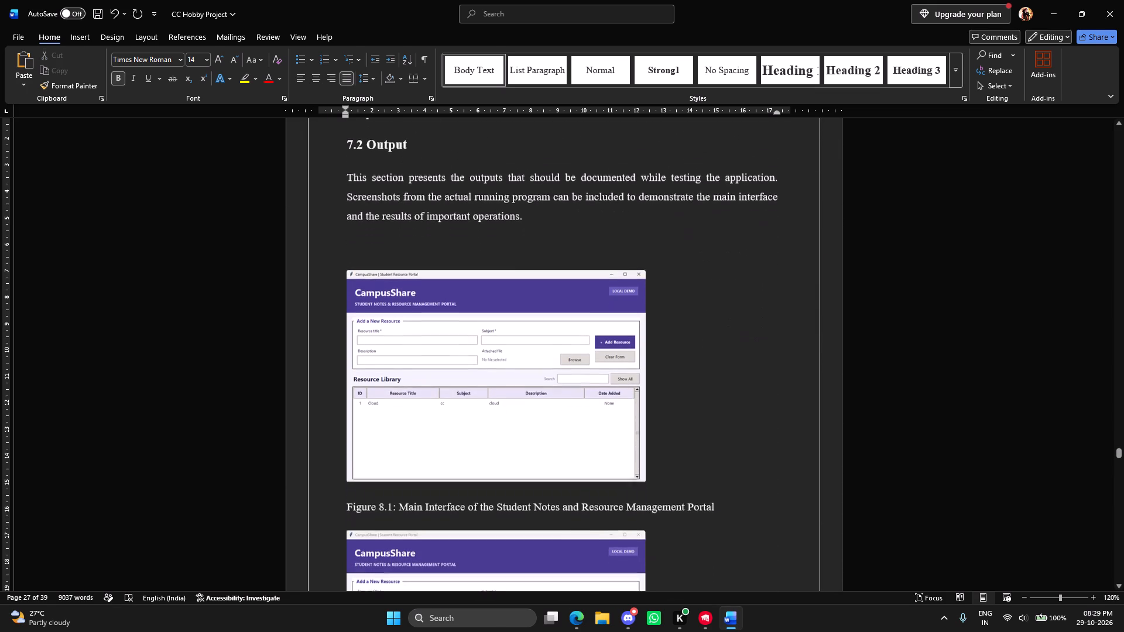
pyautogui.scroll(-4, 375, 369)
pyautogui.click(383, 372)
pyautogui.press('BackSpace')
pyautogui.press('7')
# Renumber the "Adding a New Academic Resource" caption as Figure 7.2.
pyautogui.scroll(-5, 389, 383)
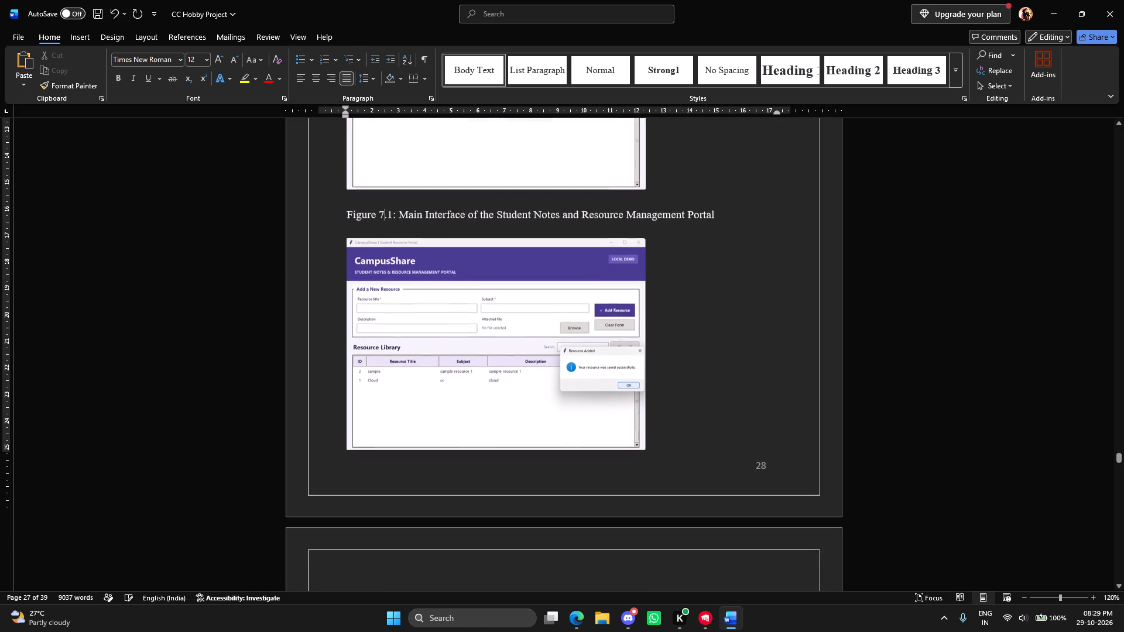
pyautogui.scroll(-6, 386, 425)
pyautogui.click(381, 388)
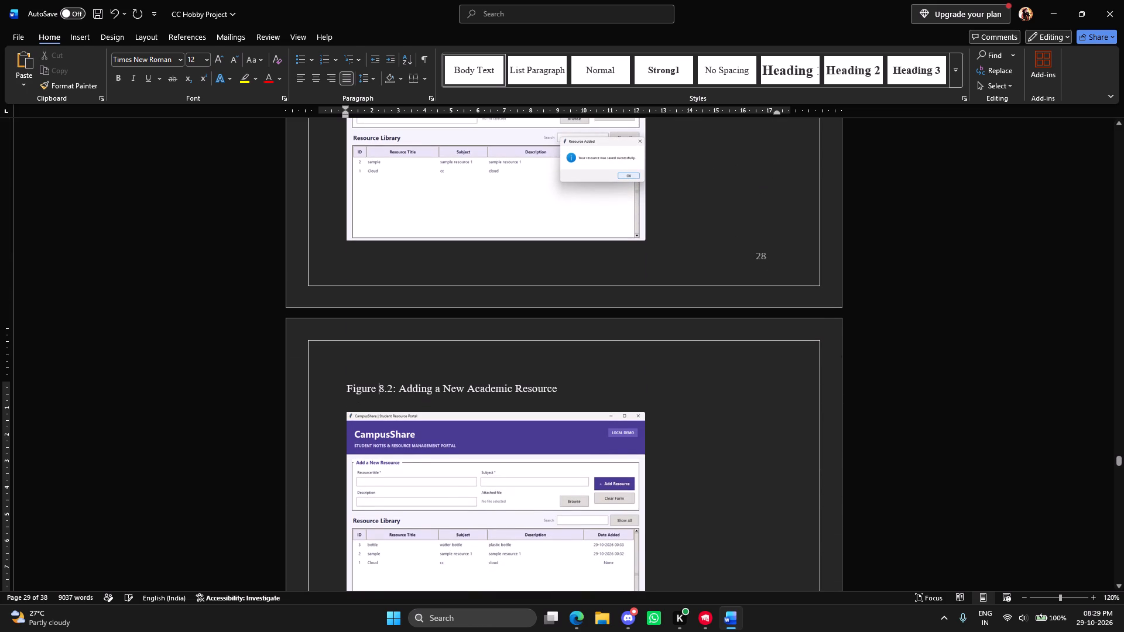
pyautogui.click(383, 390)
pyautogui.press('BackSpace')
pyautogui.press('7')
pyautogui.scroll(18, 400, 396)
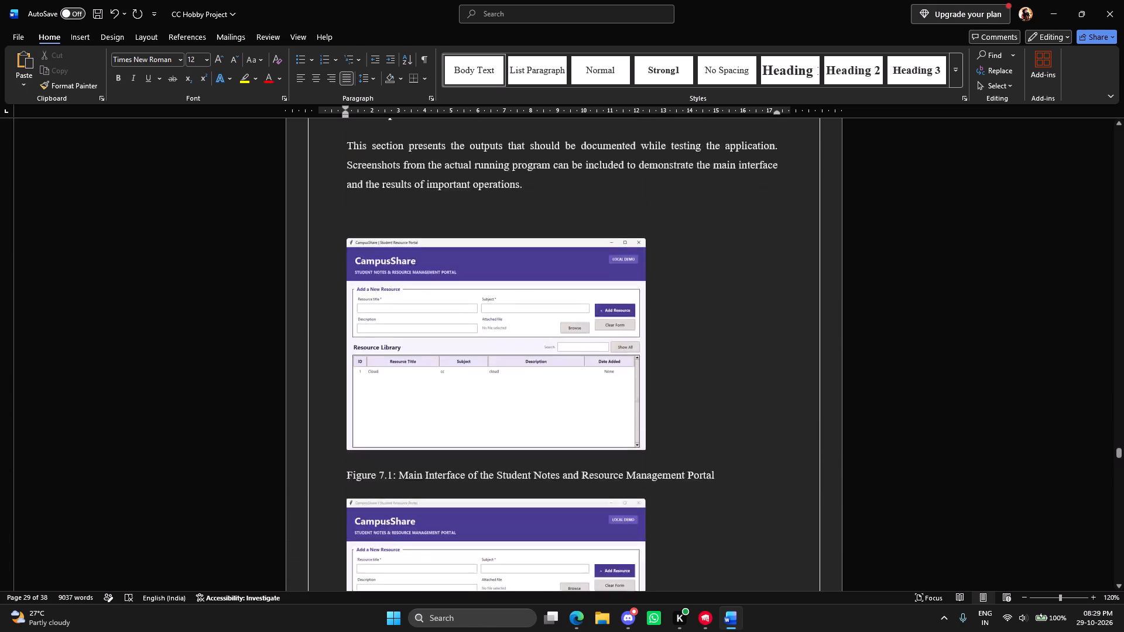
# Delete the empty lines between the Output introduction paragraph and the main interface screenshot.
pyautogui.click(448, 349)
pyautogui.press('BackSpace')
pyautogui.press('BackSpace')
# Renumber the "Display of Saved Resource Records" caption as Figure 7.3.
pyautogui.scroll(-6, 450, 364)
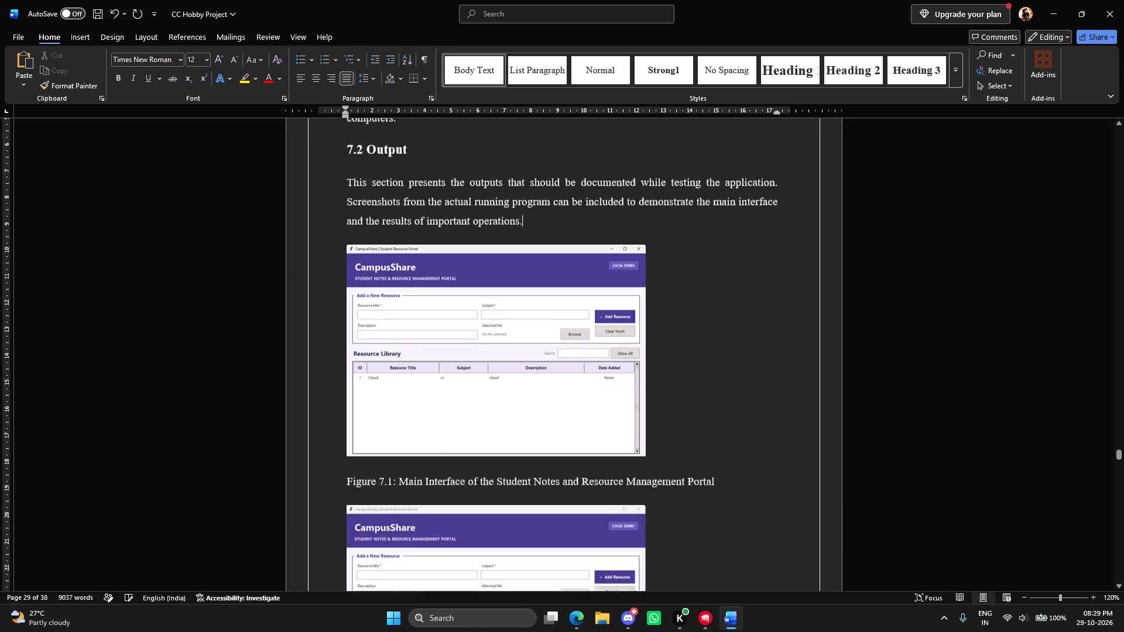
pyautogui.scroll(-19, 451, 370)
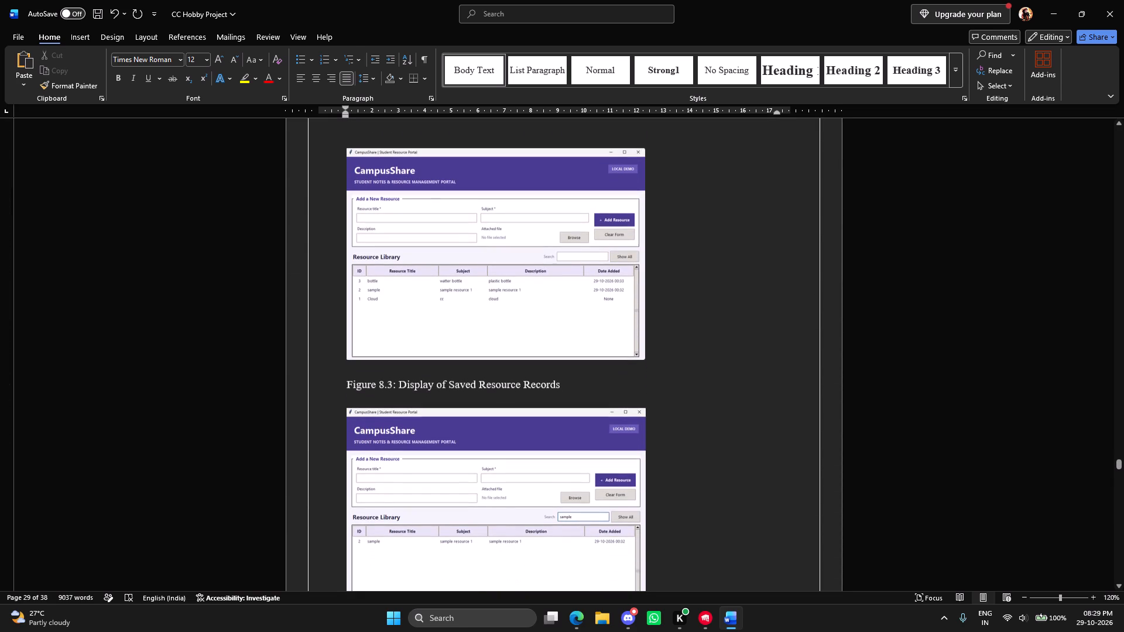
pyautogui.click(382, 386)
pyautogui.press('BackSpace')
pyautogui.press('7')
# Renumber the "Search Functionality" caption as Figure 7.4.
pyautogui.scroll(-7, 395, 413)
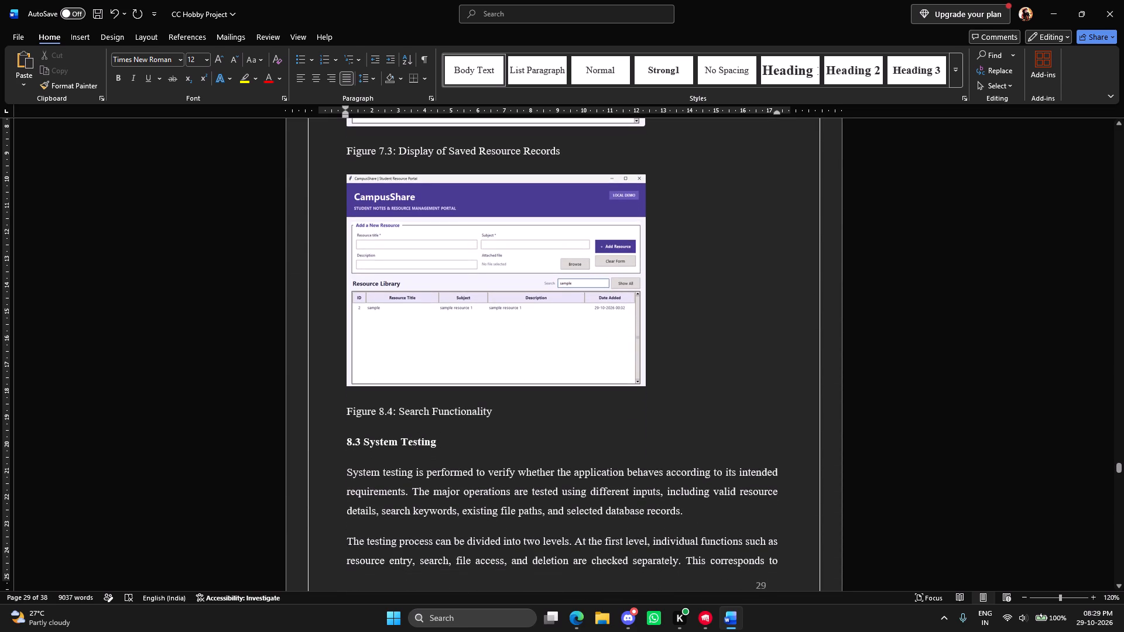
pyautogui.click(382, 413)
pyautogui.press('BackSpace')
pyautogui.press('7')
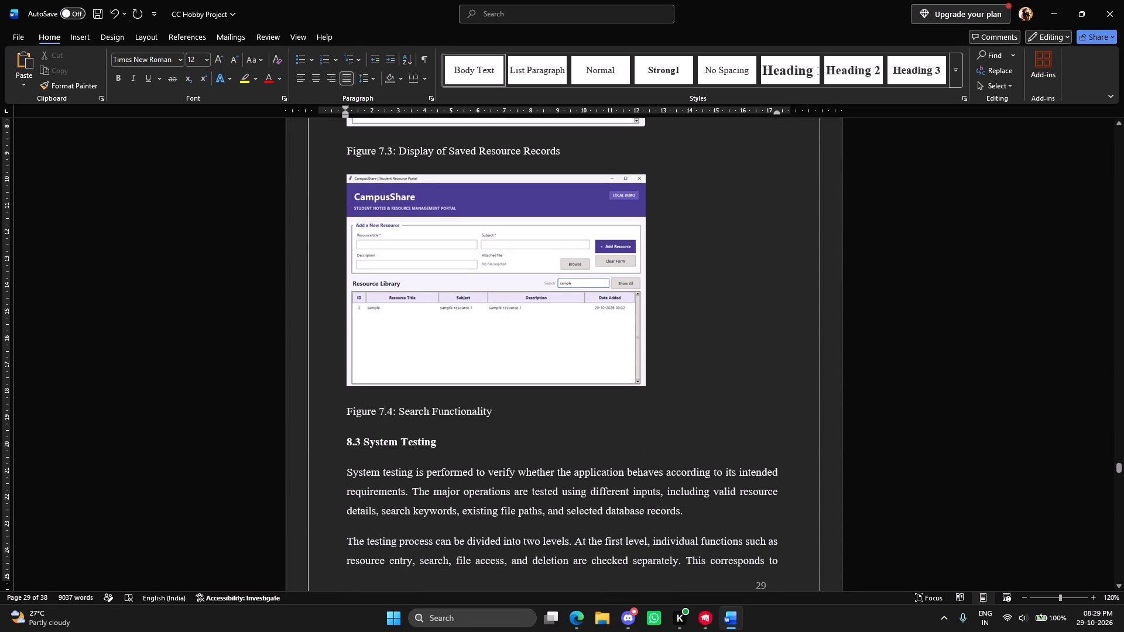
# Renumber the "System Testing" subheading as 7.3.
pyautogui.click(351, 446)
pyautogui.press('BackSpace')
pyautogui.press('7')
# Renumber the "Test Cases for the Student Notes and Resource Management Portal" caption as Table 7.1.
pyautogui.scroll(-18, 361, 448)
pyautogui.scroll(-19, 365, 401)
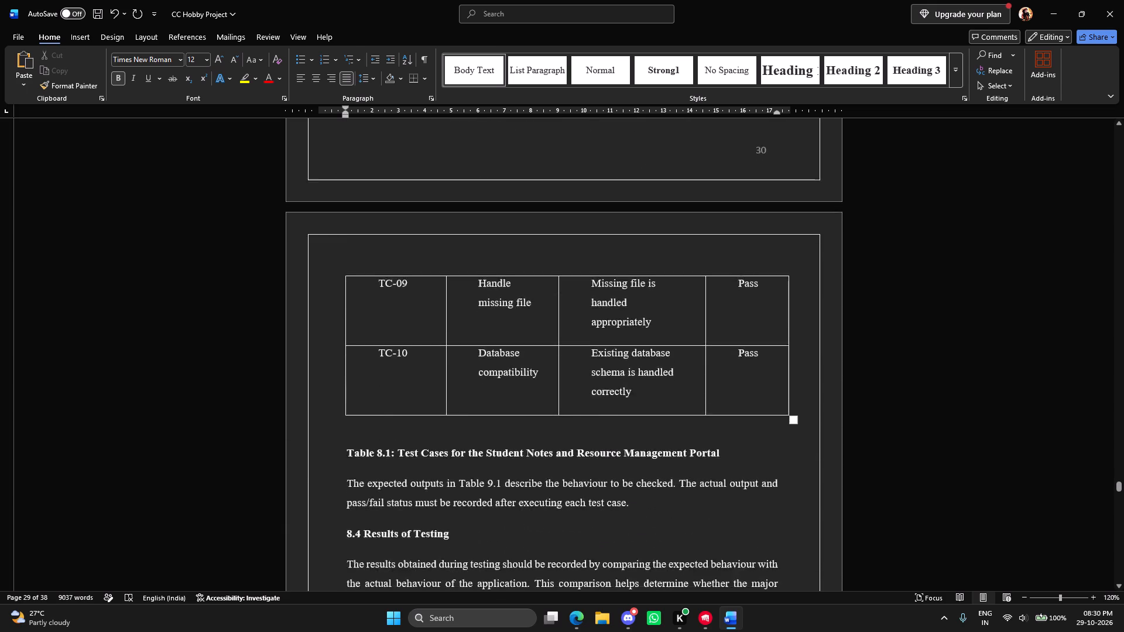
pyautogui.scroll(-2, 365, 400)
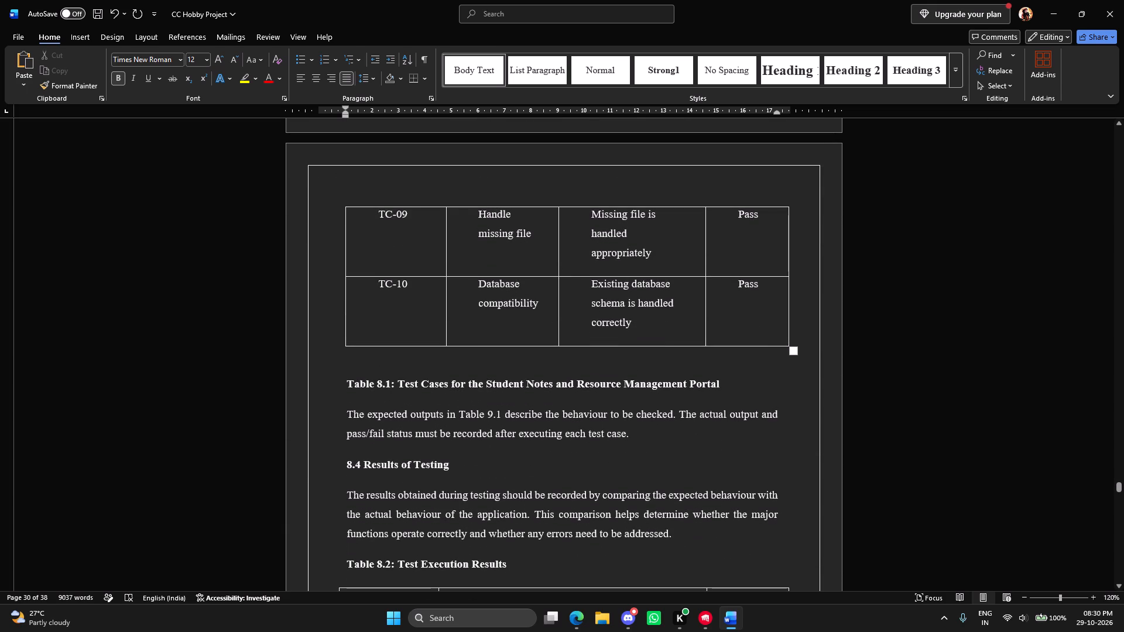
pyautogui.click(381, 384)
pyautogui.press('BackSpace')
pyautogui.press('7')
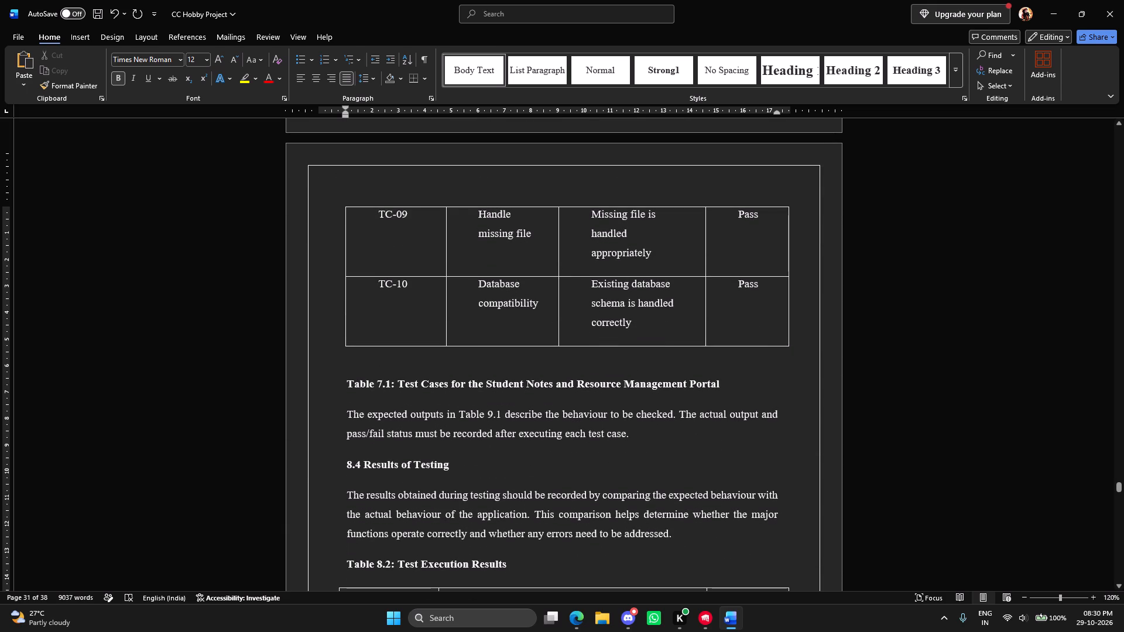
# Renumber the "Results of Testing" subheading as 7.4.
pyautogui.click(352, 465)
pyautogui.press('BackSpace')
pyautogui.press('7')
# Renumber the "Test Execution Results" caption as Table 7.2.
pyautogui.scroll(-6, 383, 461)
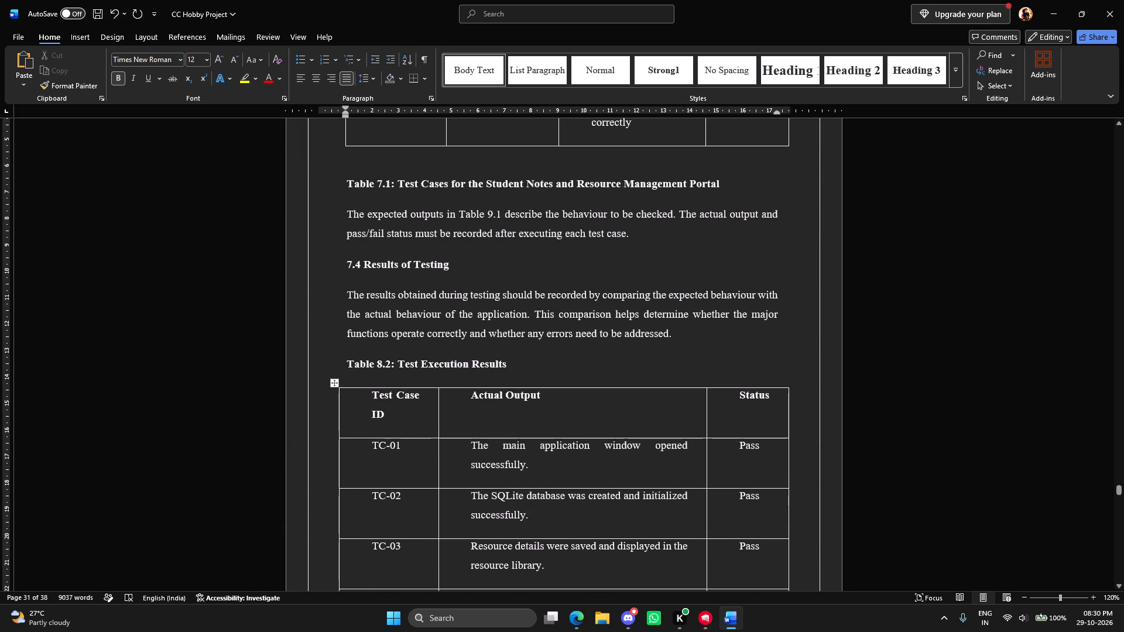
pyautogui.click(381, 368)
pyautogui.press('BackSpace')
pyautogui.press('7')
# Renumber the "Discussion of Results" subheading as 7.5.
pyautogui.scroll(-13, 386, 379)
pyautogui.scroll(-19, 386, 379)
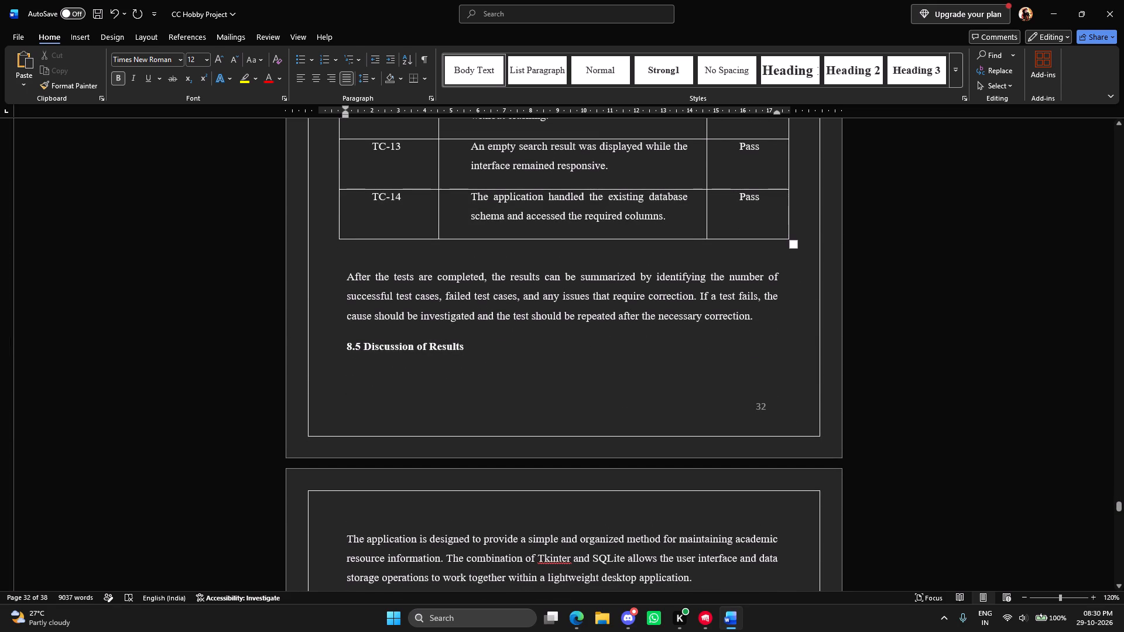
pyautogui.click(352, 347)
pyautogui.press('BackSpace')
pyautogui.press('7')
# Insert two line breaks after the test results paragraph to move the "Discussion of Results" subheading onto the next page.
pyautogui.click(383, 372)
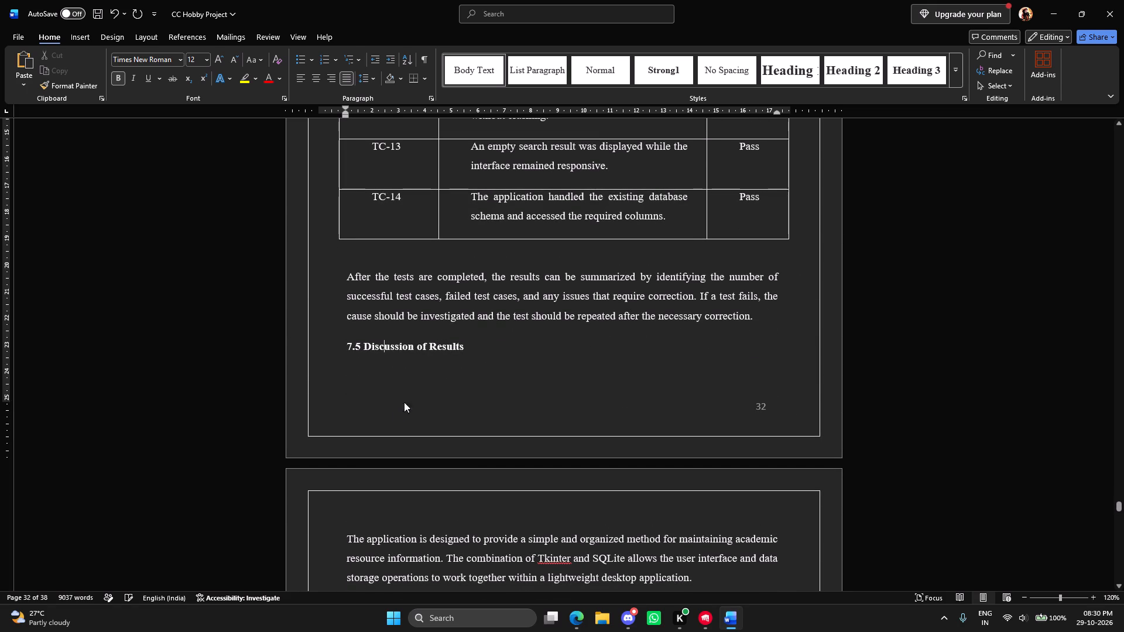
pyautogui.click(435, 337)
pyautogui.click(782, 322)
pyautogui.press('Return')
pyautogui.press('Return')
# Renumber the "Limitations" subheading as 7.6.
pyautogui.scroll(-5, 639, 401)
pyautogui.scroll(-8, 388, 377)
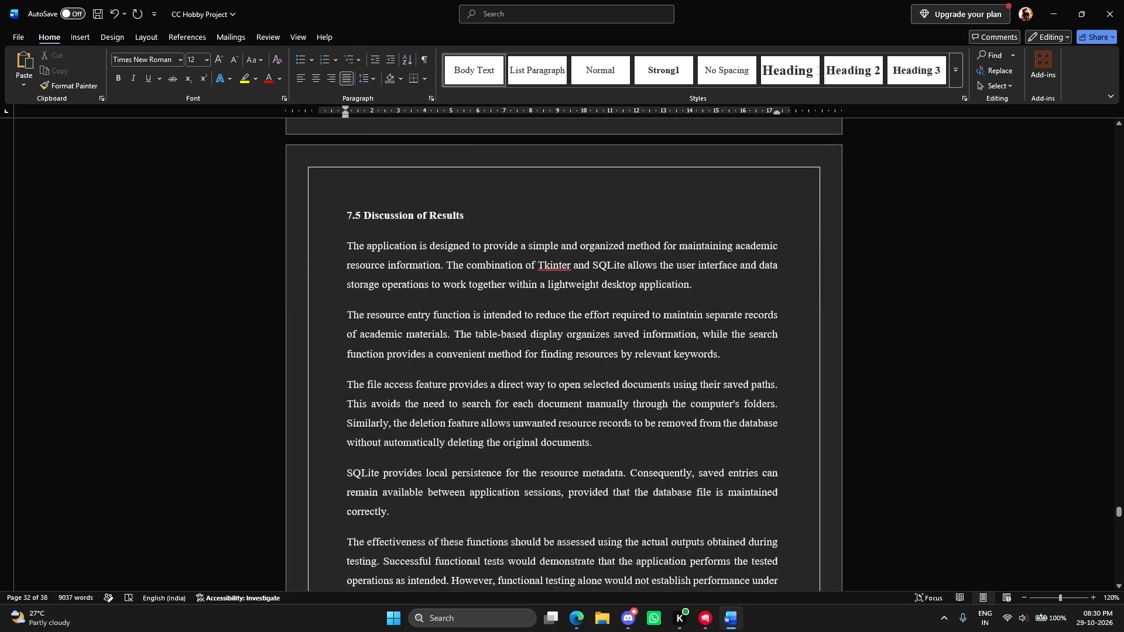
pyautogui.scroll(-11, 387, 382)
pyautogui.scroll(3, 379, 364)
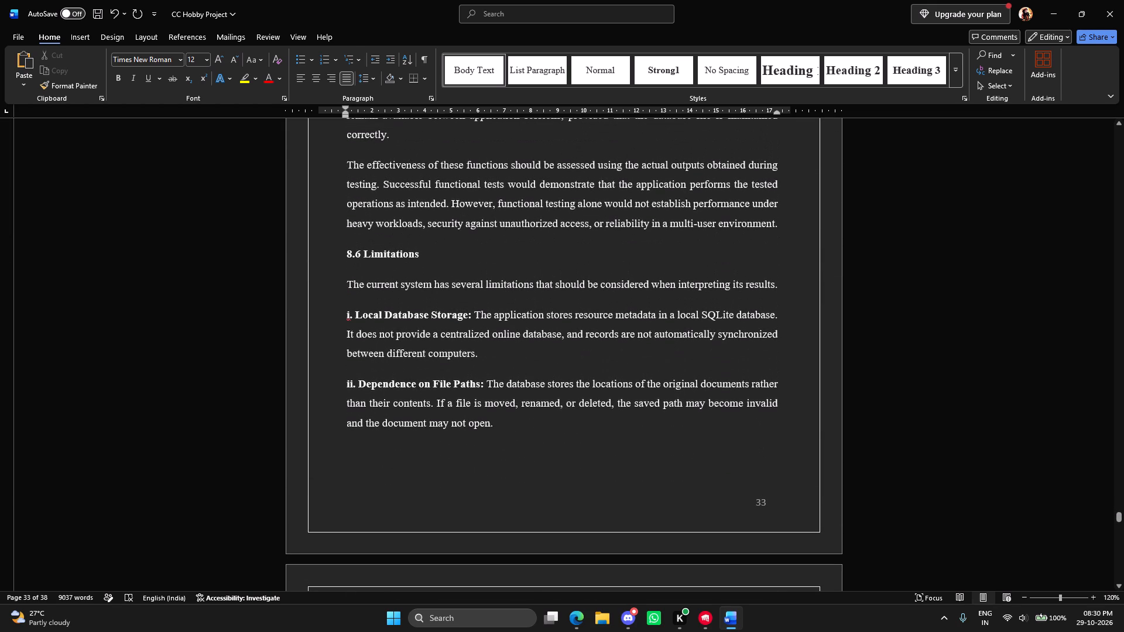
pyautogui.click(351, 253)
pyautogui.press('BackSpace')
pyautogui.press('7')
# Renumber the "Summary" subheading that follows the limitations list as 7.7.
pyautogui.scroll(-11, 503, 337)
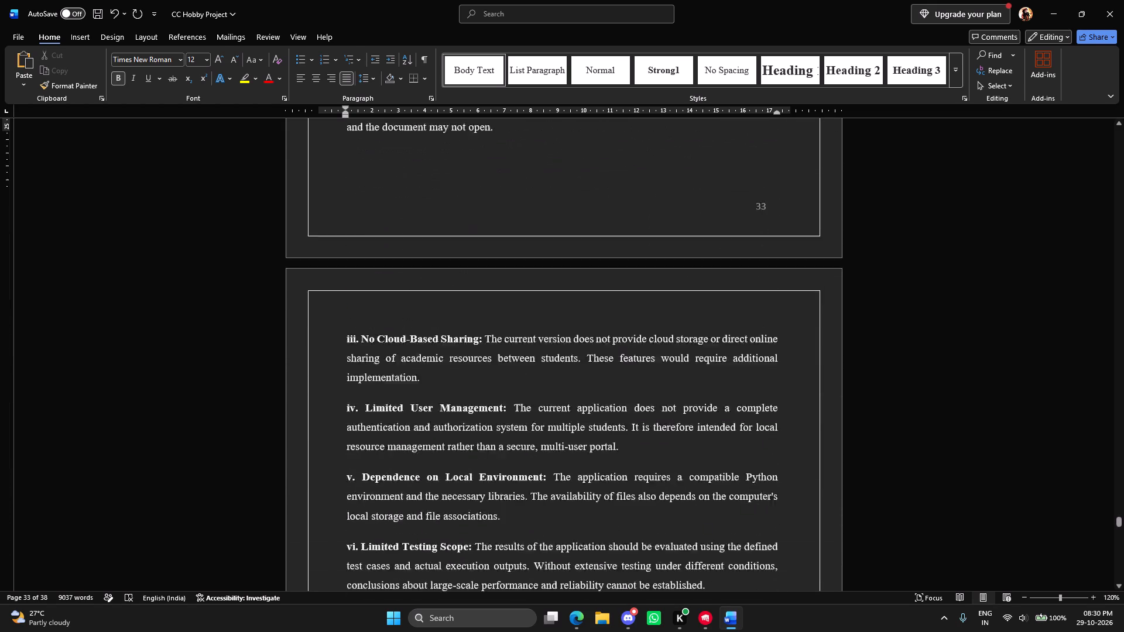
pyautogui.scroll(6, 496, 360)
pyautogui.click(451, 307)
pyautogui.click(462, 344)
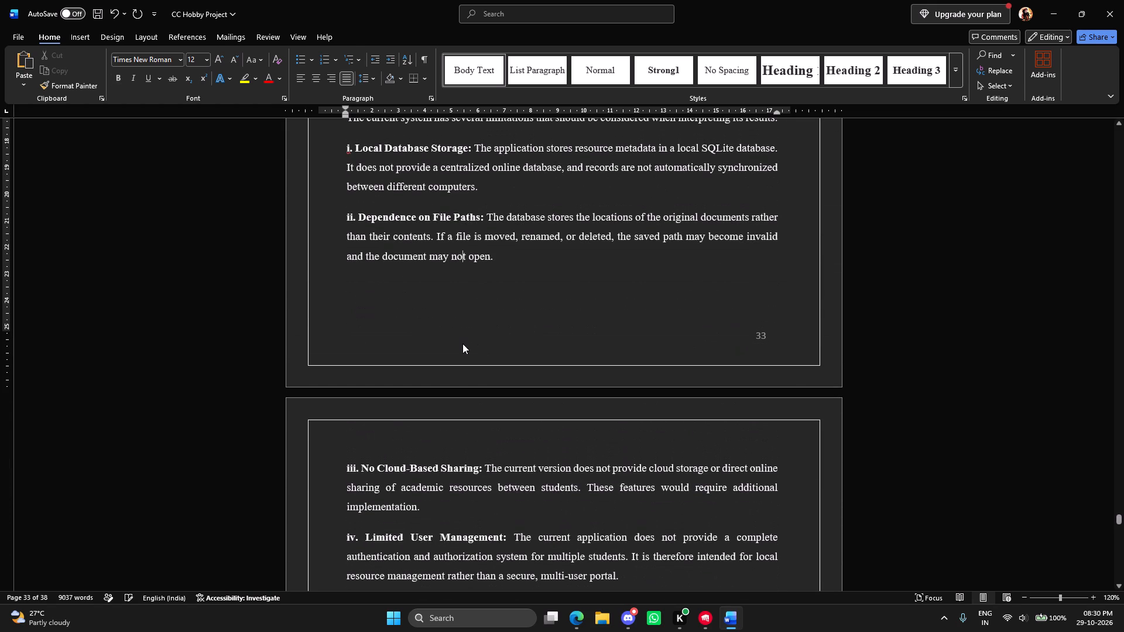
pyautogui.scroll(-11, 467, 345)
pyautogui.click(351, 379)
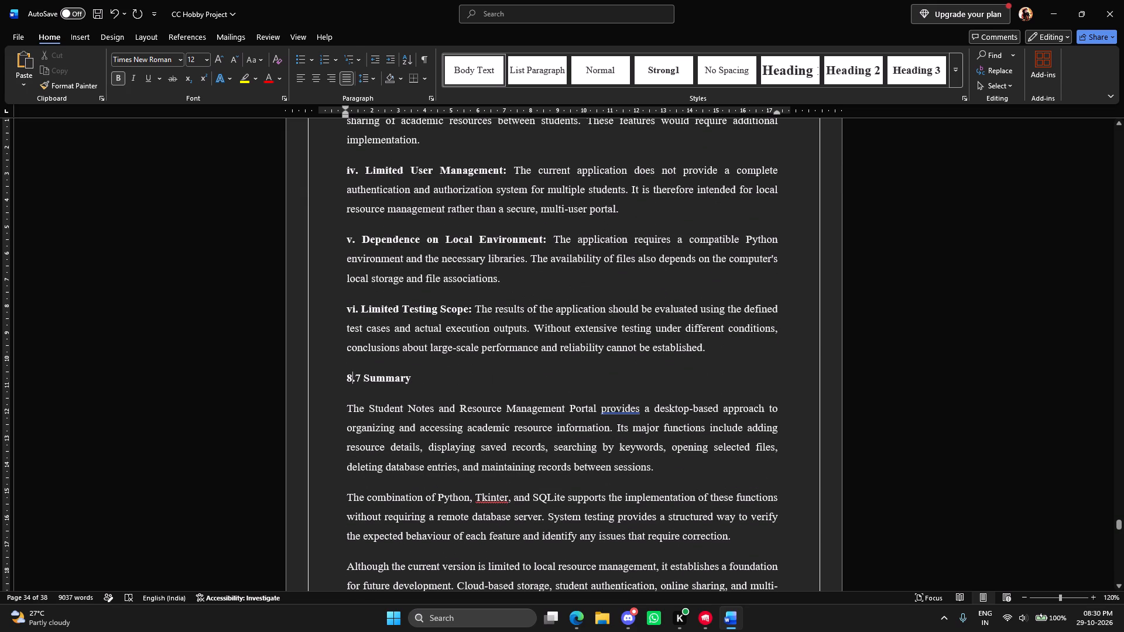
pyautogui.press('BackSpace')
pyautogui.scroll(-5, 393, 400)
pyautogui.press('7')
# Renumber the "SUMMARY" chapter heading as 8.
pyautogui.scroll(-12, 396, 400)
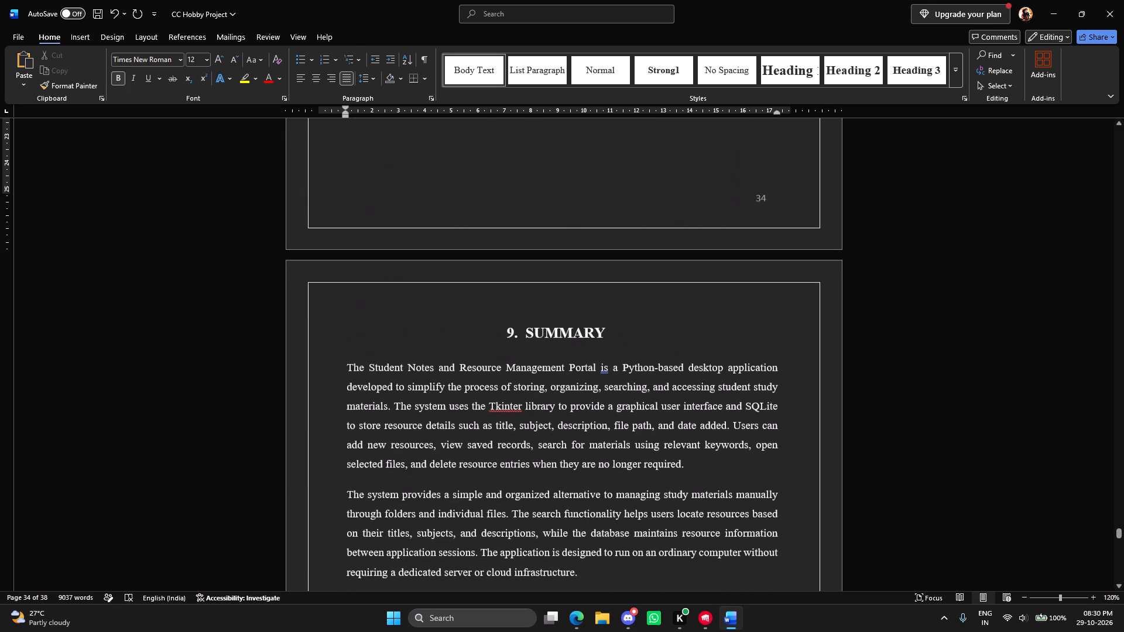
pyautogui.click(513, 334)
pyautogui.press('BackSpace')
pyautogui.press('8')
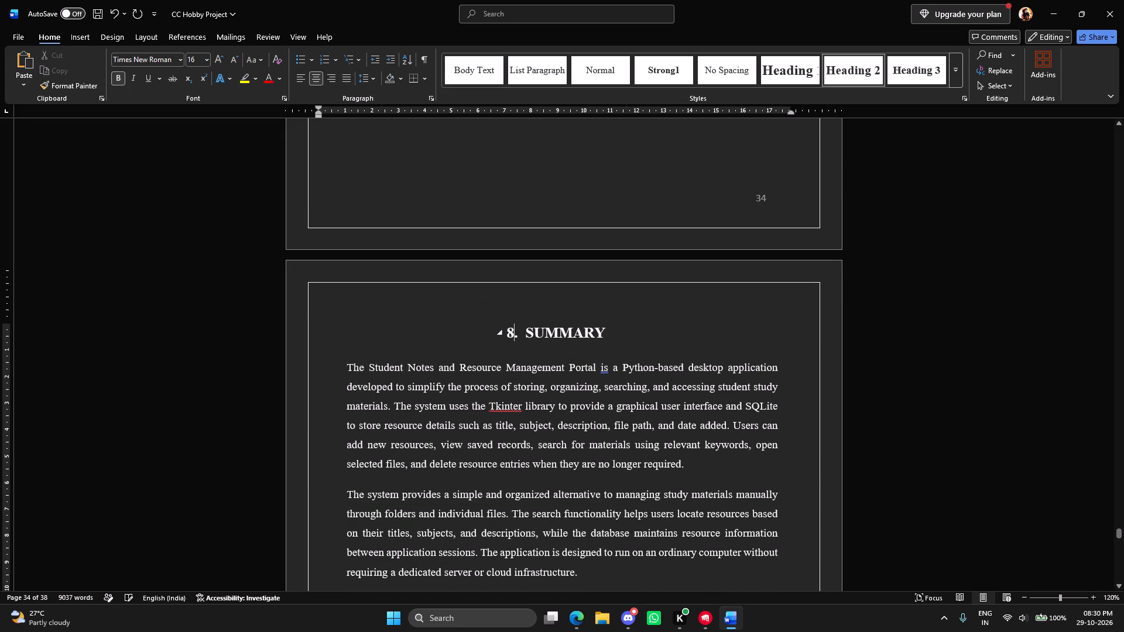
# Renumber the "CONCLUSION" chapter heading as 9.
pyautogui.scroll(-14, 513, 345)
pyautogui.scroll(-7, 476, 368)
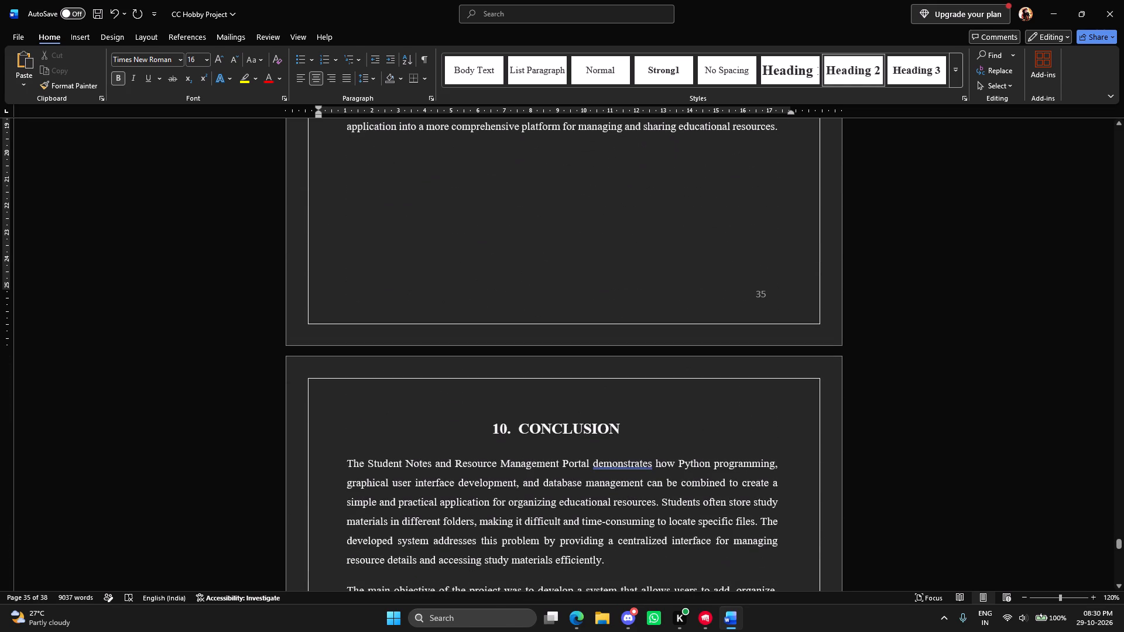
pyautogui.doubleClick(502, 426)
pyautogui.press('9')
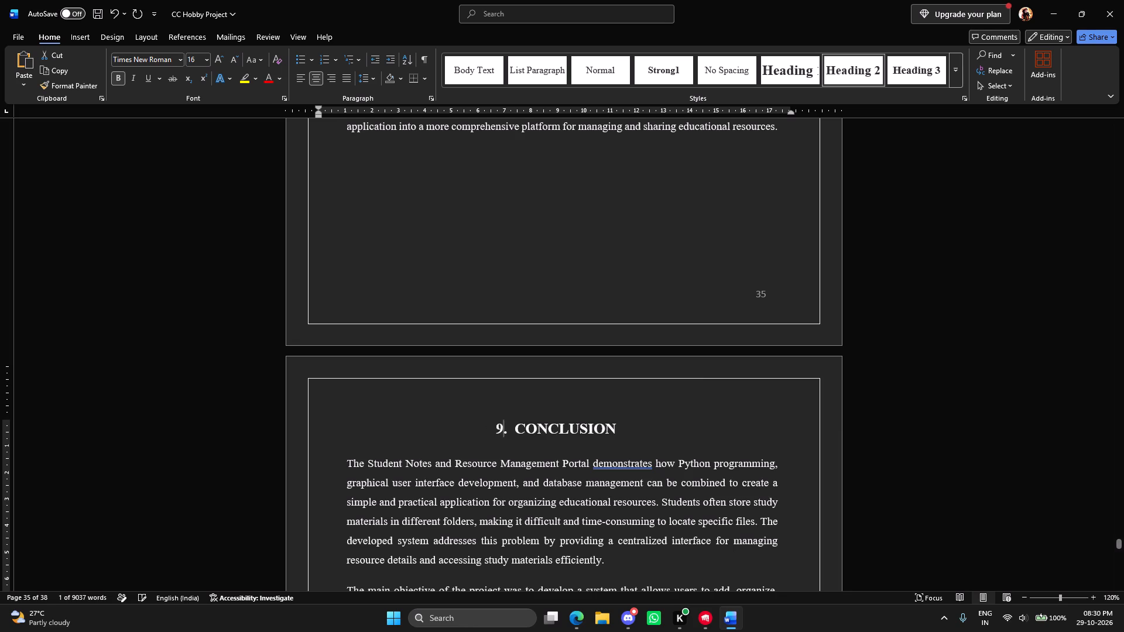
# Delete the empty lines above the "FUTURE ENHANCEMENT" chapter heading so it starts at the top of its page.
pyautogui.scroll(15, 498, 413)
pyautogui.scroll(-14, 484, 403)
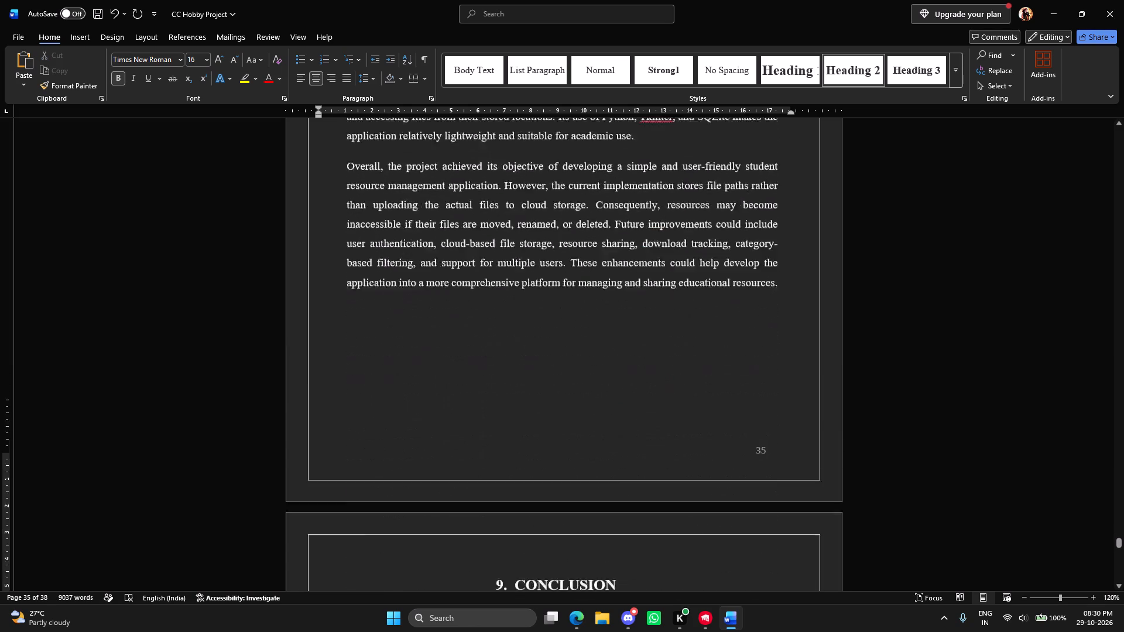
pyautogui.scroll(-19, 491, 403)
pyautogui.scroll(-7, 486, 402)
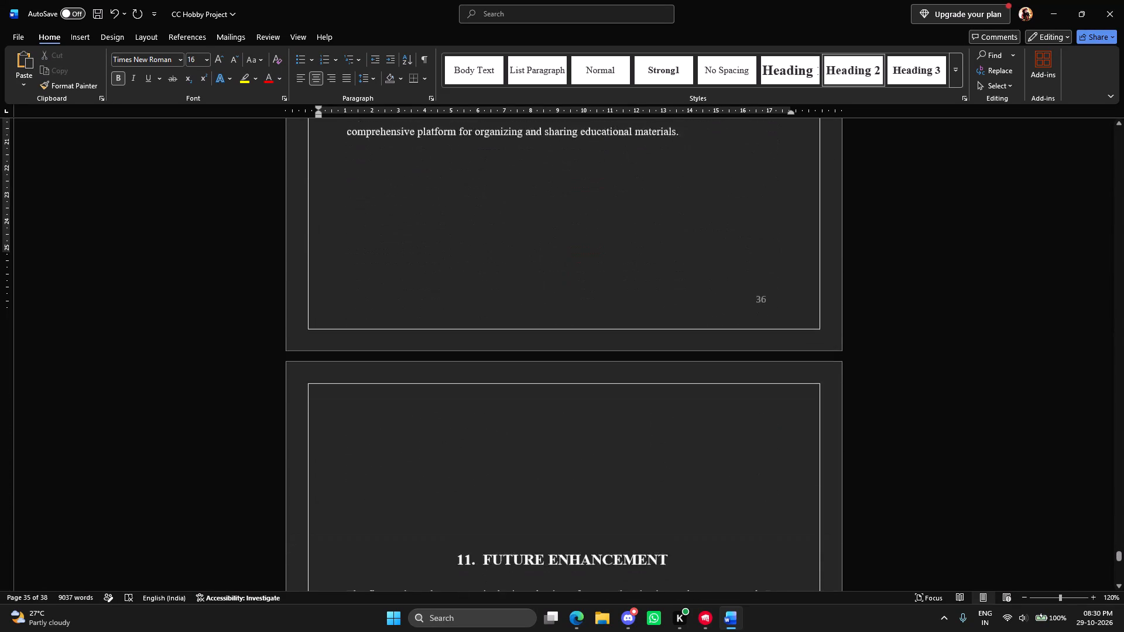
pyautogui.scroll(-5, 486, 402)
pyautogui.moveTo(546, 318); pyautogui.dragTo(525, 218)
pyautogui.press('BackSpace')
pyautogui.press('BackSpace')
pyautogui.press('BackSpace')
# Renumber the "FUTURE ENHANCEMENT" chapter heading as 10.
pyautogui.click(470, 288)
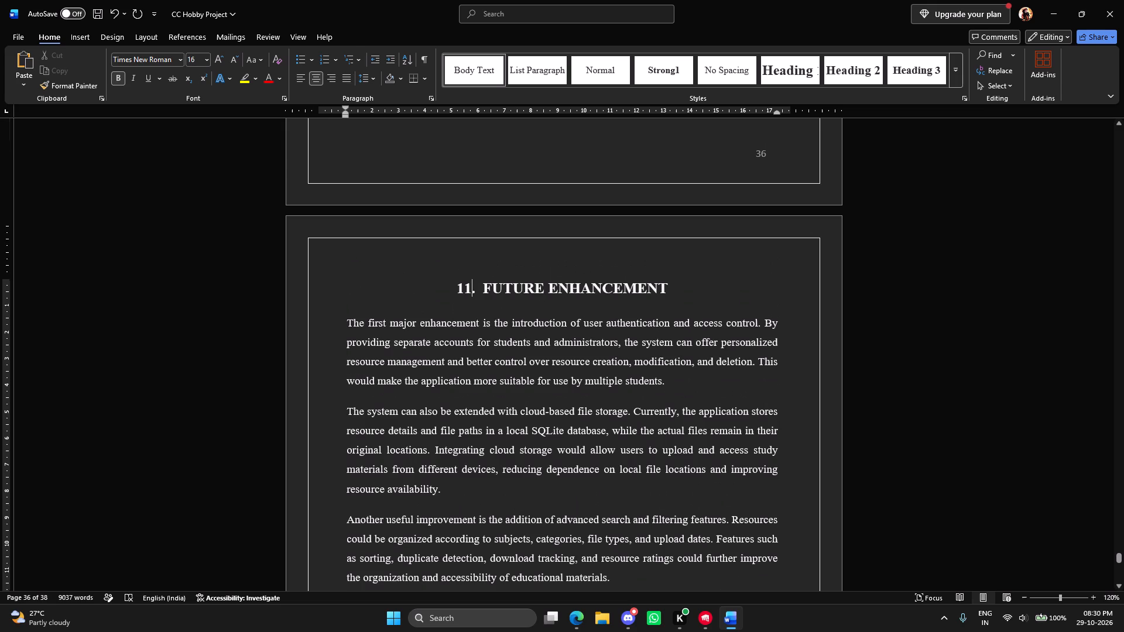
pyautogui.press('BackSpace')
pyautogui.press('0')
# Delete the empty line above the "REFERENCES" chapter heading.
pyautogui.scroll(-14, 497, 307)
pyautogui.scroll(-8, 488, 334)
pyautogui.click(513, 351)
pyautogui.press('BackSpace')
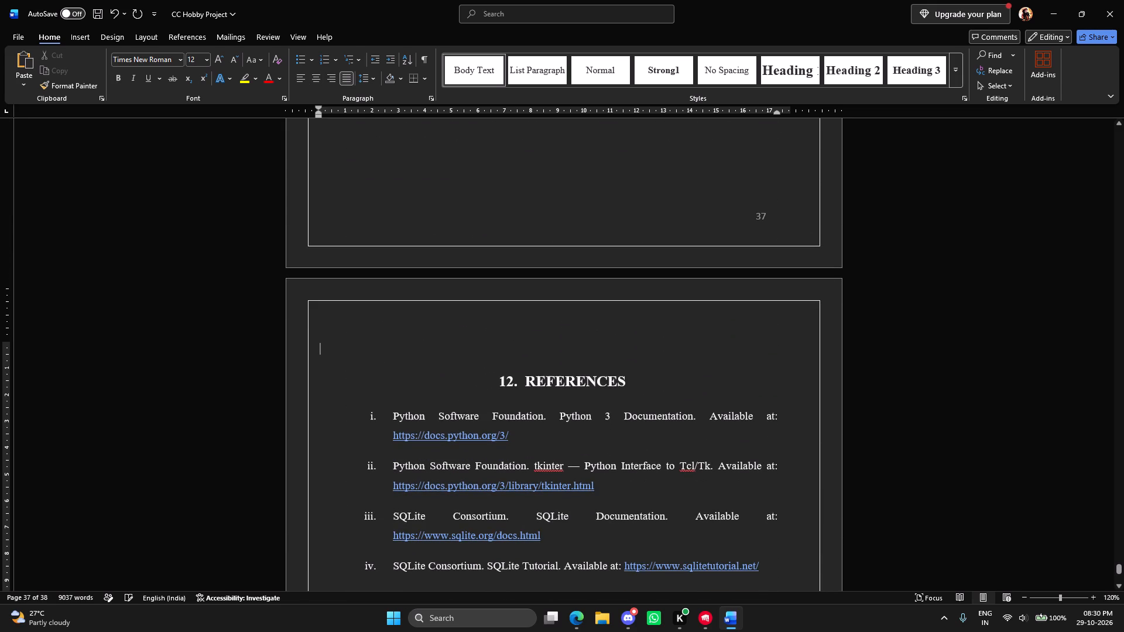
pyautogui.press('BackSpace')
# Renumber the "REFERENCES" chapter heading as 11.
pyautogui.click(512, 349)
pyautogui.press('BackSpace')
pyautogui.press('1')
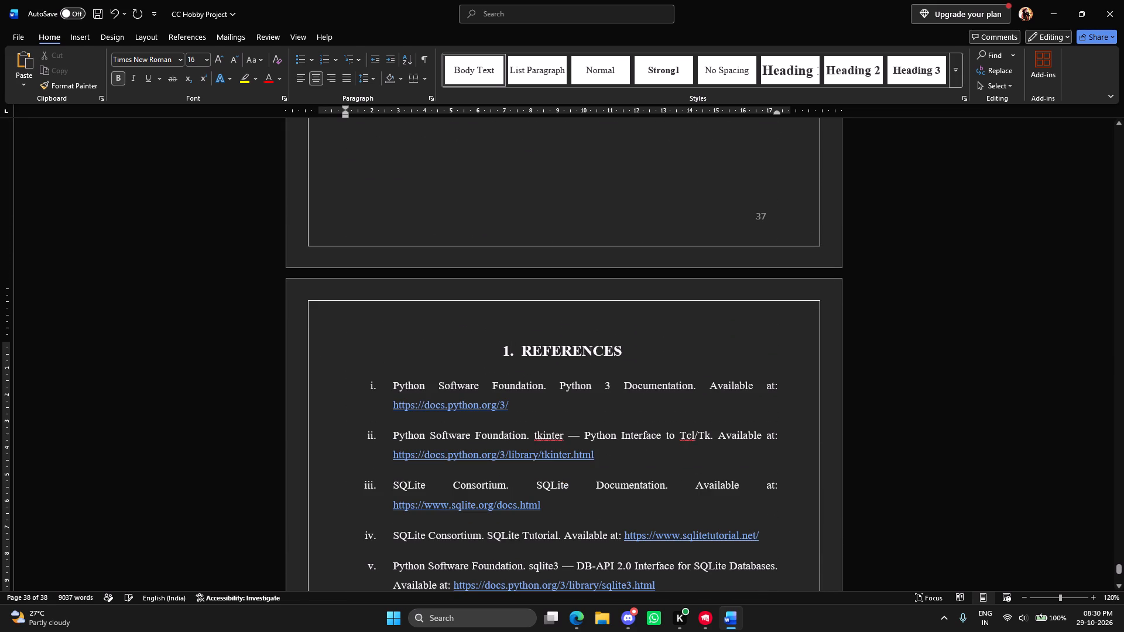
# Copy all nine entries of the references list.
pyautogui.scroll(-7, 515, 357)
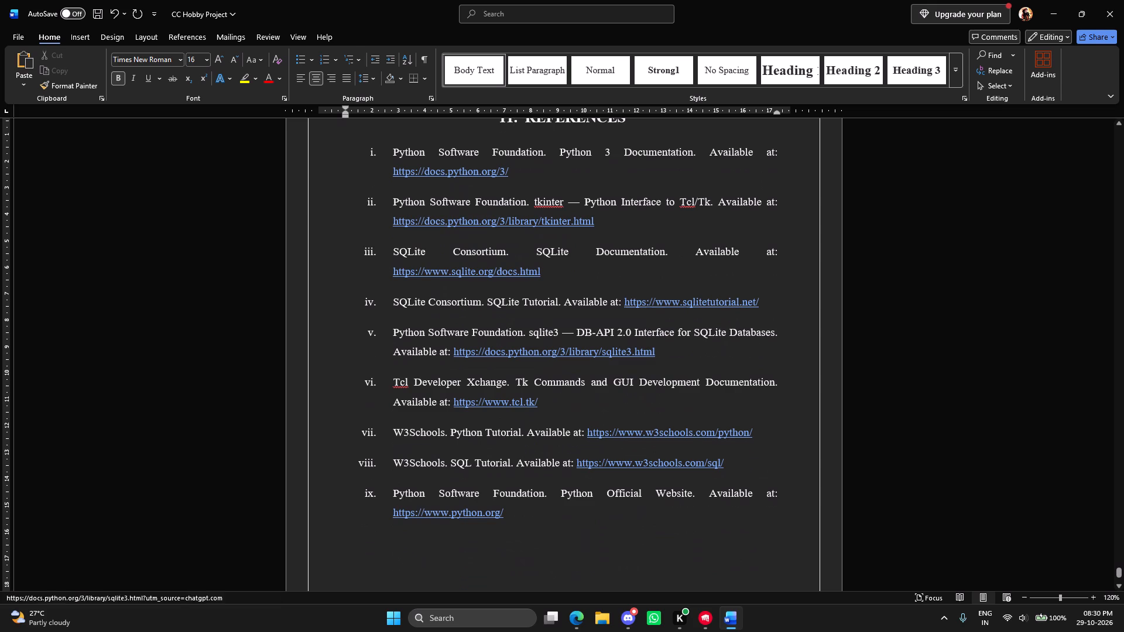
pyautogui.moveTo(520, 517); pyautogui.dragTo(383, 297)
pyautogui.scroll(4, 460, 360)
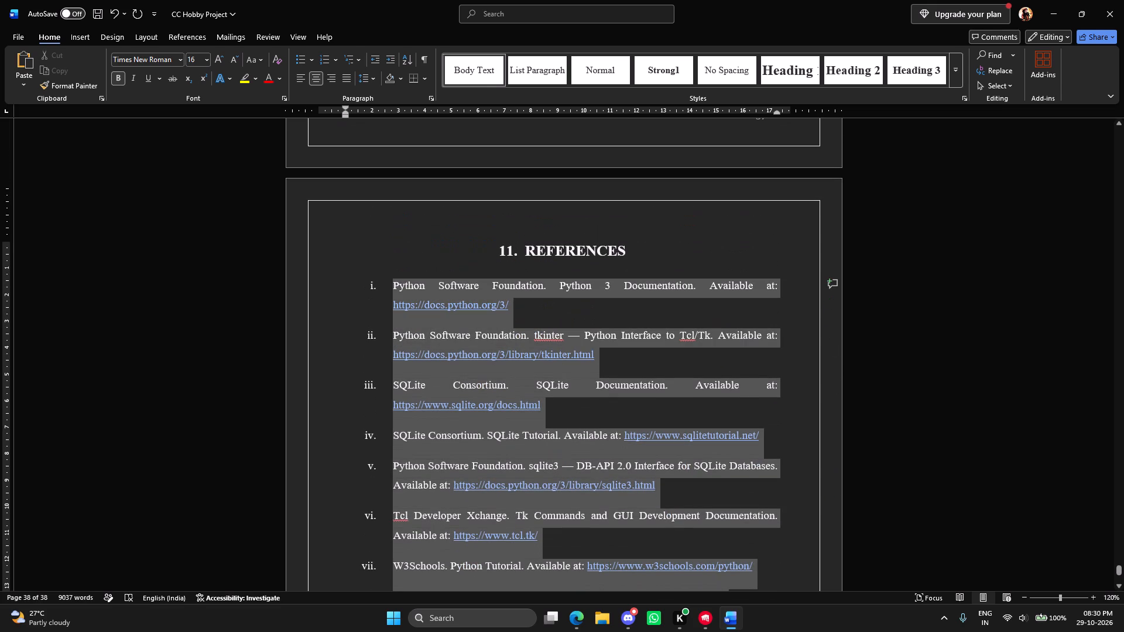
pyautogui.moveTo(383, 297); pyautogui.dragTo(383, 296)
pyautogui.hotkey('ctrl', 'c')
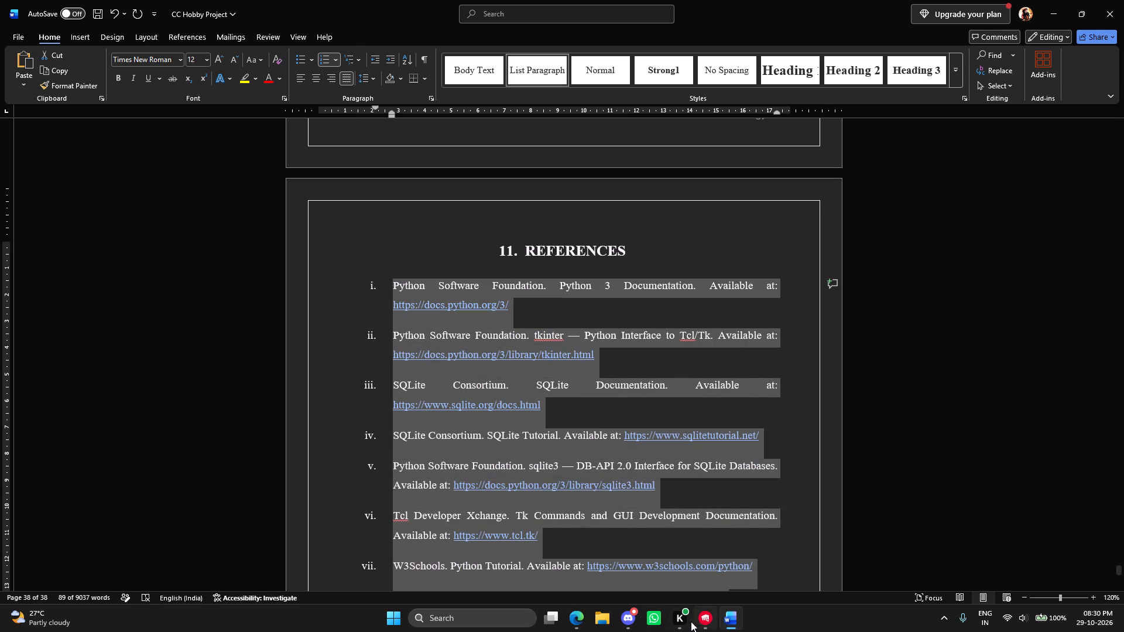
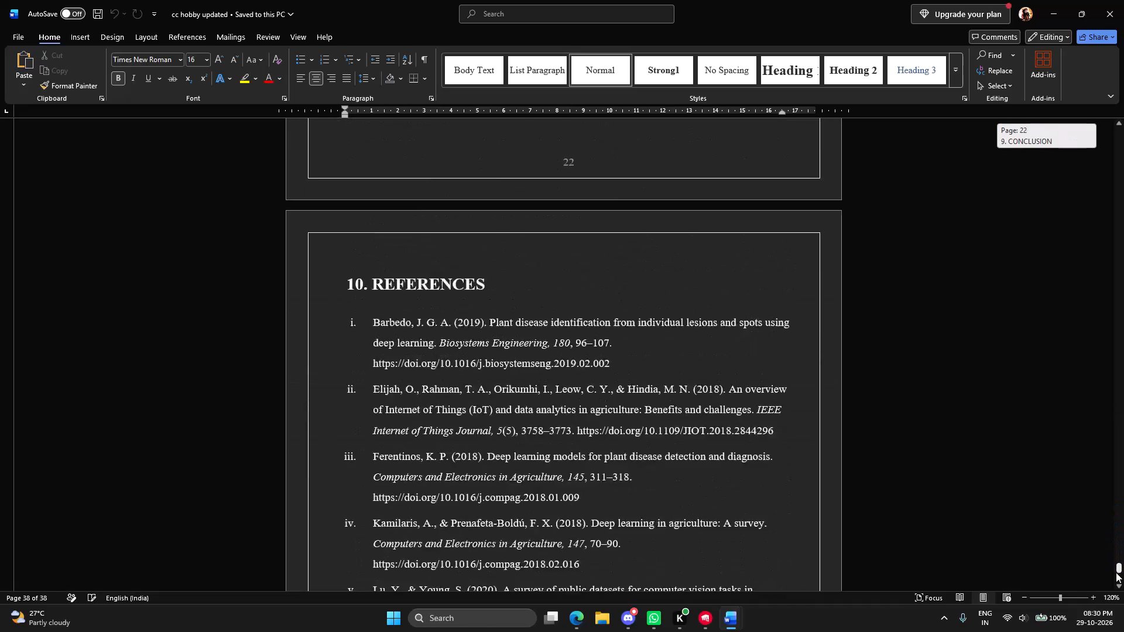
pyautogui.scroll(6, 715, 383)
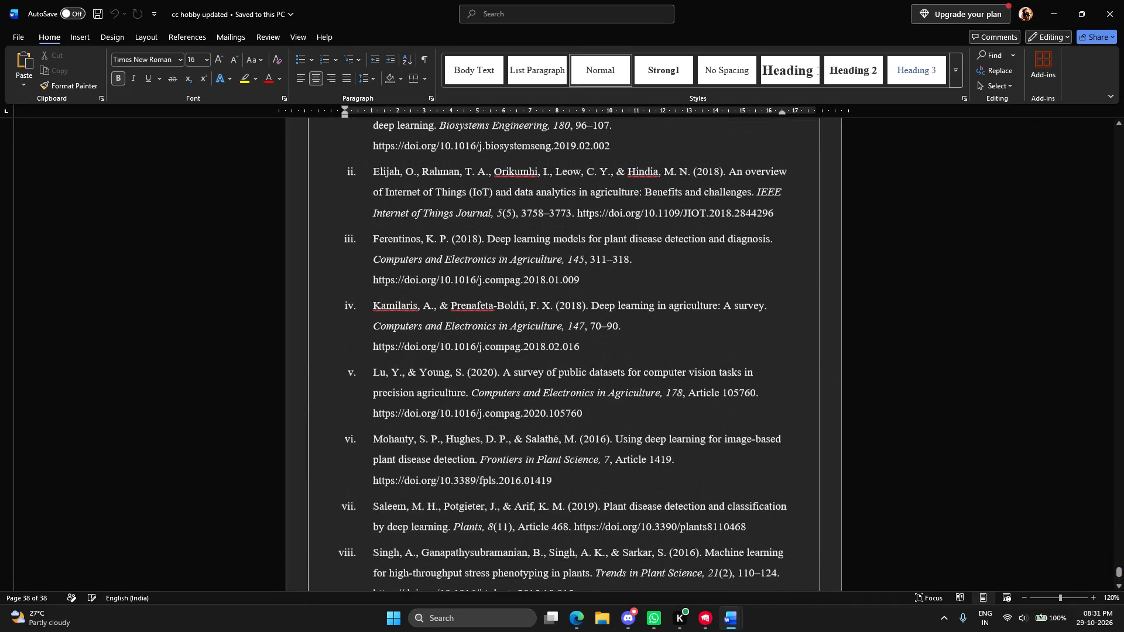
pyautogui.scroll(3, 711, 383)
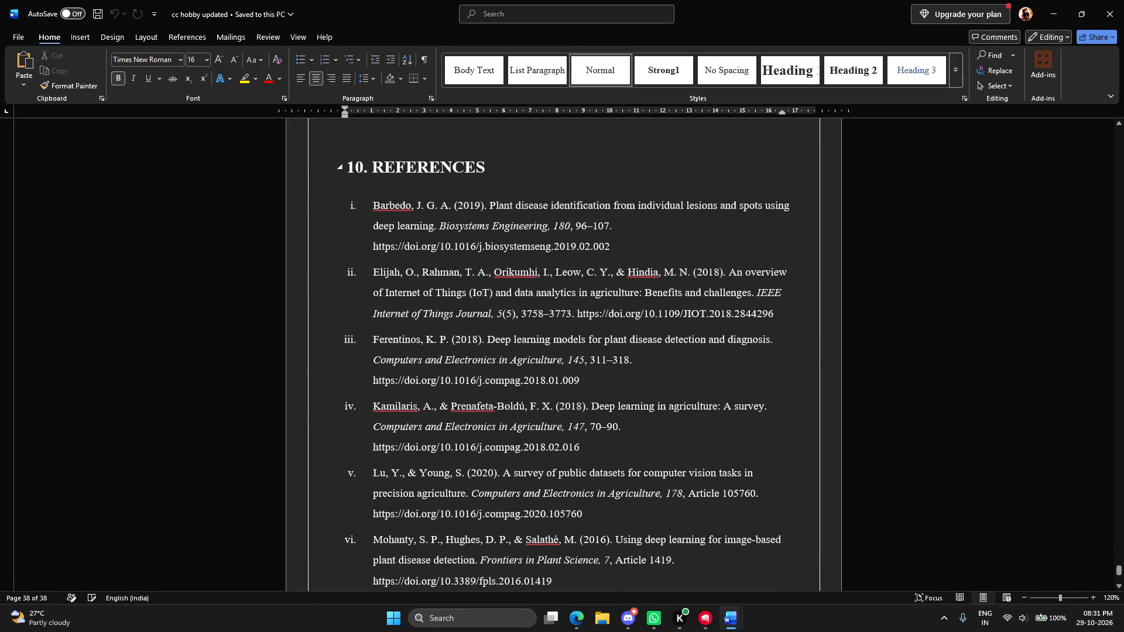
pyautogui.click(392, 141)
pyautogui.scroll(3, 413, 210)
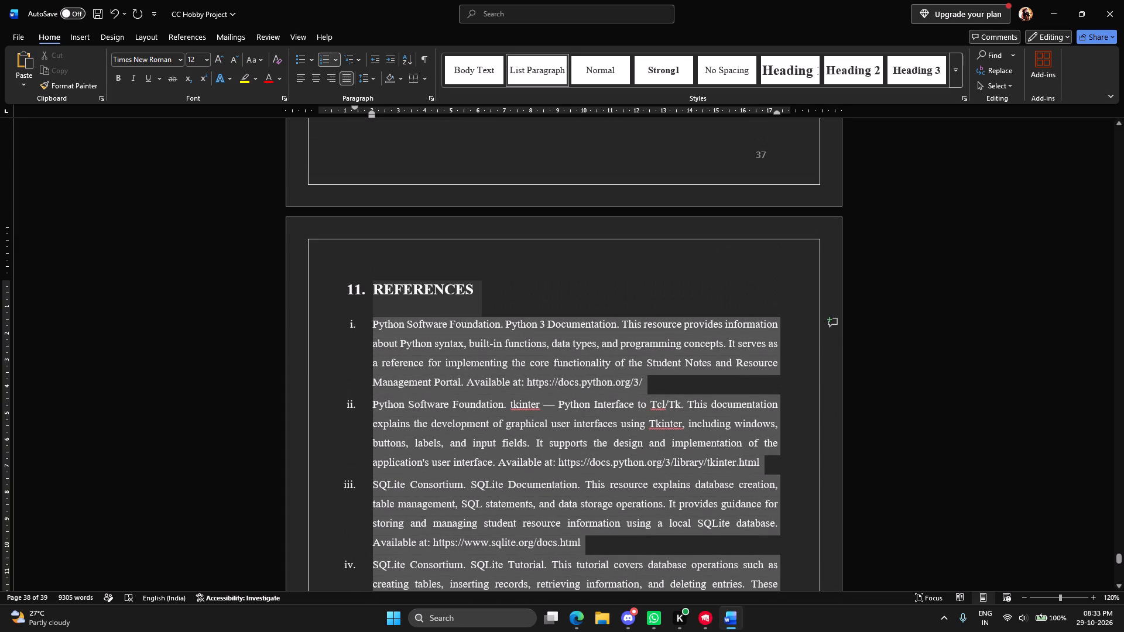
pyautogui.moveTo(373, 321); pyautogui.dragTo(373, 328)
pyautogui.rightClick(390, 329)
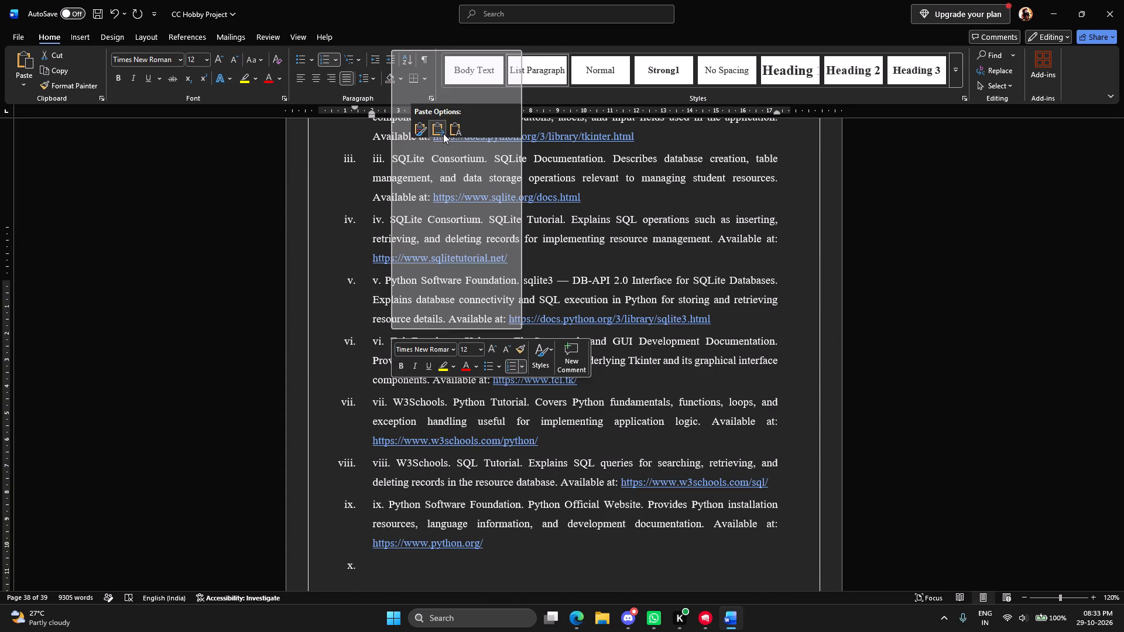
pyautogui.click(443, 133)
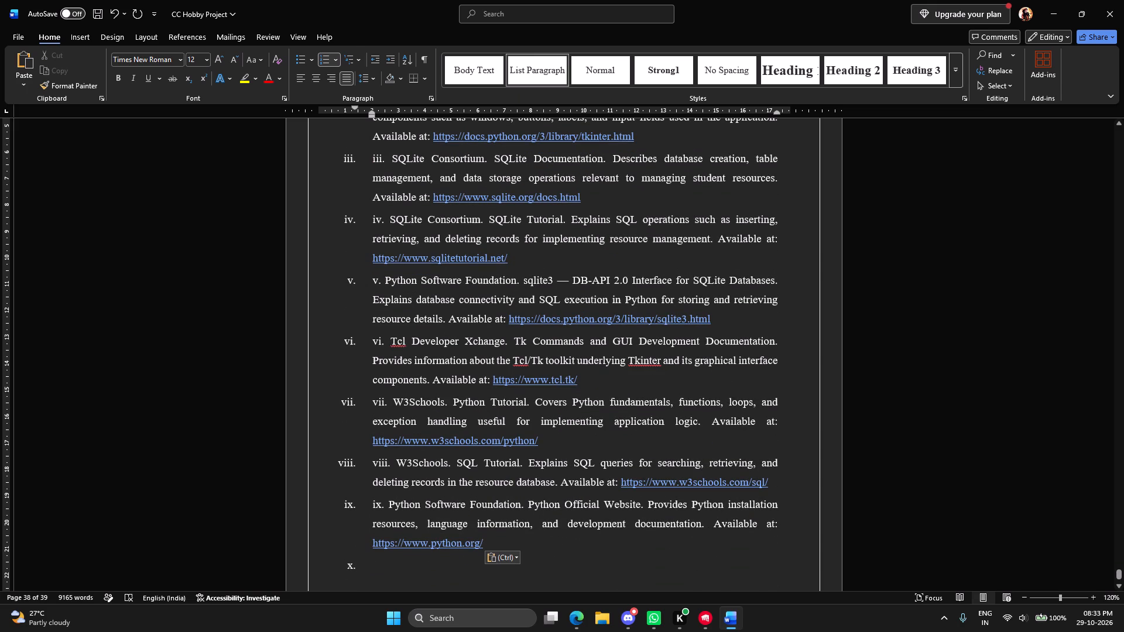
pyautogui.press('BackSpace')
# Check the replaced references section through to its last entry and save the report.
pyautogui.scroll(10, 423, 563)
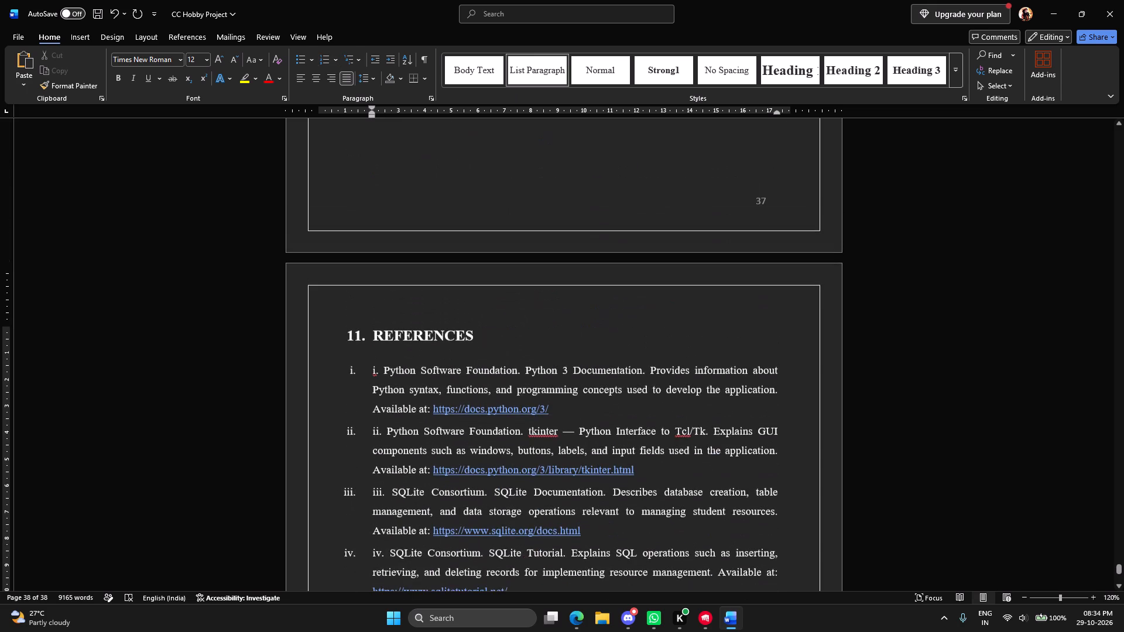
pyautogui.scroll(-19, 430, 559)
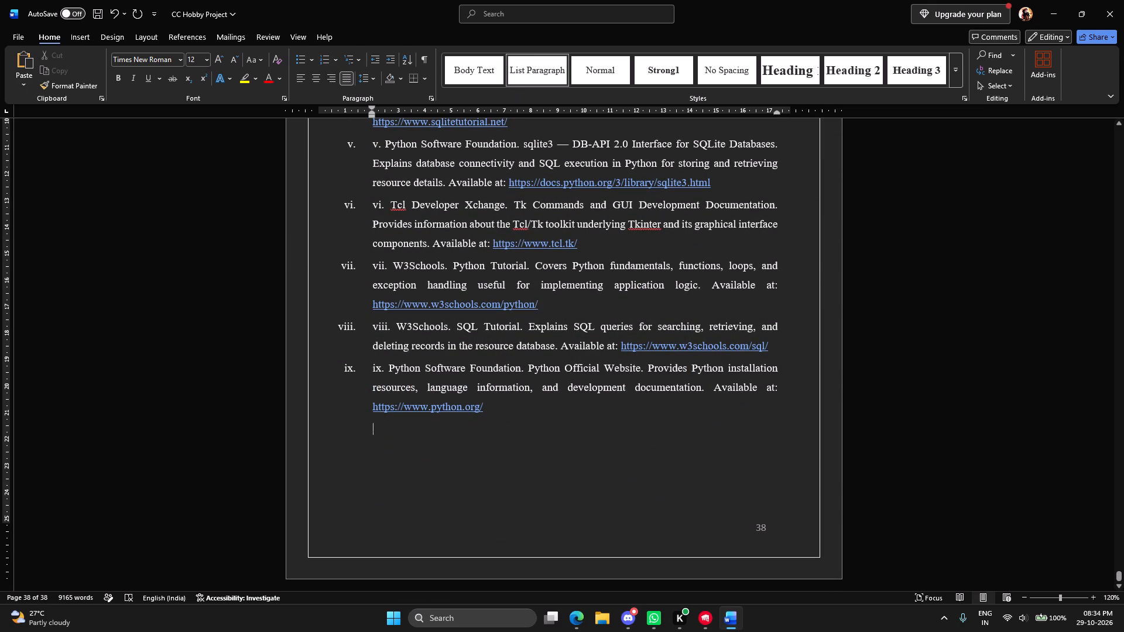
pyautogui.hotkey('ctrl', 's')
# Left-align the "10. FUTURE ENHANCEMENT" heading instead of centring it.
pyautogui.scroll(8, 518, 462)
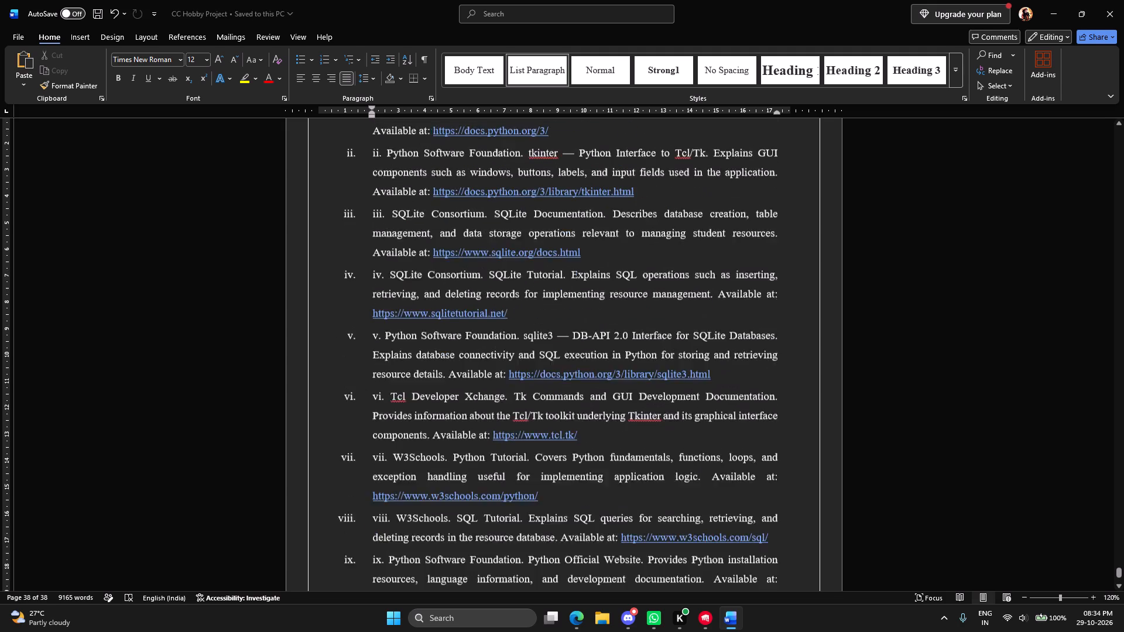
pyautogui.scroll(6, 525, 464)
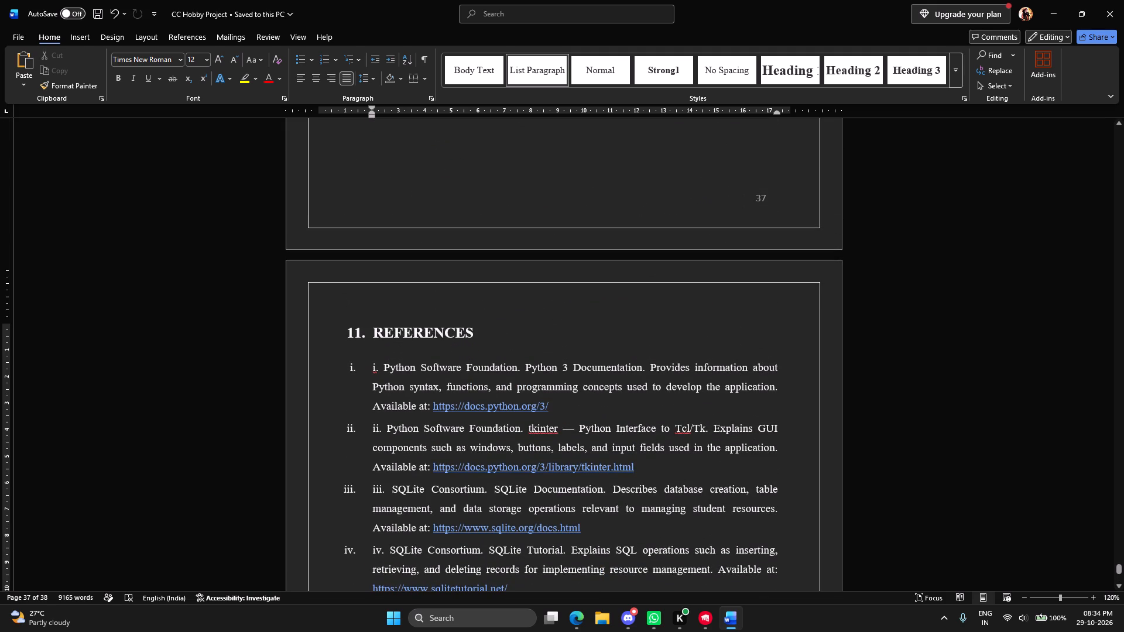
pyautogui.scroll(20, 404, 388)
pyautogui.scroll(3, 404, 388)
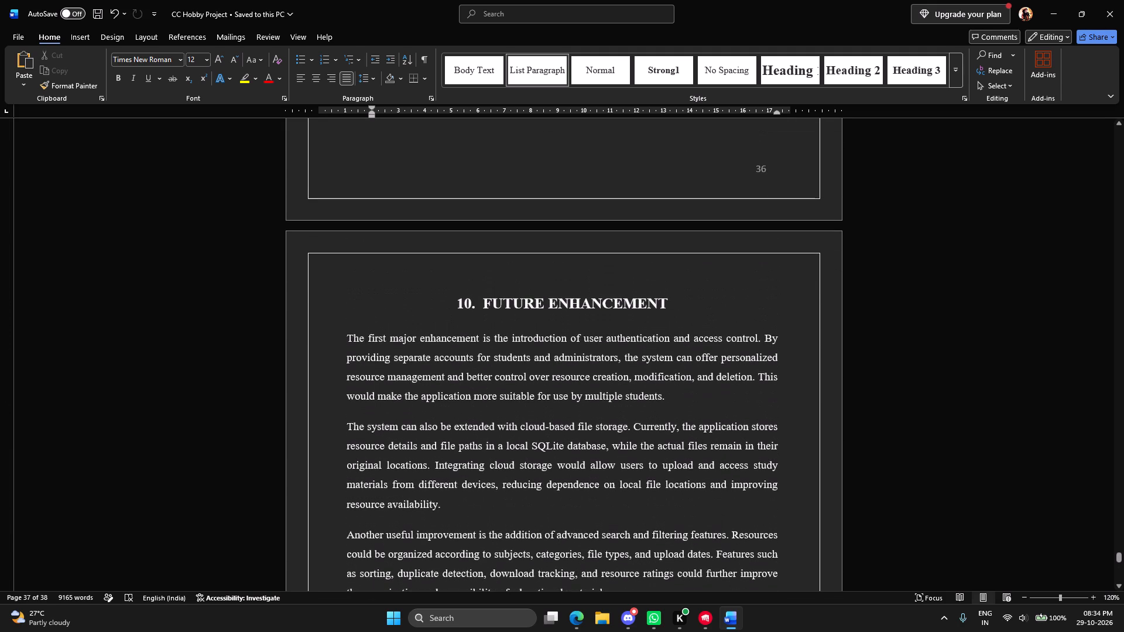
pyautogui.click(456, 307)
pyautogui.press('BackSpace')
# Left-align the "9. CONCLUSION" heading and indent it to line up with the body text's left edge.
pyautogui.scroll(20, 483, 318)
pyautogui.scroll(5, 483, 318)
pyautogui.click(499, 339)
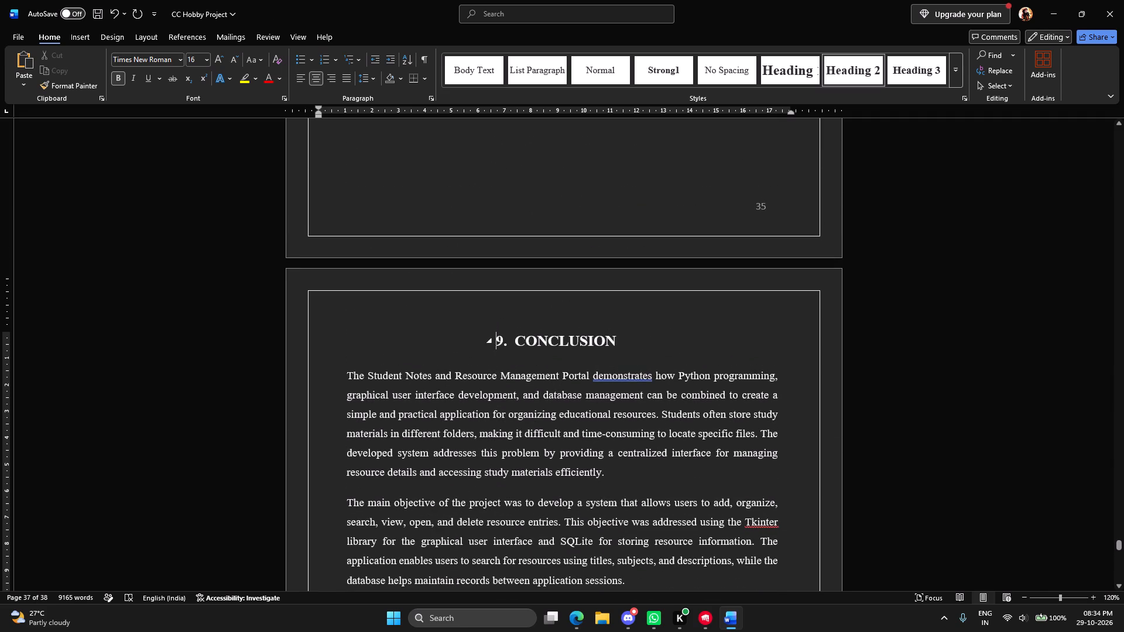
pyautogui.press('BackSpace')
pyautogui.press('BackSpace')
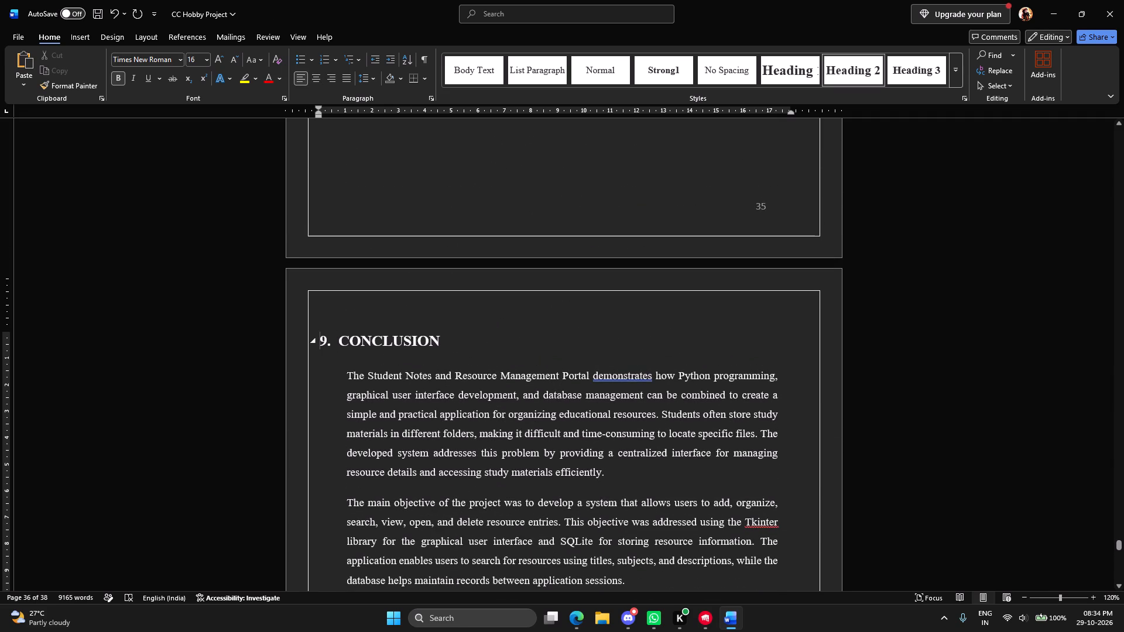
pyautogui.press('Tab')
# Left-align the "8. SUMMARY" heading and indent it to line up with the body text's left edge.
pyautogui.scroll(14, 515, 351)
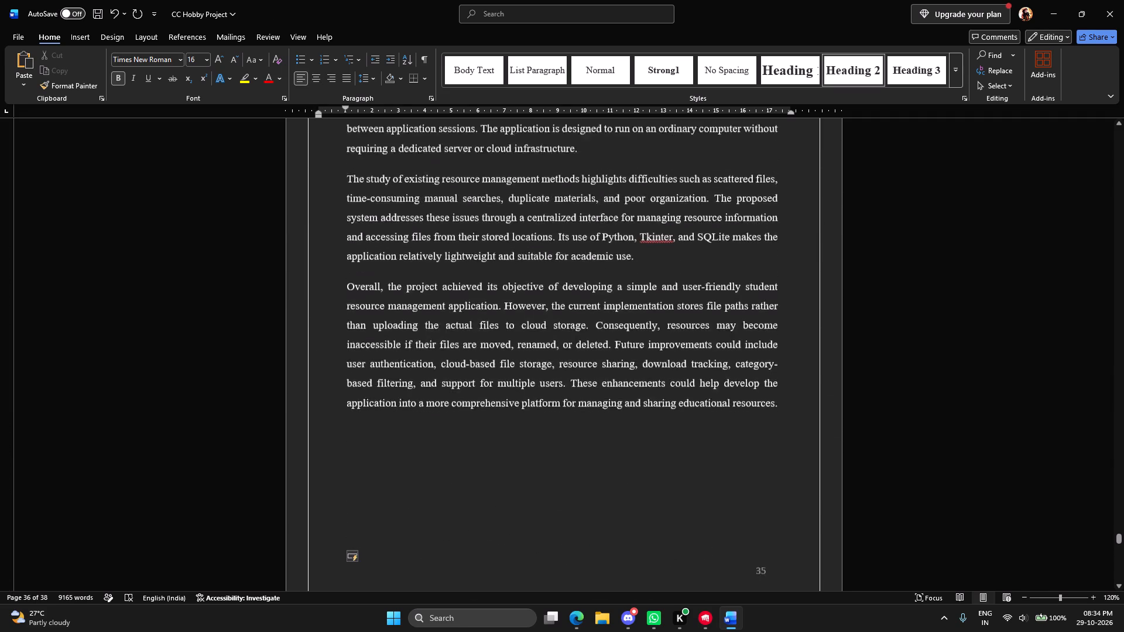
pyautogui.scroll(2, 513, 351)
pyautogui.scroll(5, 386, 283)
pyautogui.click(505, 249)
pyautogui.press('BackSpace')
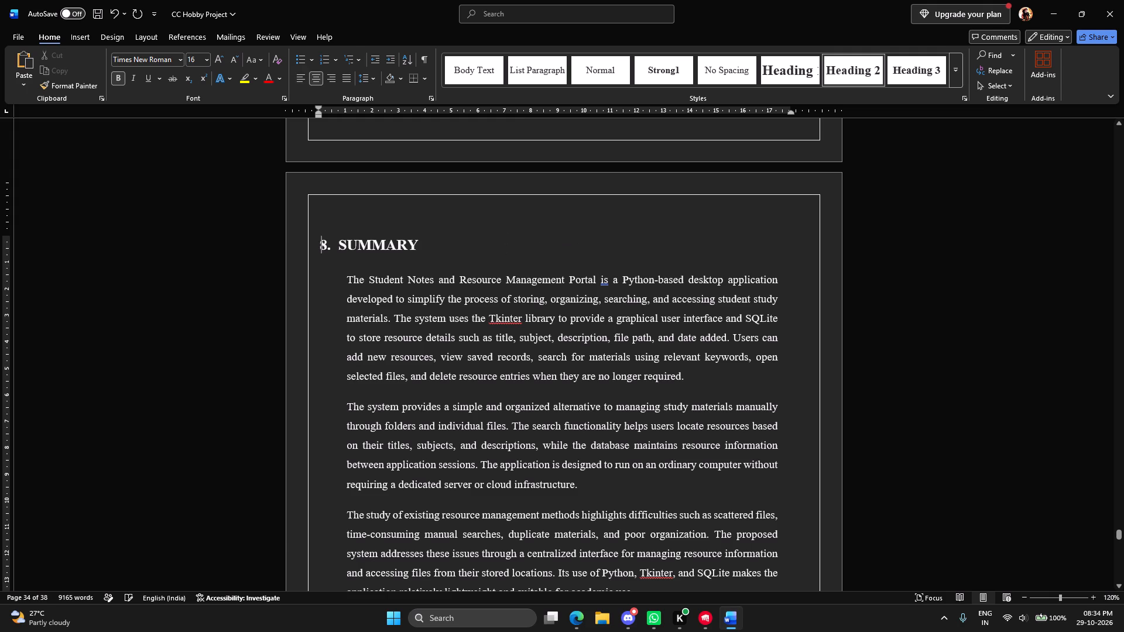
pyautogui.press('Tab')
# Left-align the "7. RESULTS / DISCUSSION" heading and indent it to line up with the body text's left edge.
pyautogui.scroll(10, 494, 295)
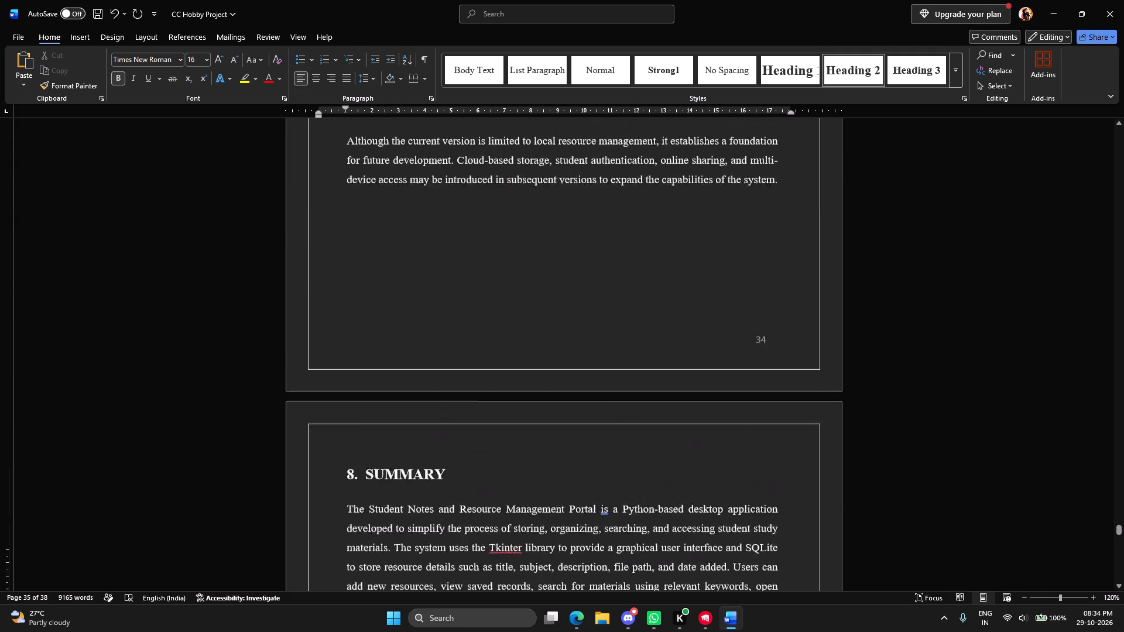
pyautogui.scroll(14, 509, 300)
pyautogui.scroll(18, 510, 301)
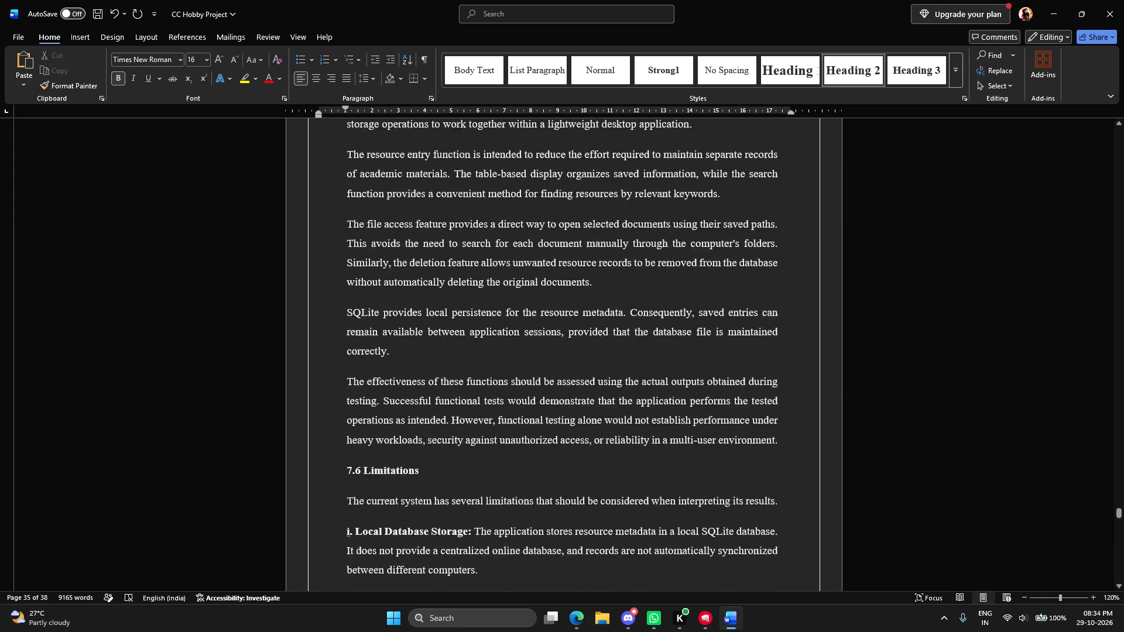
pyautogui.scroll(20, 510, 302)
pyautogui.scroll(20, 510, 302)
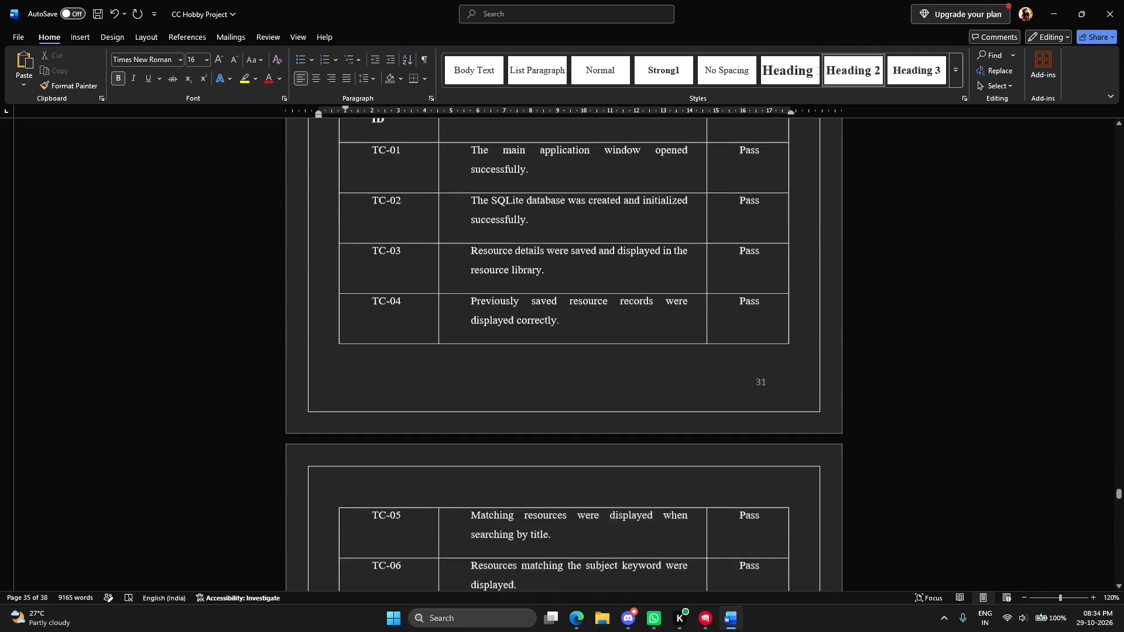
pyautogui.scroll(17, 510, 302)
pyautogui.scroll(15, 510, 302)
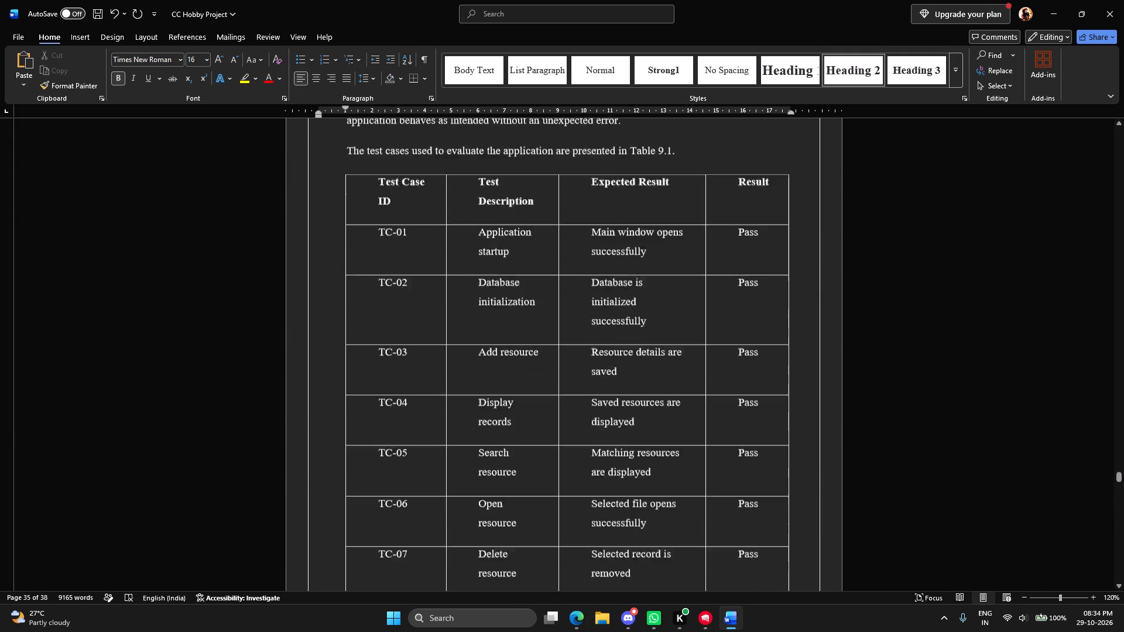
pyautogui.scroll(6, 510, 302)
pyautogui.scroll(20, 510, 302)
pyautogui.scroll(5, 510, 302)
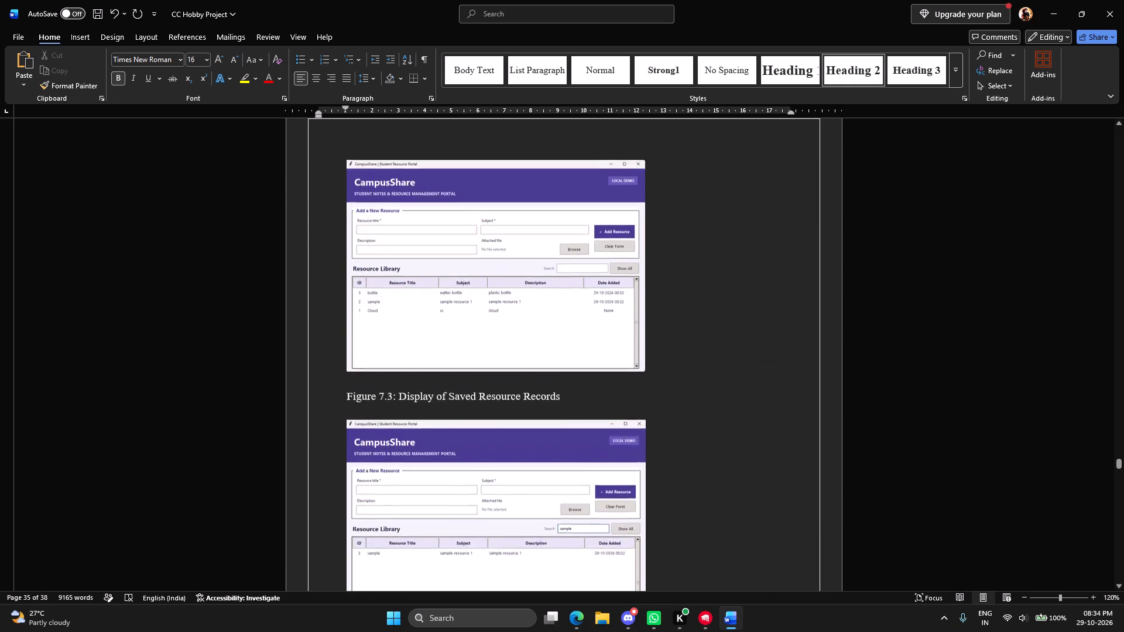
pyautogui.scroll(20, 510, 302)
pyautogui.scroll(16, 510, 302)
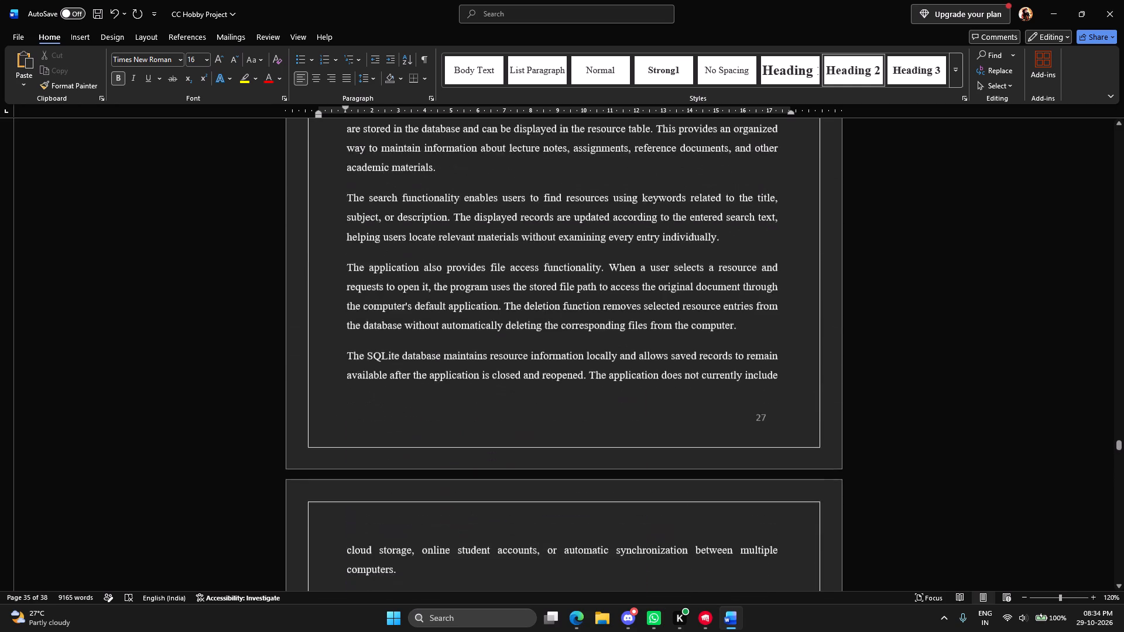
pyautogui.scroll(14, 505, 304)
pyautogui.click(464, 372)
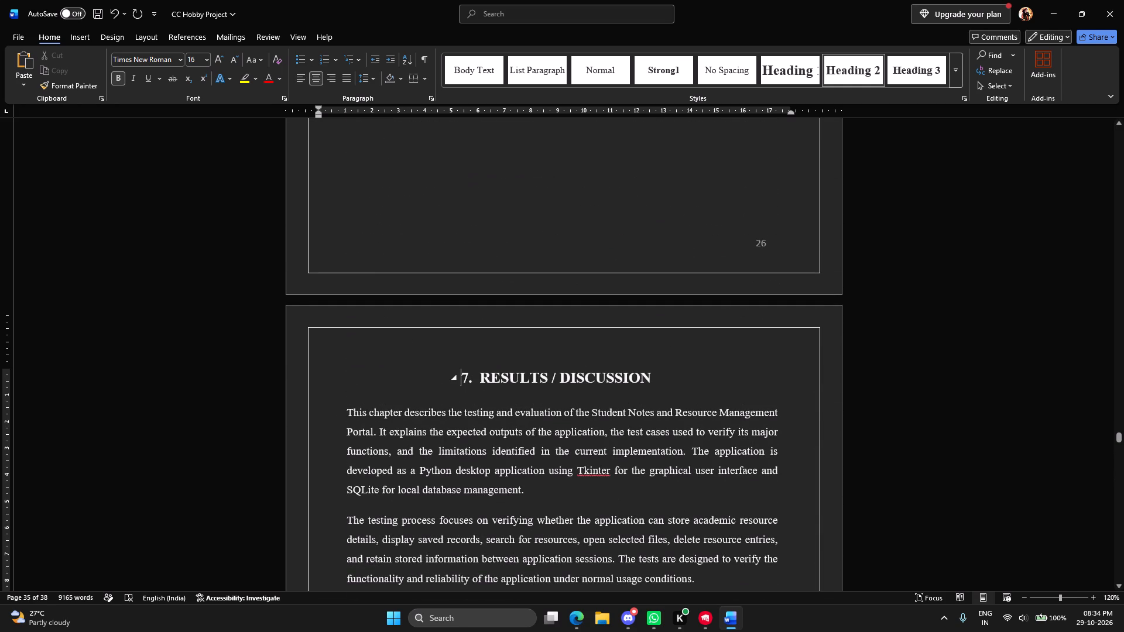
pyautogui.press('BackSpace')
pyautogui.press('Tab')
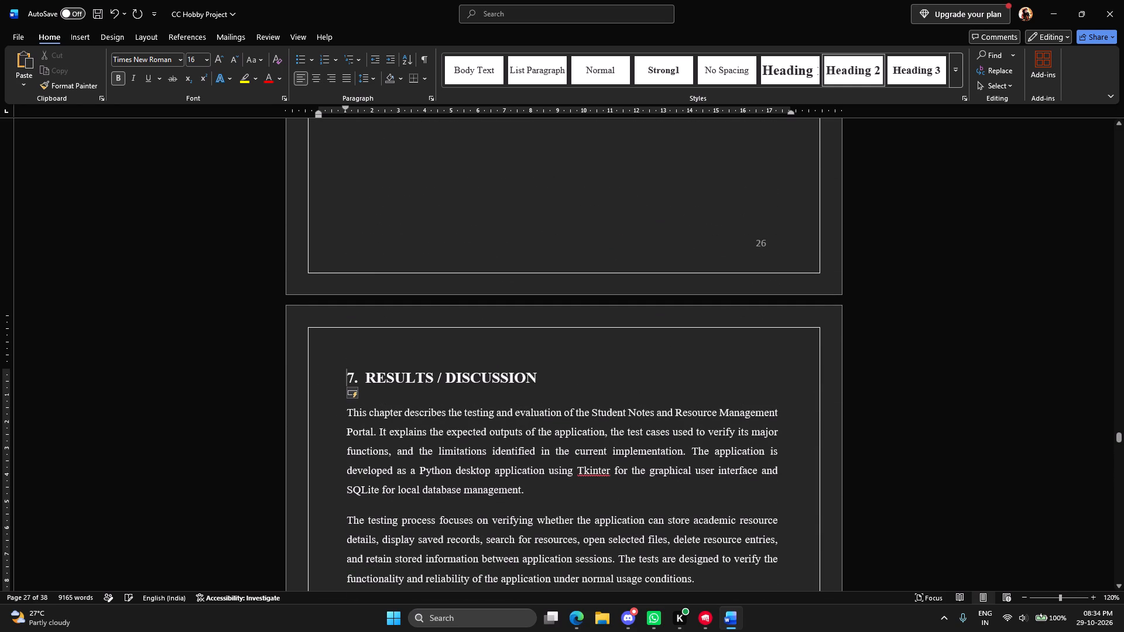
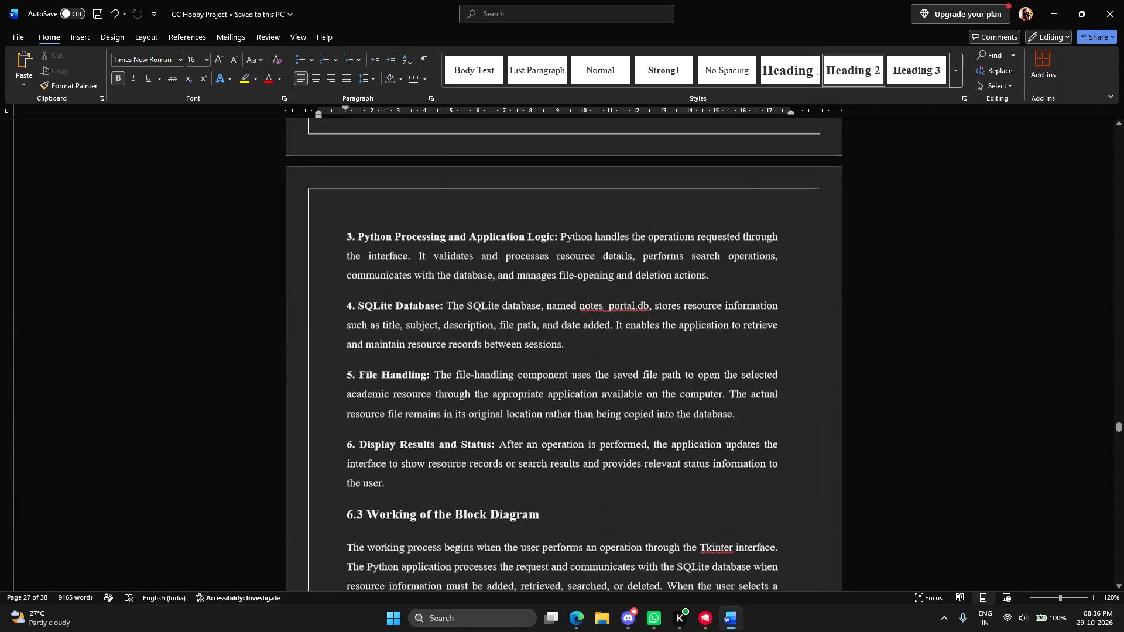
# Left-align the "6. BLOCK DIAGRAM" heading and indent it to line up with the body text's left edge.
pyautogui.scroll(20, 554, 328)
pyautogui.scroll(9, 554, 328)
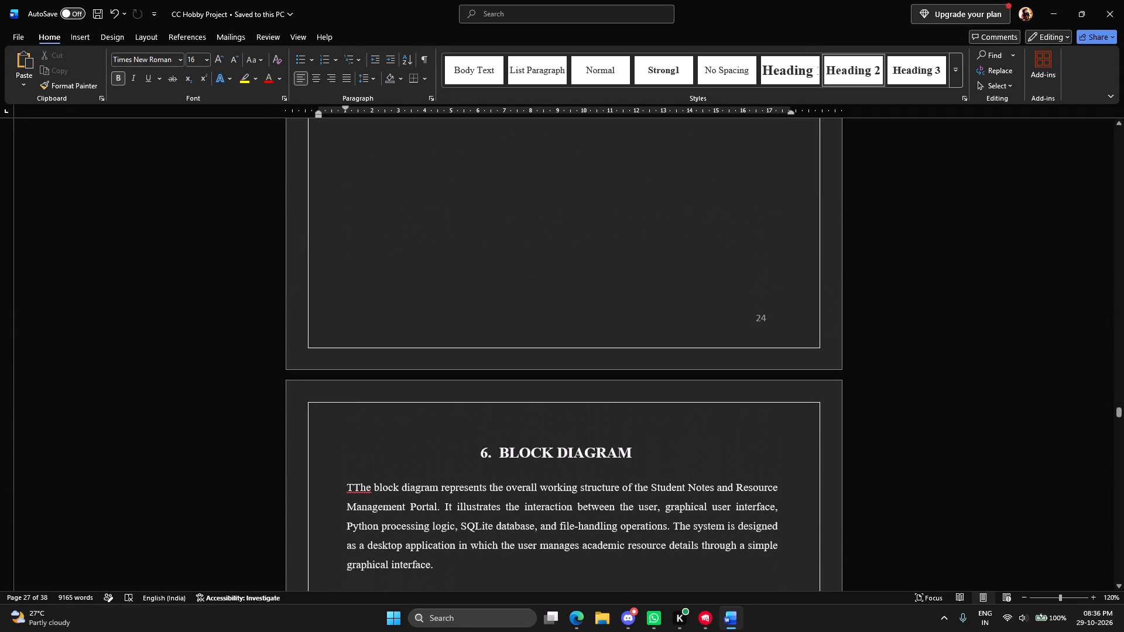
pyautogui.click(484, 448)
pyautogui.press('Left')
pyautogui.press('BackSpace')
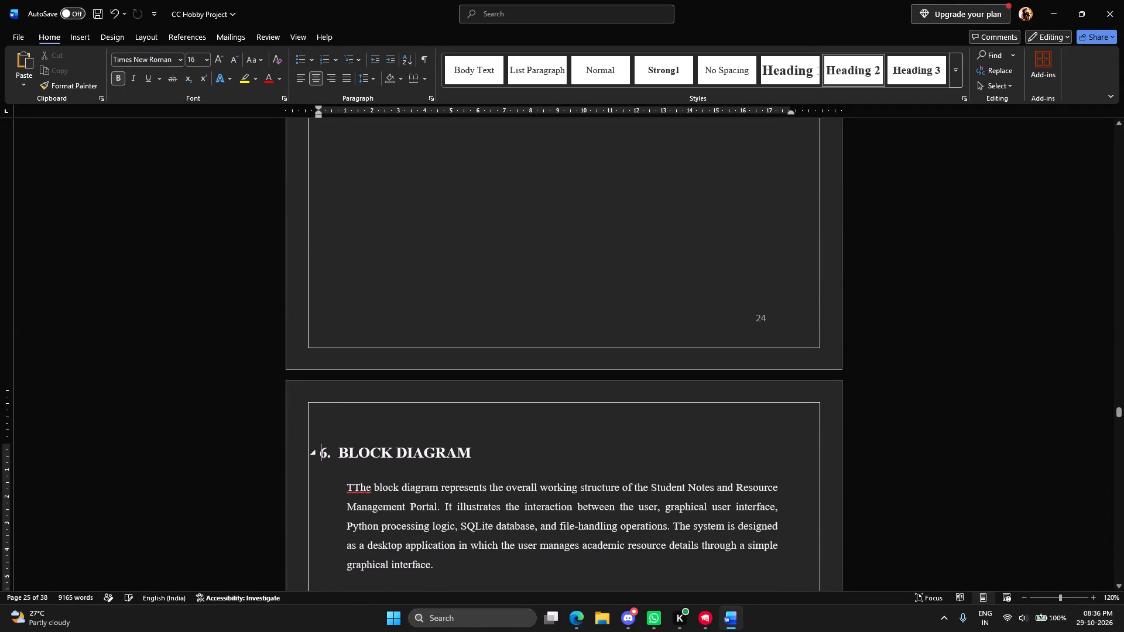
pyautogui.press('Tab')
# Look back through sections 5 and 4 to the end of section 3 for main headings that still need left-aligning.
pyautogui.scroll(20, 481, 446)
pyautogui.scroll(8, 481, 446)
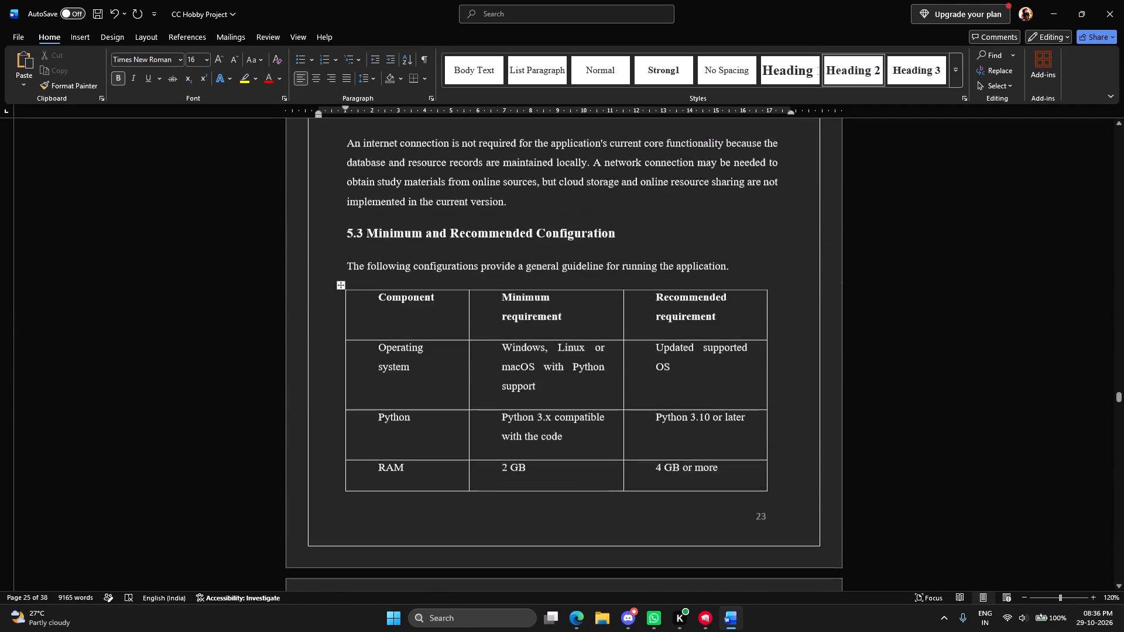
pyautogui.scroll(20, 482, 447)
pyautogui.scroll(20, 482, 447)
pyautogui.scroll(6, 482, 447)
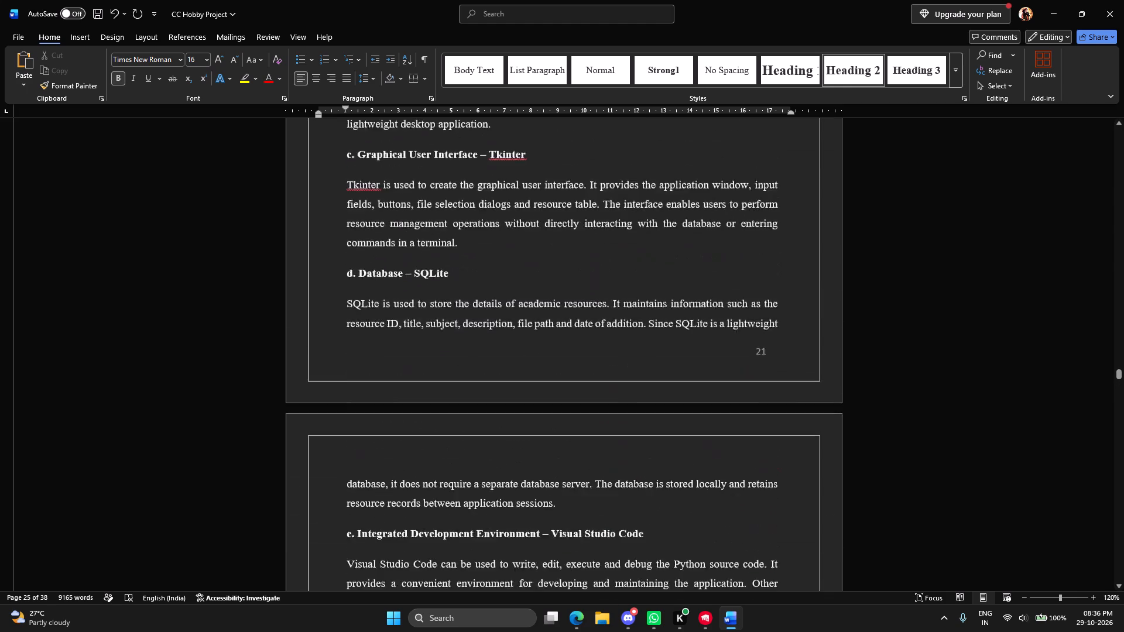
pyautogui.scroll(20, 482, 447)
pyautogui.scroll(11, 475, 446)
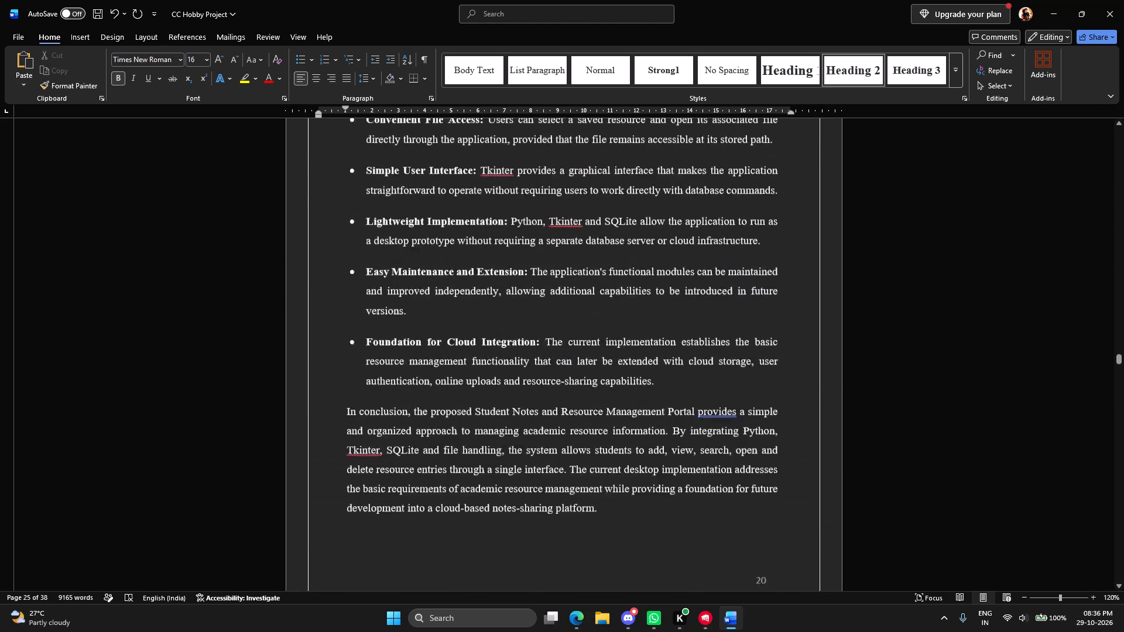
pyautogui.scroll(20, 477, 446)
pyautogui.scroll(20, 477, 446)
pyautogui.scroll(1, 477, 446)
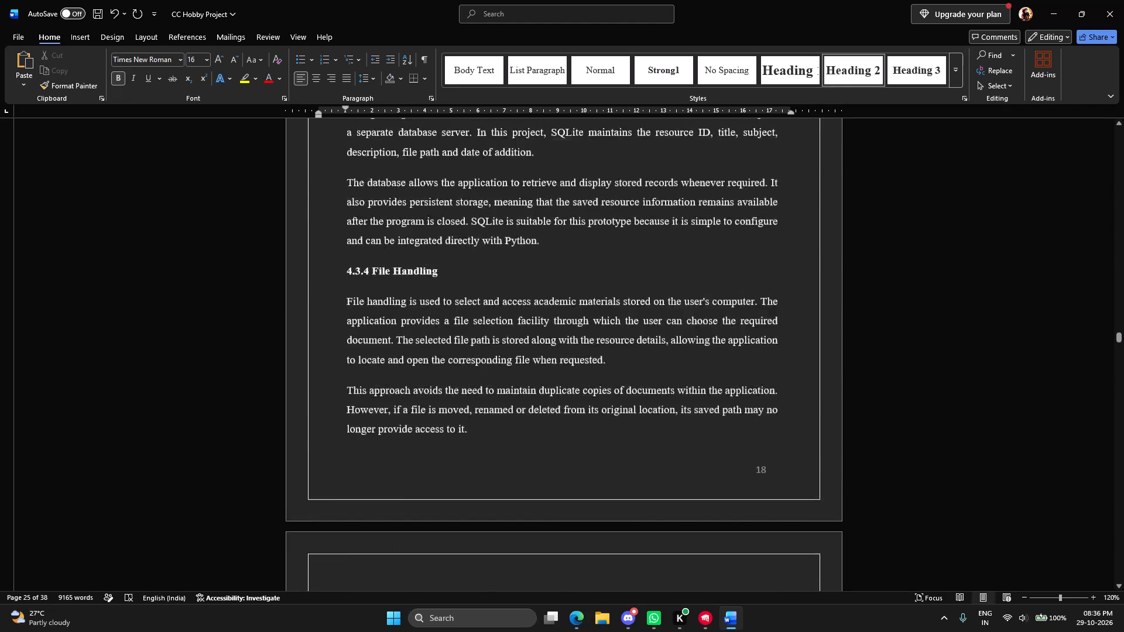
pyautogui.scroll(20, 477, 448)
pyautogui.scroll(20, 477, 448)
pyautogui.scroll(1, 477, 448)
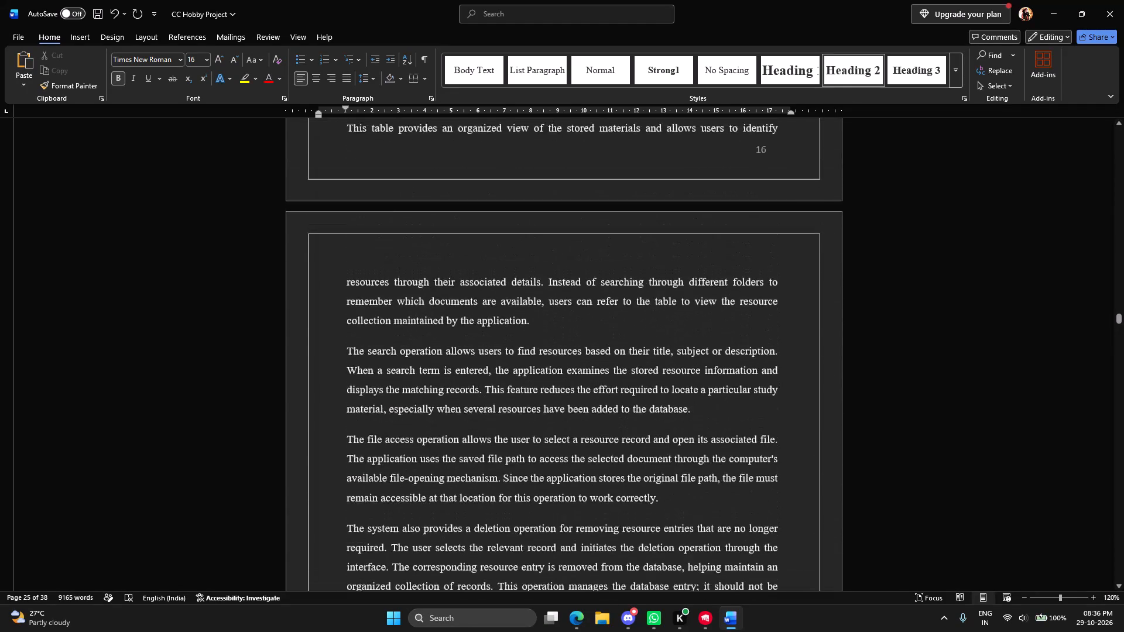
pyautogui.scroll(20, 477, 448)
pyautogui.scroll(20, 477, 448)
pyautogui.scroll(1, 477, 448)
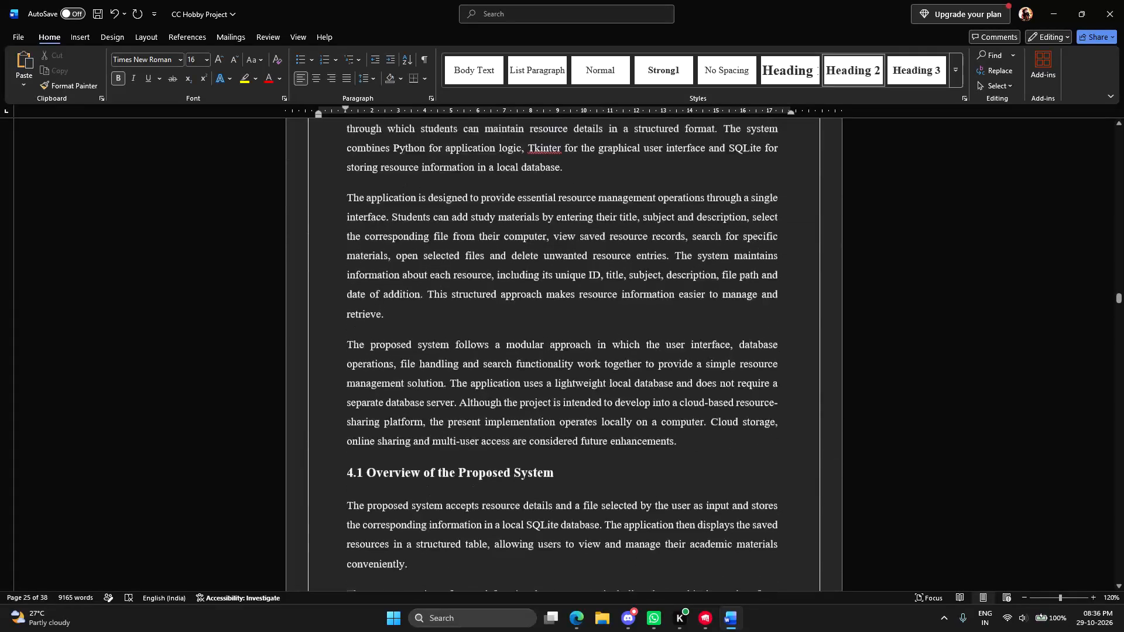
pyautogui.scroll(6, 478, 449)
pyautogui.scroll(20, 479, 449)
pyautogui.scroll(4, 479, 449)
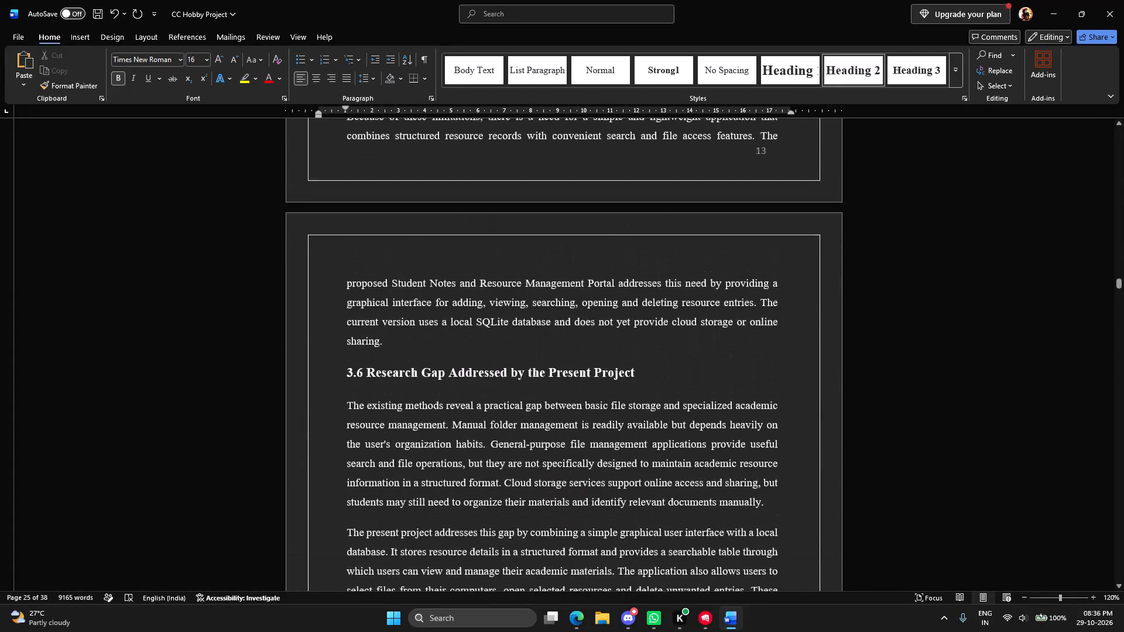
# Save the report while checking the main heading alignment back through sections 3 and 2 to the end of section 1.
pyautogui.hotkey('ctrl', 's')
pyautogui.scroll(20, 480, 452)
pyautogui.scroll(11, 480, 452)
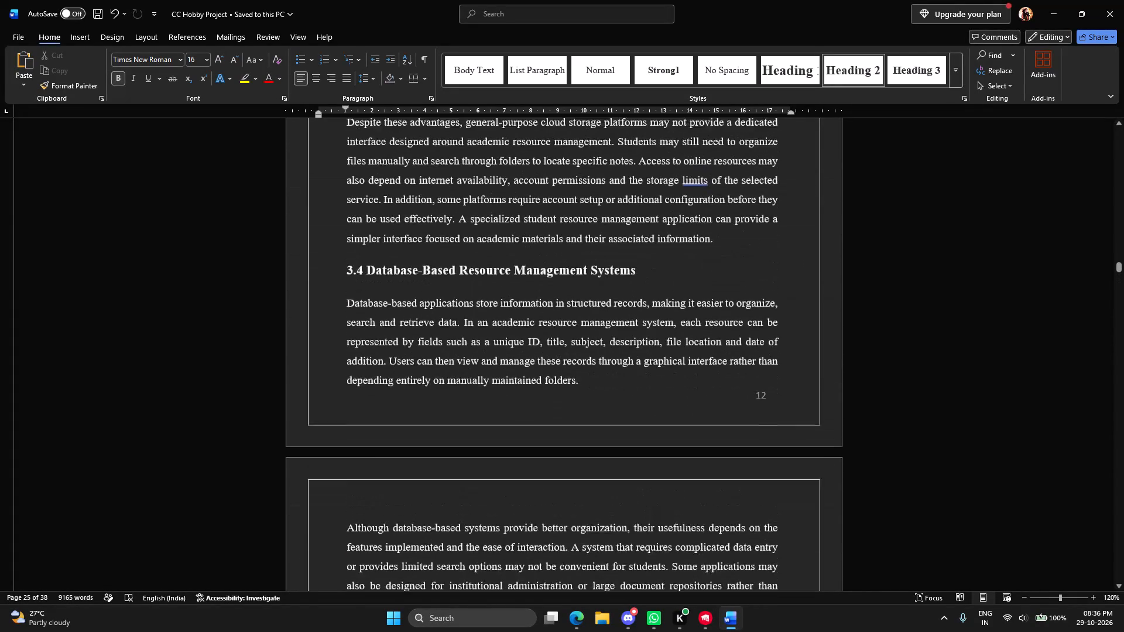
pyautogui.scroll(20, 481, 453)
pyautogui.scroll(20, 481, 453)
pyautogui.scroll(2, 481, 453)
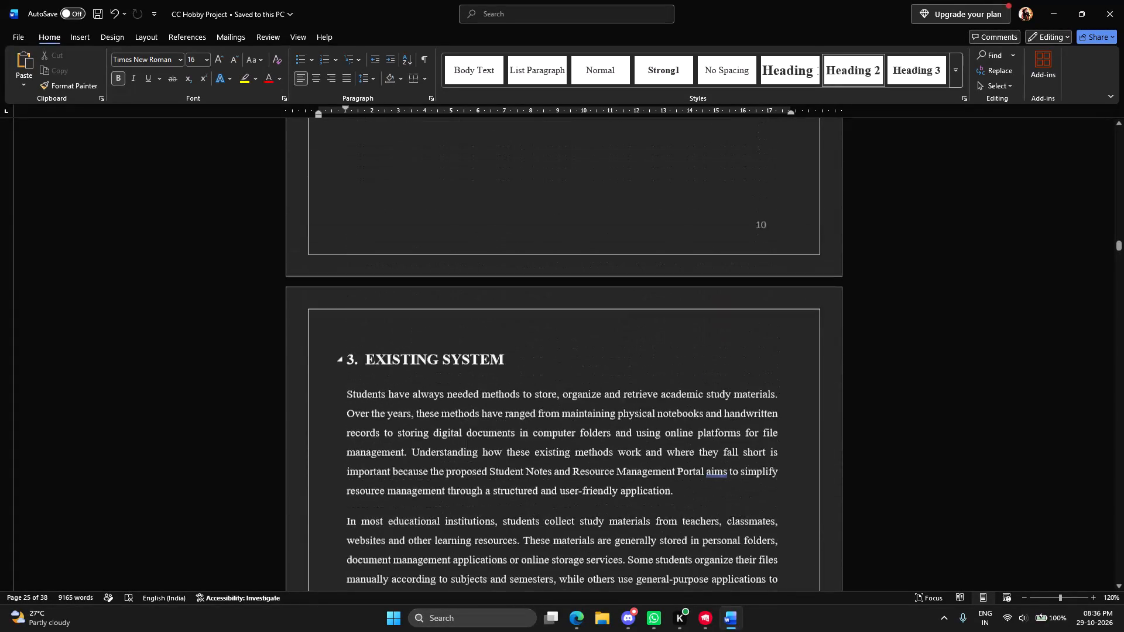
pyautogui.scroll(20, 486, 468)
pyautogui.scroll(20, 486, 468)
pyautogui.scroll(2, 486, 468)
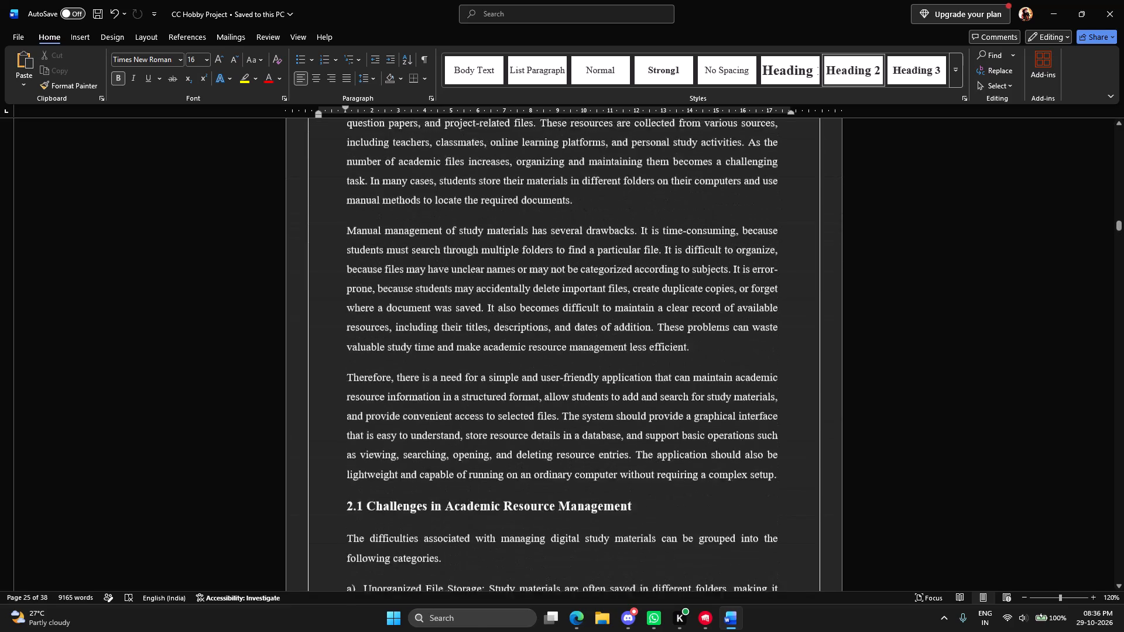
pyautogui.scroll(15, 494, 479)
pyautogui.hotkey('ctrl', 's')
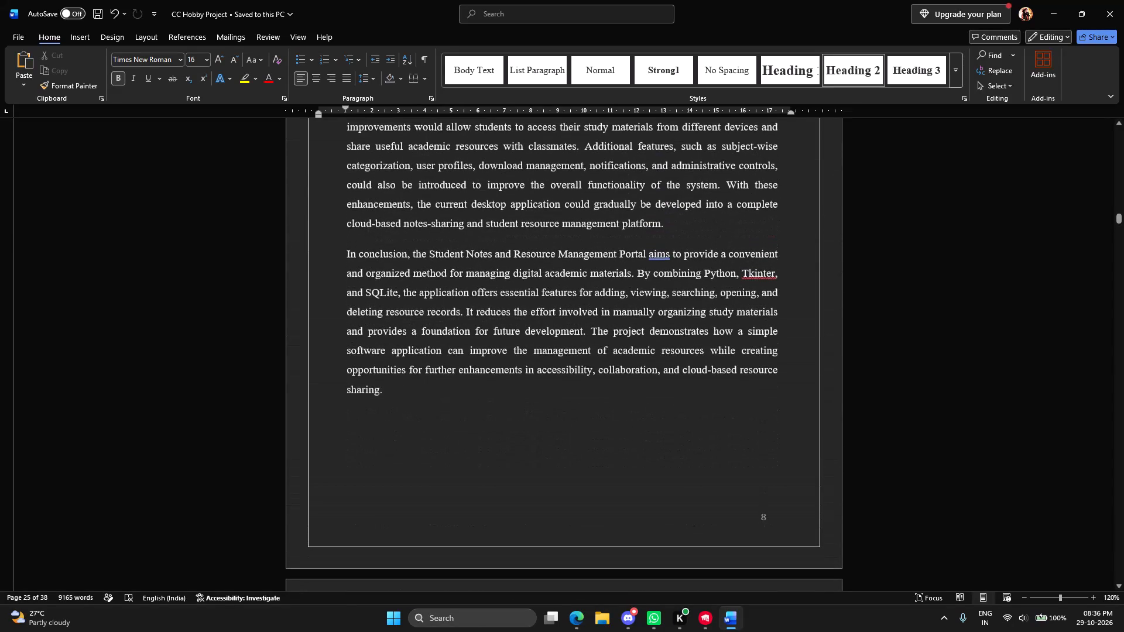
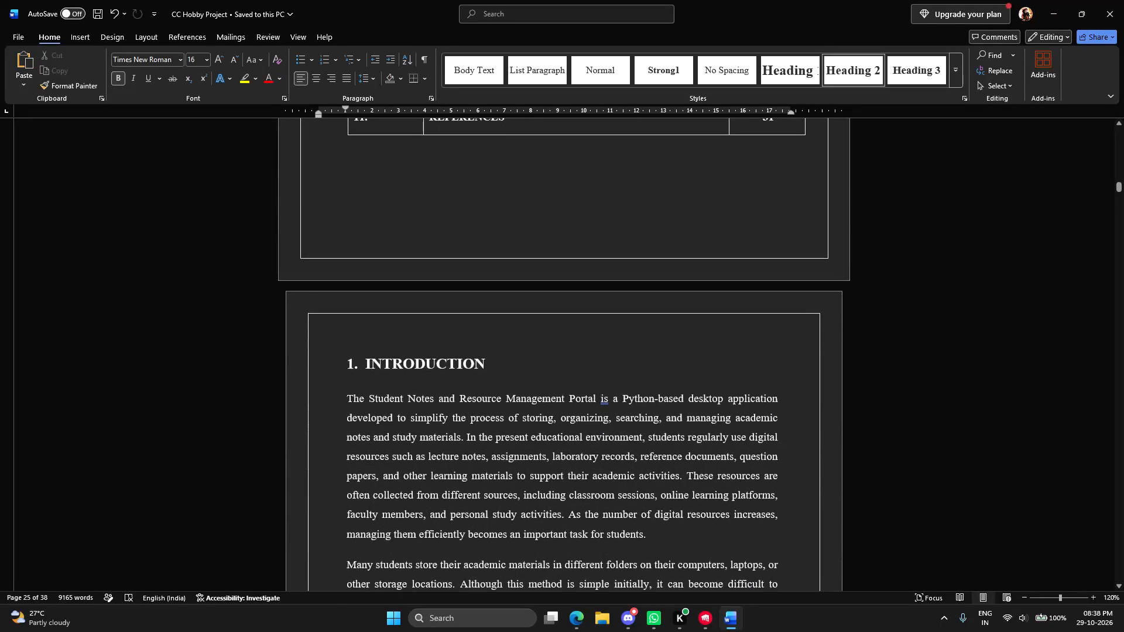
# Save the report and look over the index and the page numbers of sections 1 to 3 with several pages in view.
pyautogui.hotkey('ctrl', 's')
pyautogui.scroll(19, 674, 425)
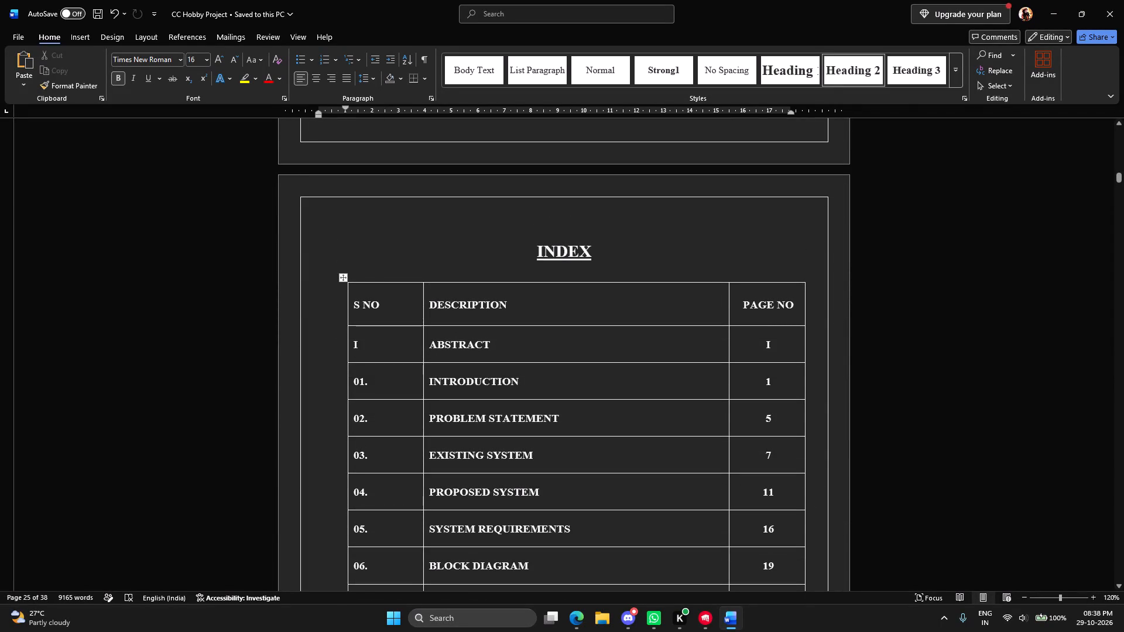
pyautogui.keyDown('ctrl'); pyautogui.scroll(-7, 647, 359); pyautogui.keyUp('ctrl')
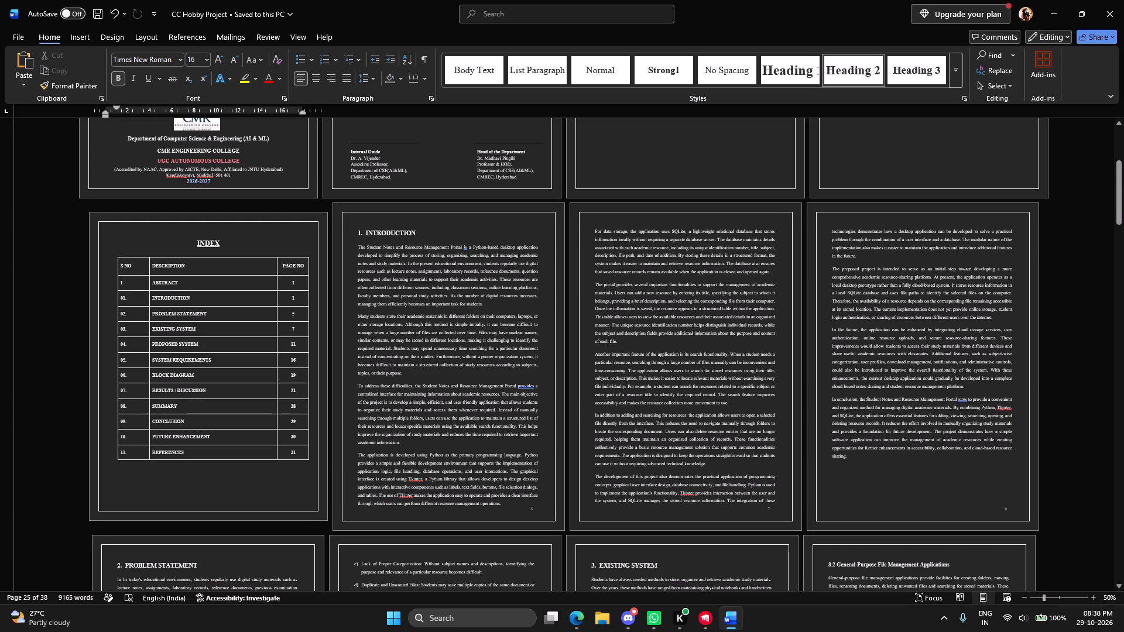
pyautogui.scroll(-18, 631, 344)
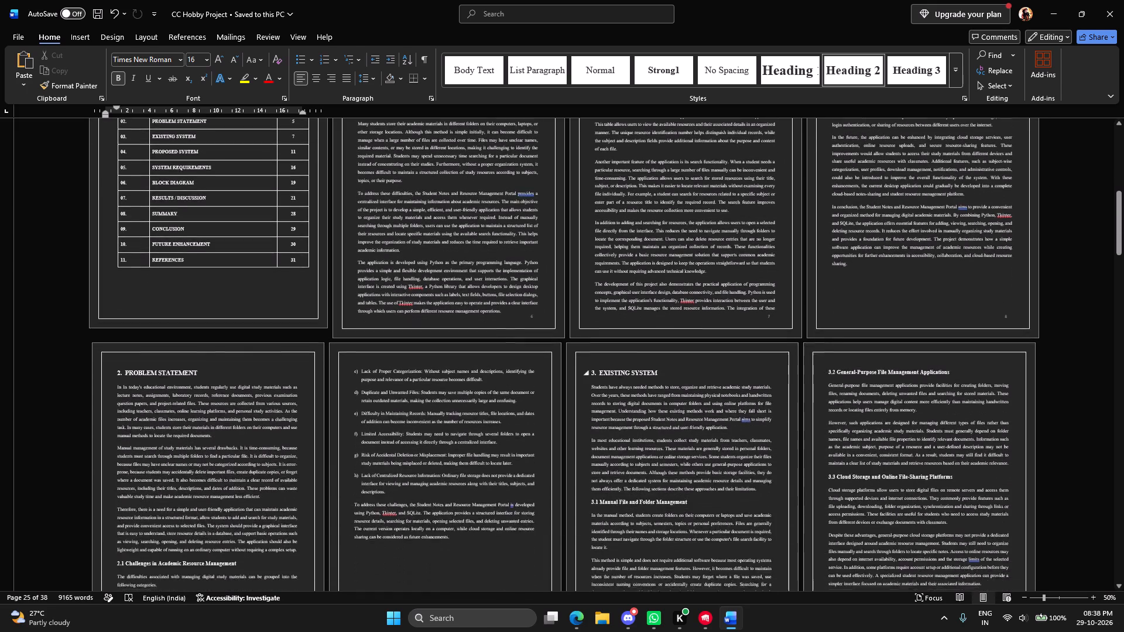
pyautogui.scroll(-2, 652, 324)
pyautogui.scroll(7, 625, 355)
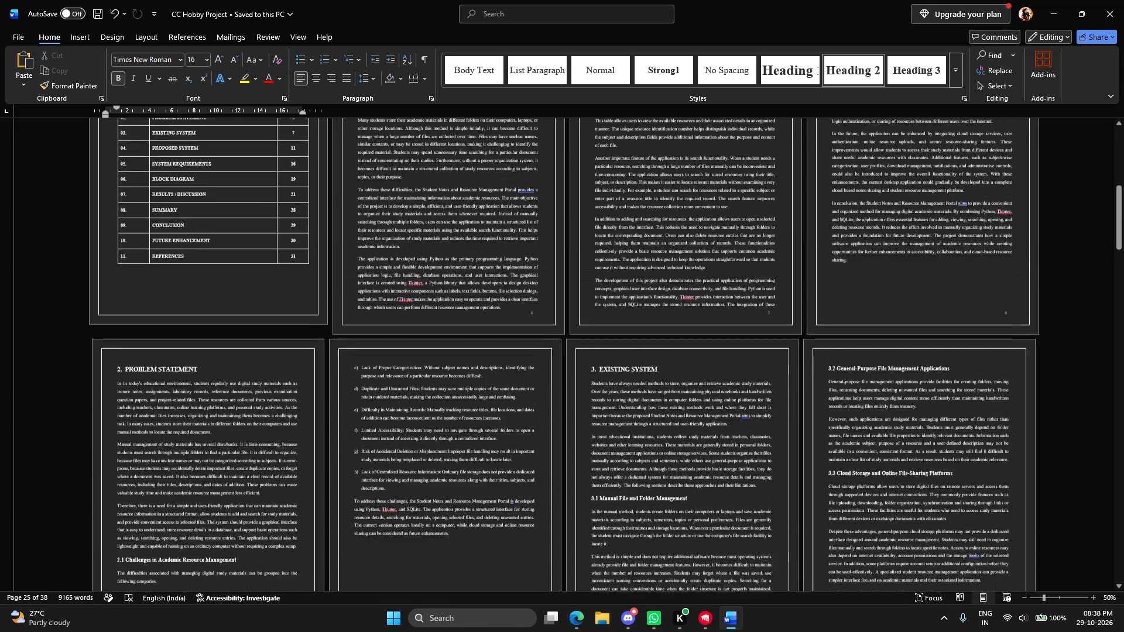
pyautogui.scroll(9, 626, 355)
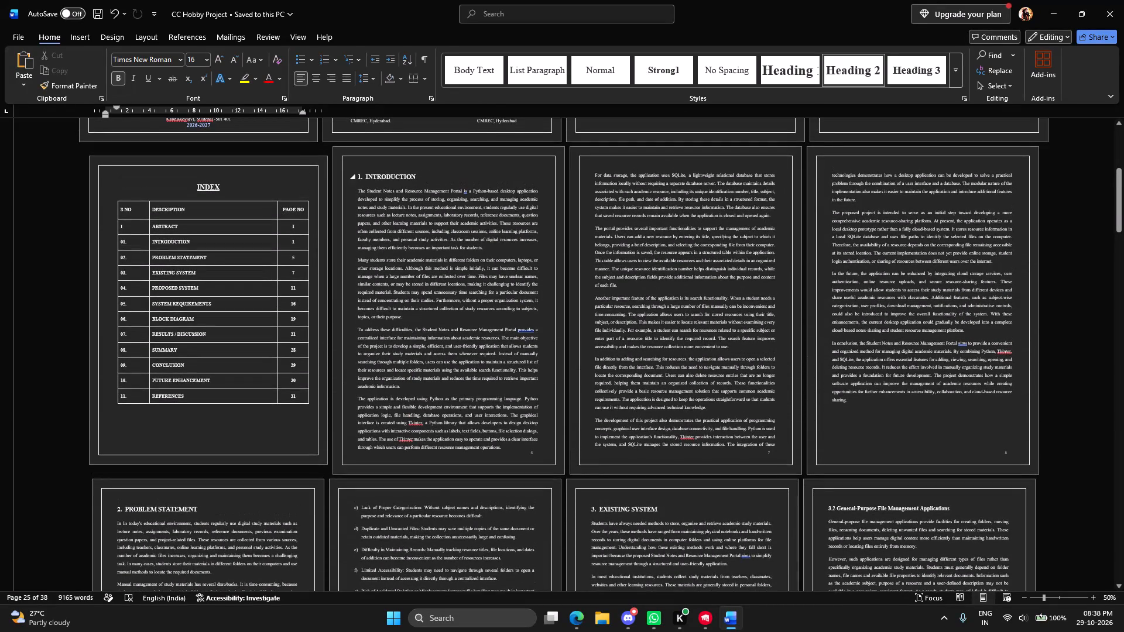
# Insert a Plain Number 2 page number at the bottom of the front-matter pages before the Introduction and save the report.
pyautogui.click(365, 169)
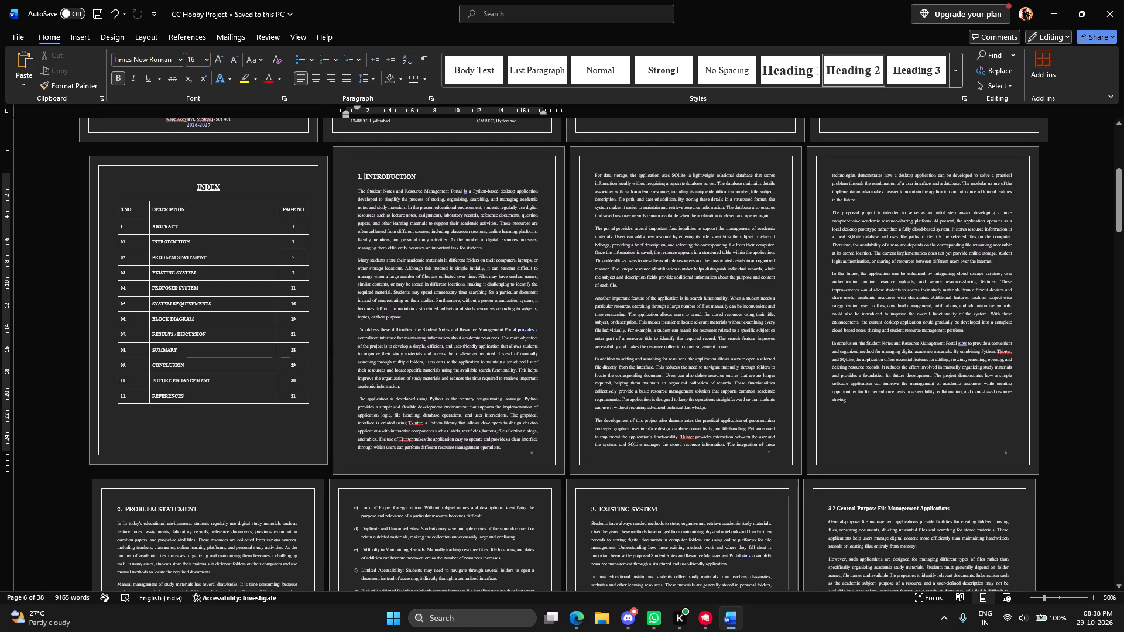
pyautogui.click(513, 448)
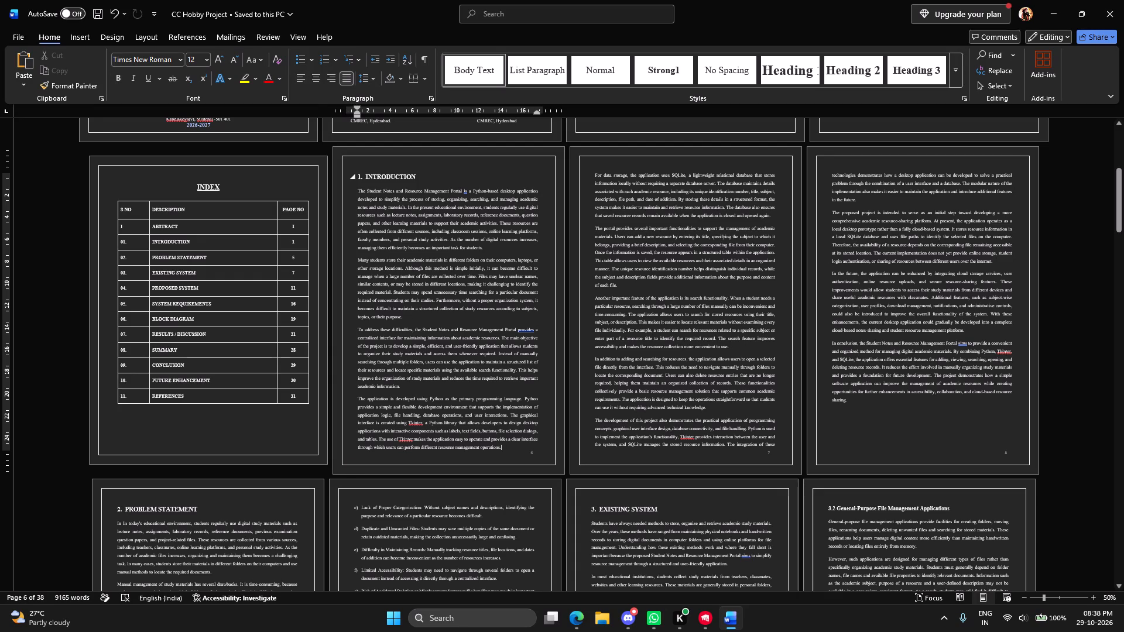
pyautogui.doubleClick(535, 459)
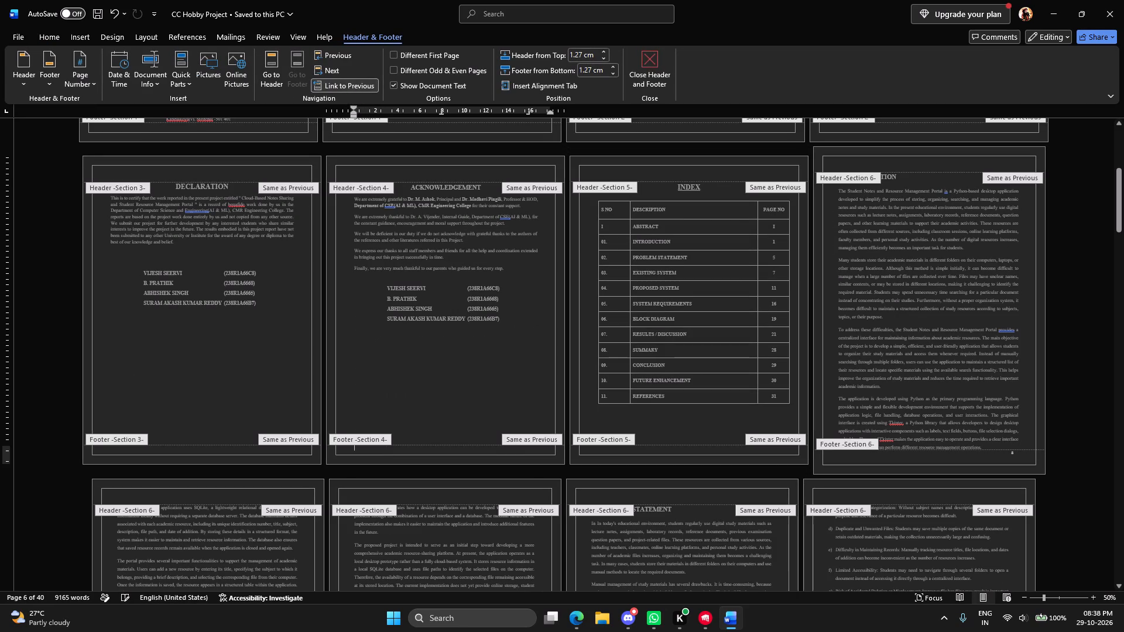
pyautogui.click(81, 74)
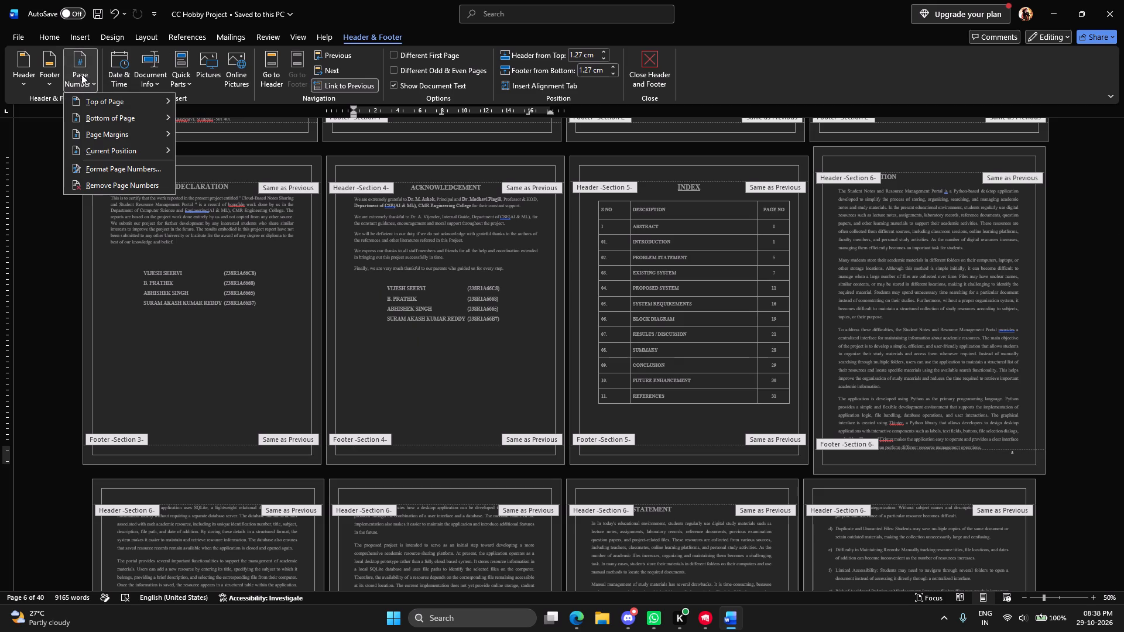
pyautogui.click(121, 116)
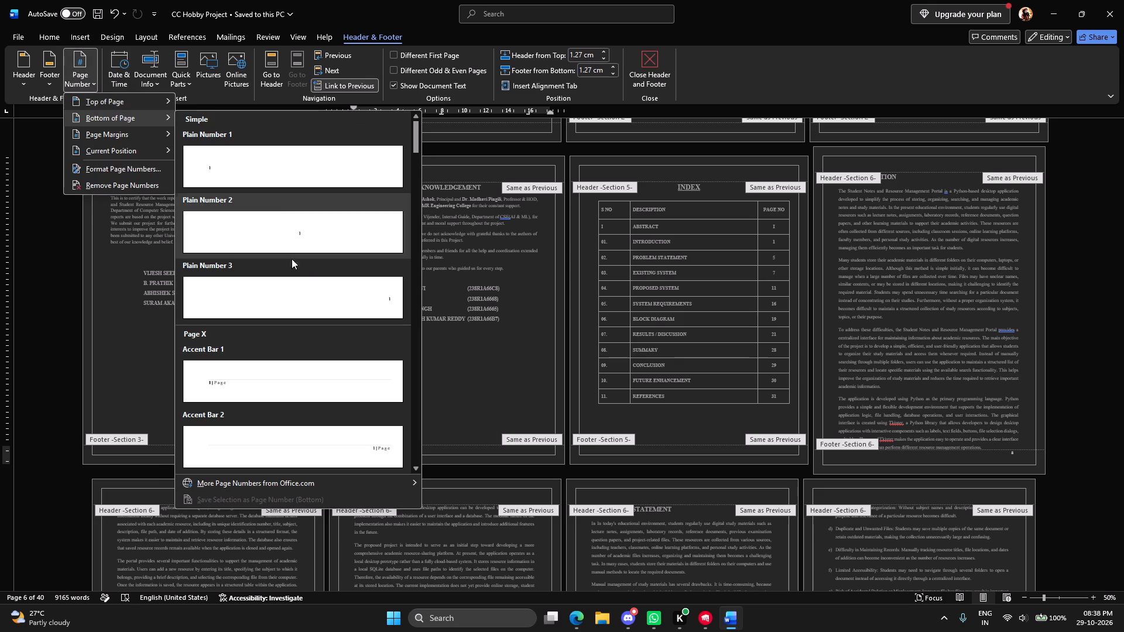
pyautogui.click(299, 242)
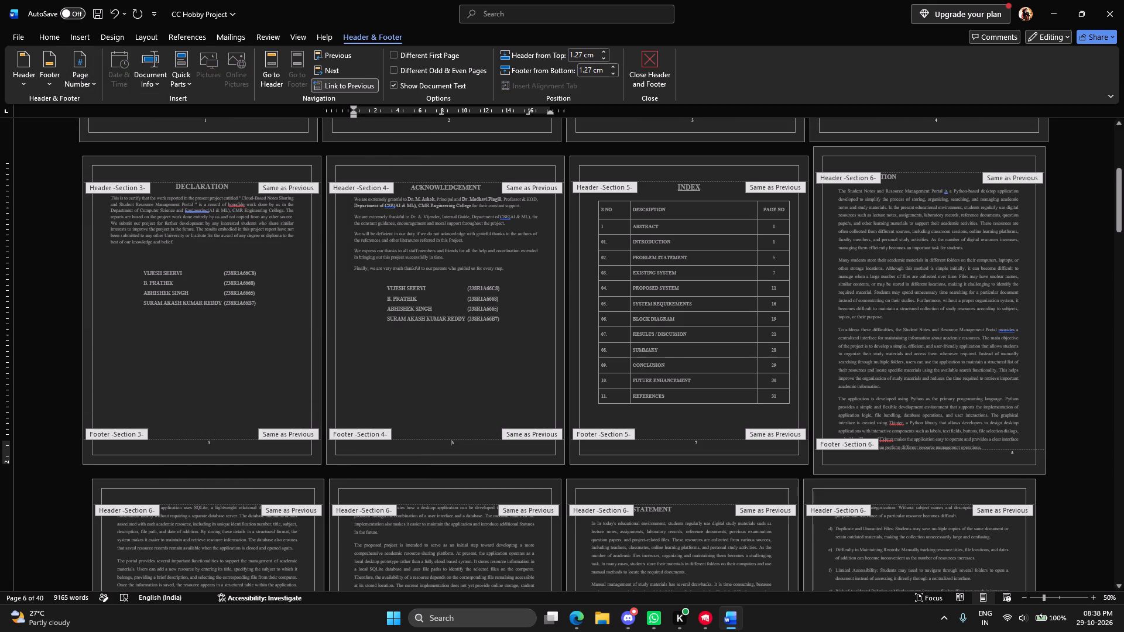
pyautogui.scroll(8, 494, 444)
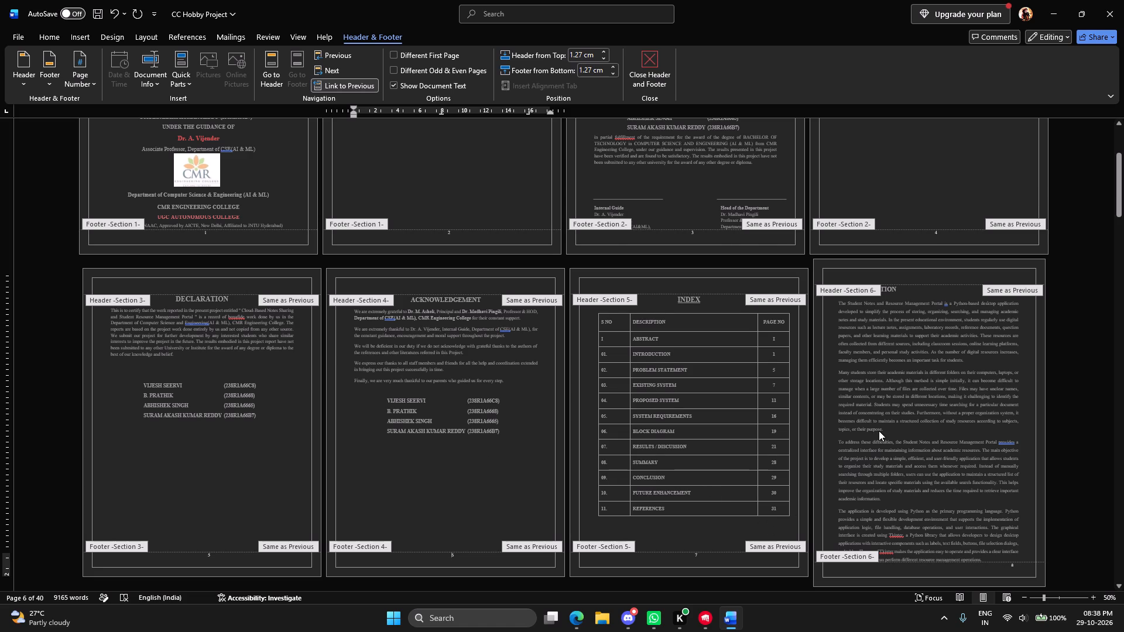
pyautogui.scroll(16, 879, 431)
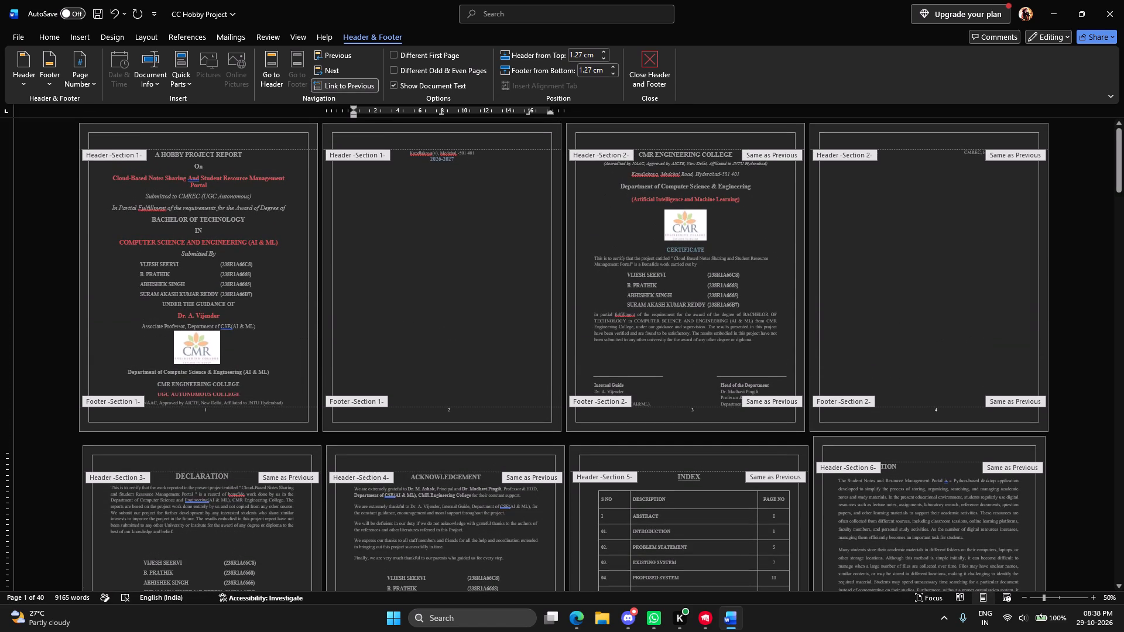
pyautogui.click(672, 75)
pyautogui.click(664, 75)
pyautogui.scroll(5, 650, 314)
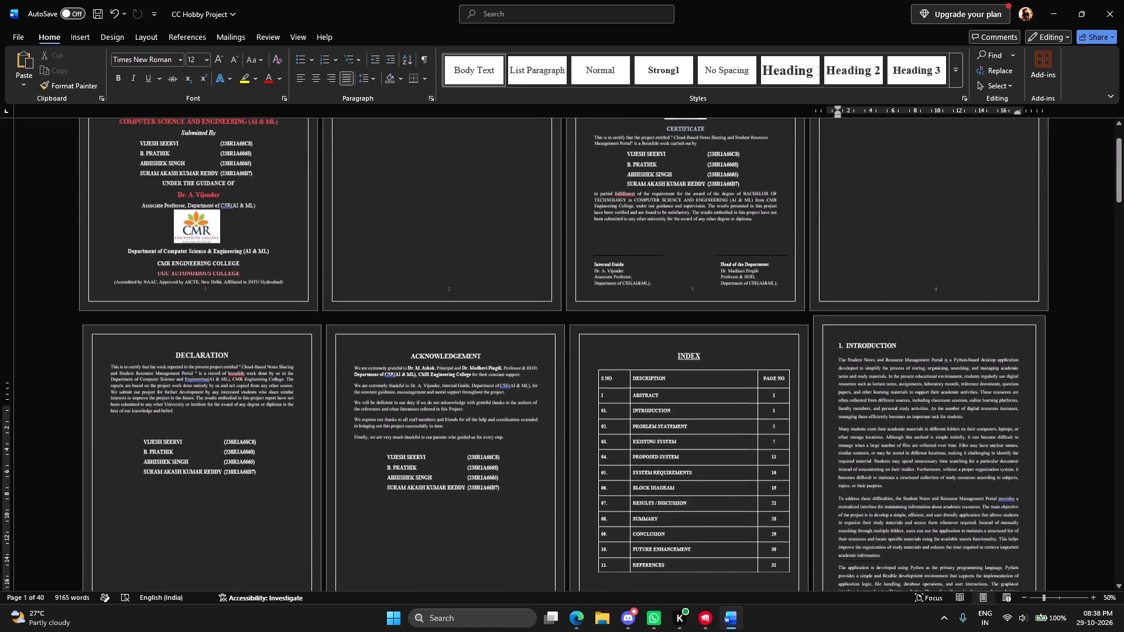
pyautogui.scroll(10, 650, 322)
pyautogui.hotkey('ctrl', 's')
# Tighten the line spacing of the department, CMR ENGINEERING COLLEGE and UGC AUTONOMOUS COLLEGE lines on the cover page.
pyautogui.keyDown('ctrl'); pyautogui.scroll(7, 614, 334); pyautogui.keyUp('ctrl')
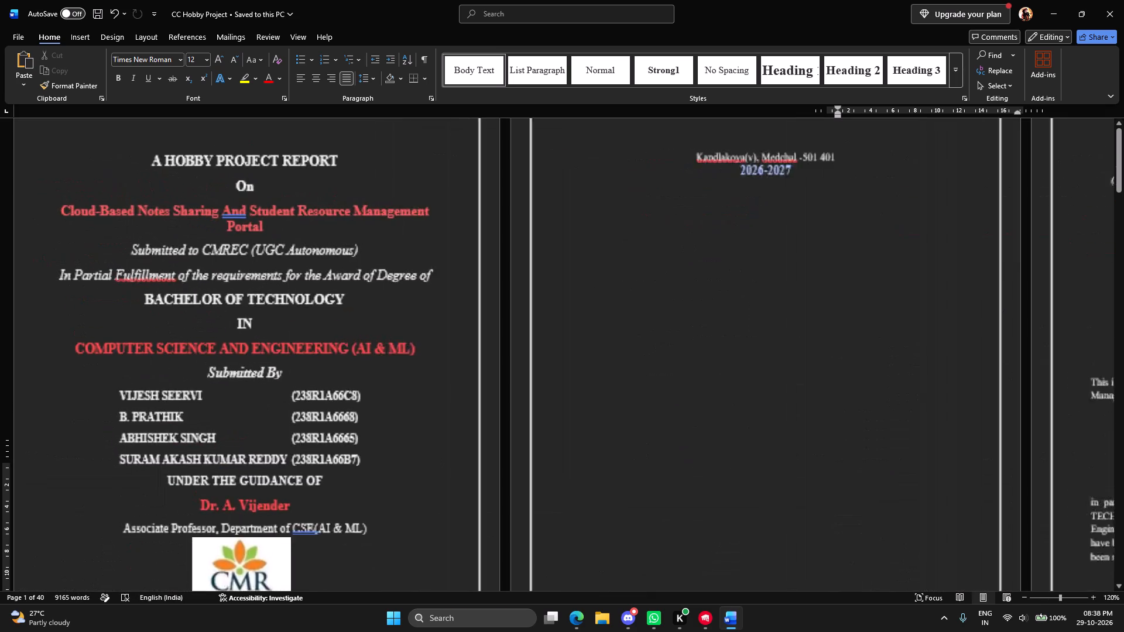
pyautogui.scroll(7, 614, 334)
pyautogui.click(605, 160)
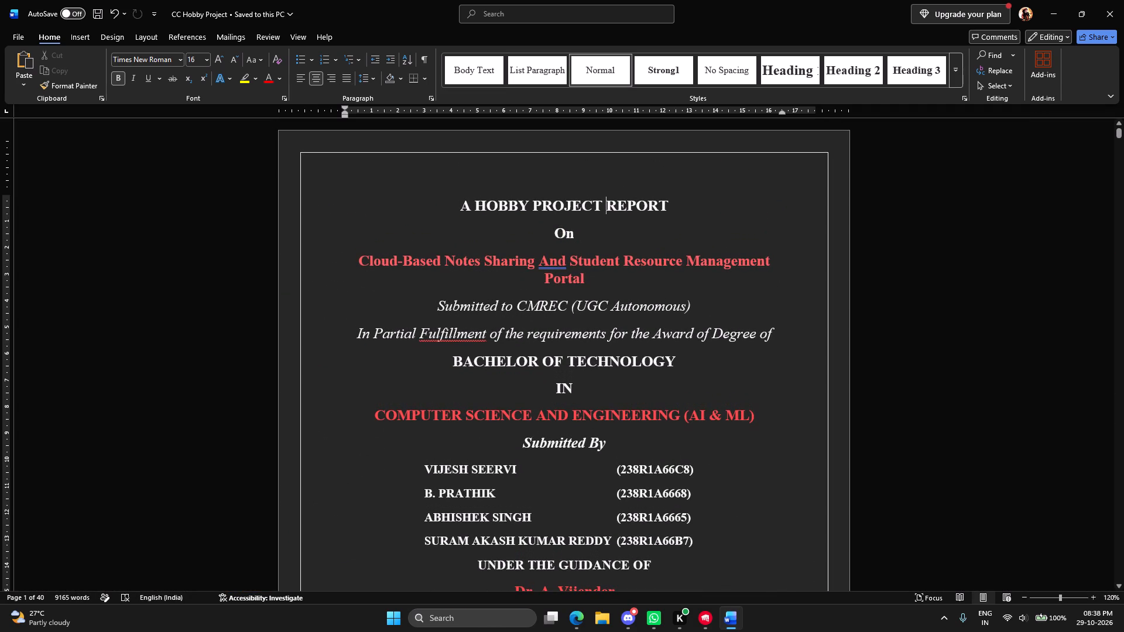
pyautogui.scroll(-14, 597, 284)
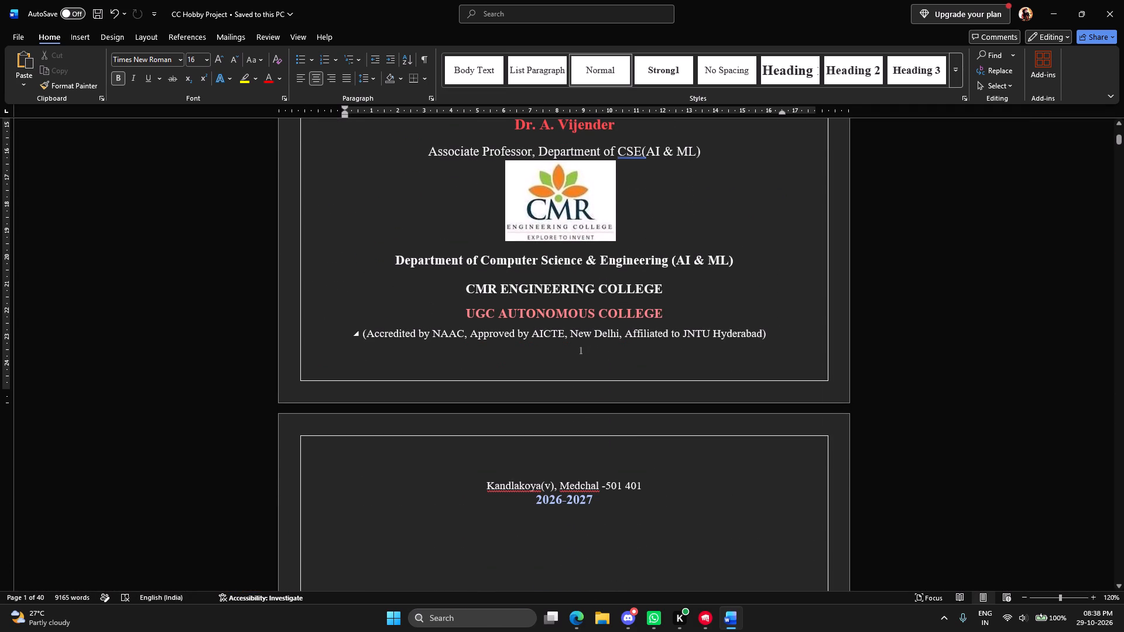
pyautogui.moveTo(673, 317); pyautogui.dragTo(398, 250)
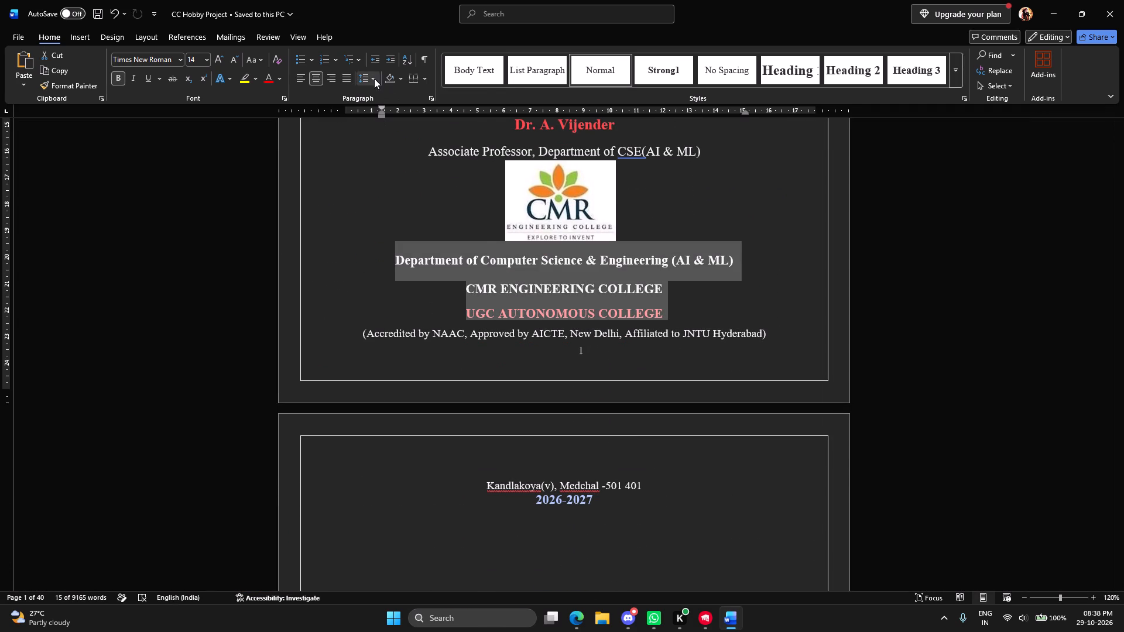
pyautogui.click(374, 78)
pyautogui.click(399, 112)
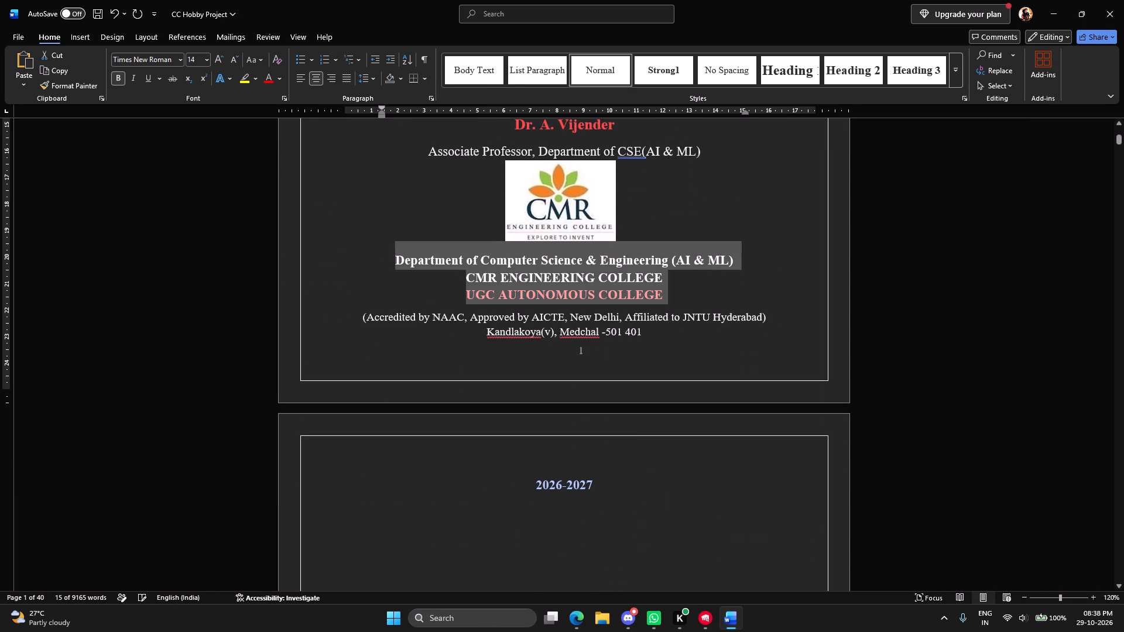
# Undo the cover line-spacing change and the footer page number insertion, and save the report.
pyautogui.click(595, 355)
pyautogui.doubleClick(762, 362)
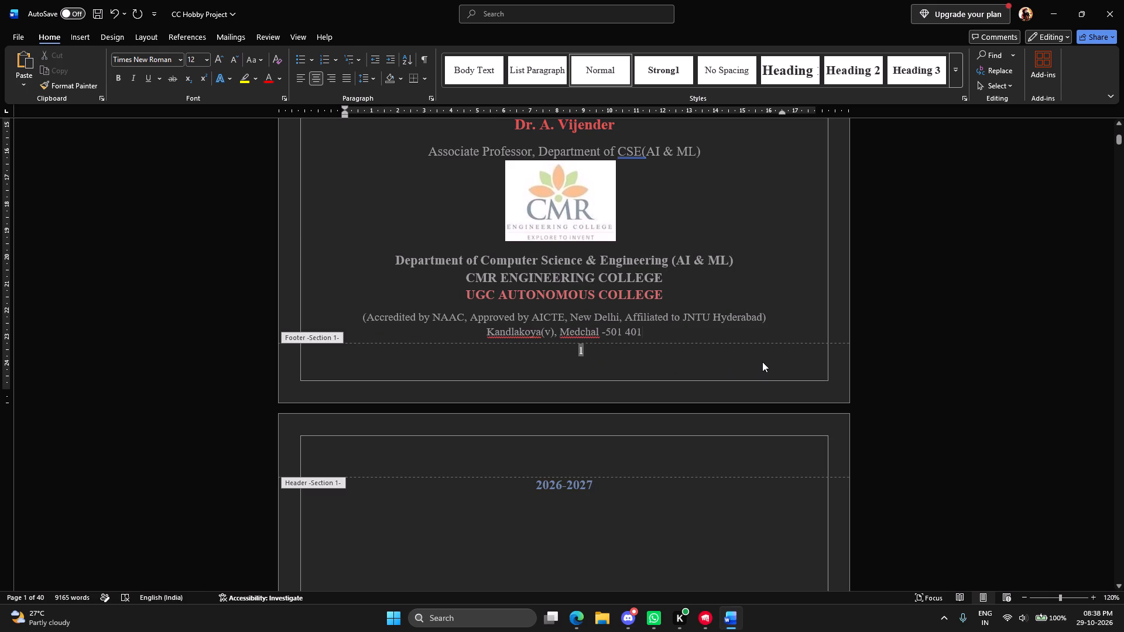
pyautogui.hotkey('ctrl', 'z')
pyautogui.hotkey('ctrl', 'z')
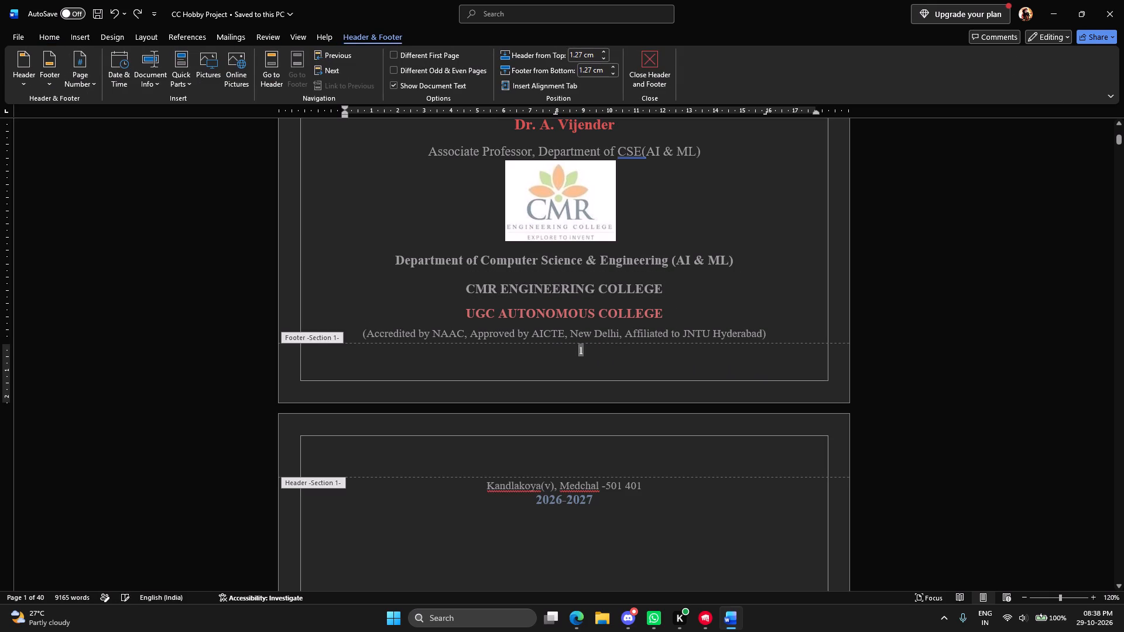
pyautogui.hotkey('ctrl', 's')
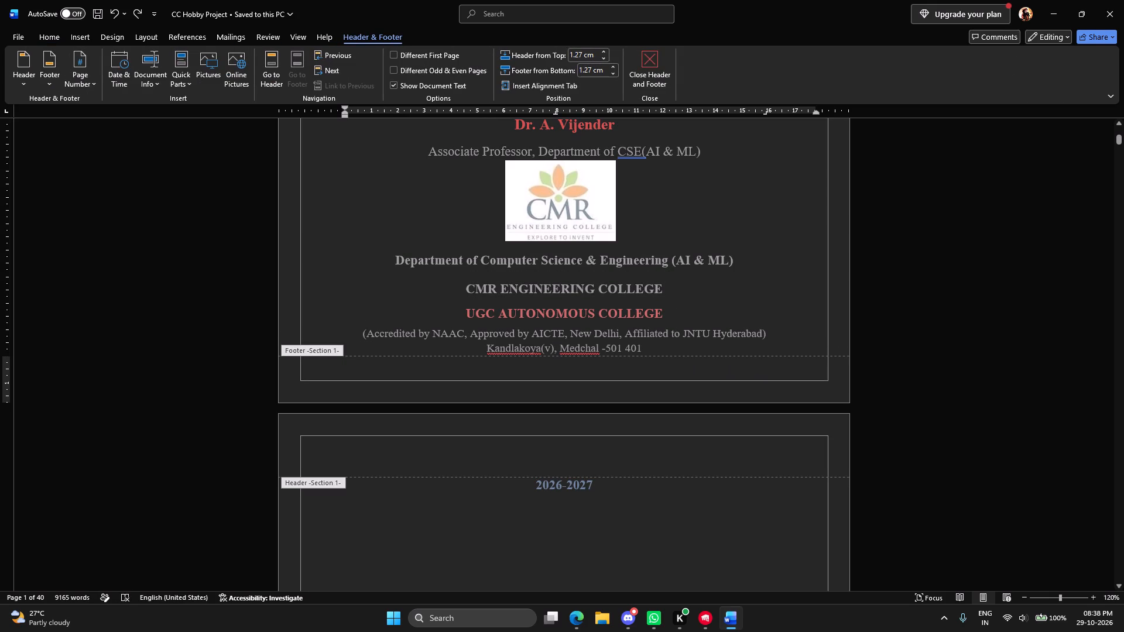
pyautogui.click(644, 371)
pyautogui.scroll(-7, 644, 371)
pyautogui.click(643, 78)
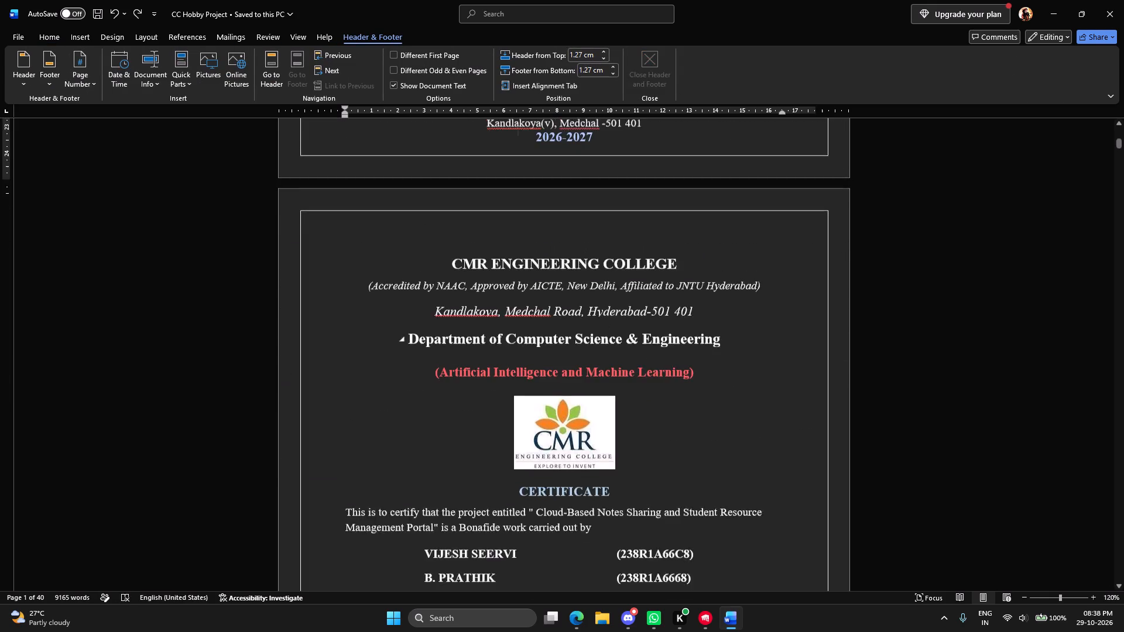
# Add blank lines below the index table down to the bottom of the index page.
pyautogui.scroll(-20, 597, 370)
pyautogui.scroll(-20, 597, 370)
pyautogui.scroll(-5, 597, 370)
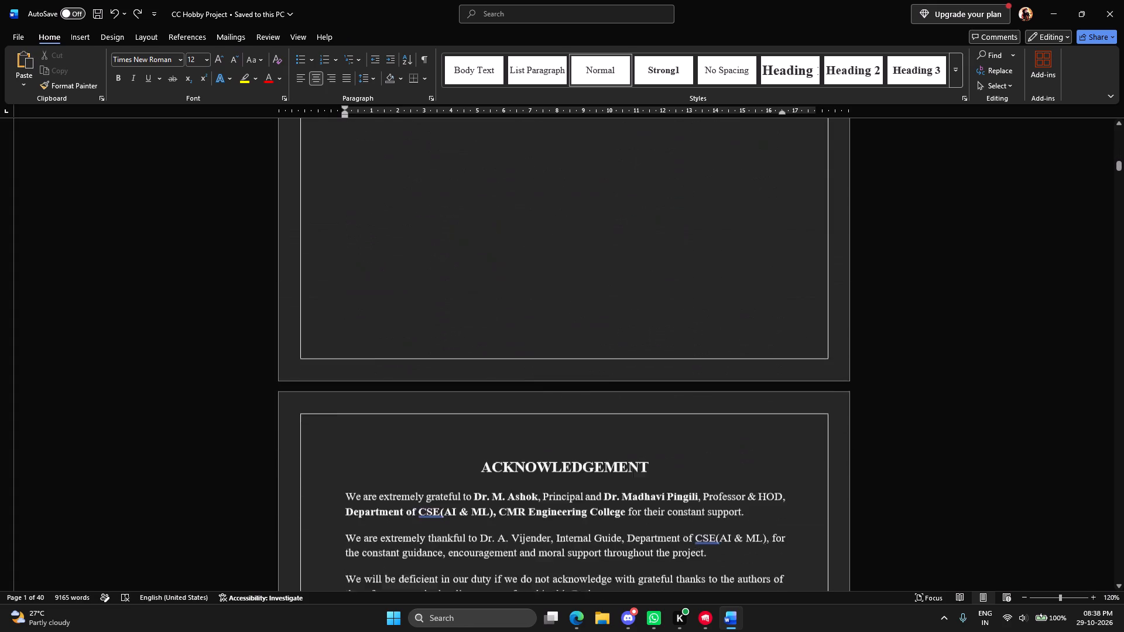
pyautogui.scroll(-20, 595, 380)
pyautogui.scroll(-19, 595, 380)
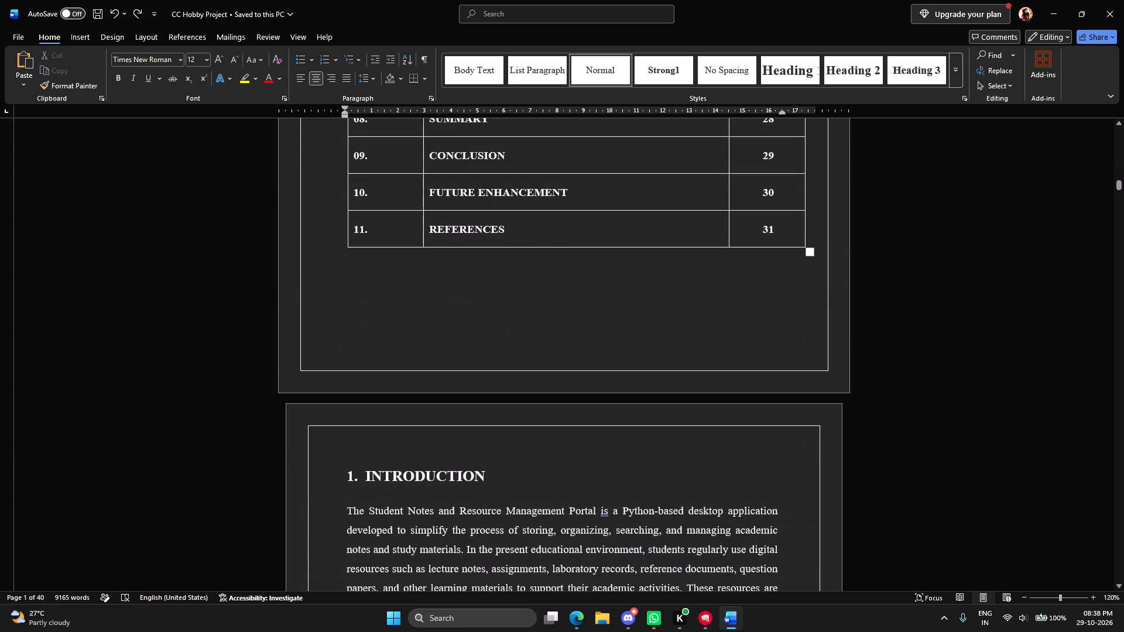
pyautogui.click(509, 307)
pyautogui.click(576, 308)
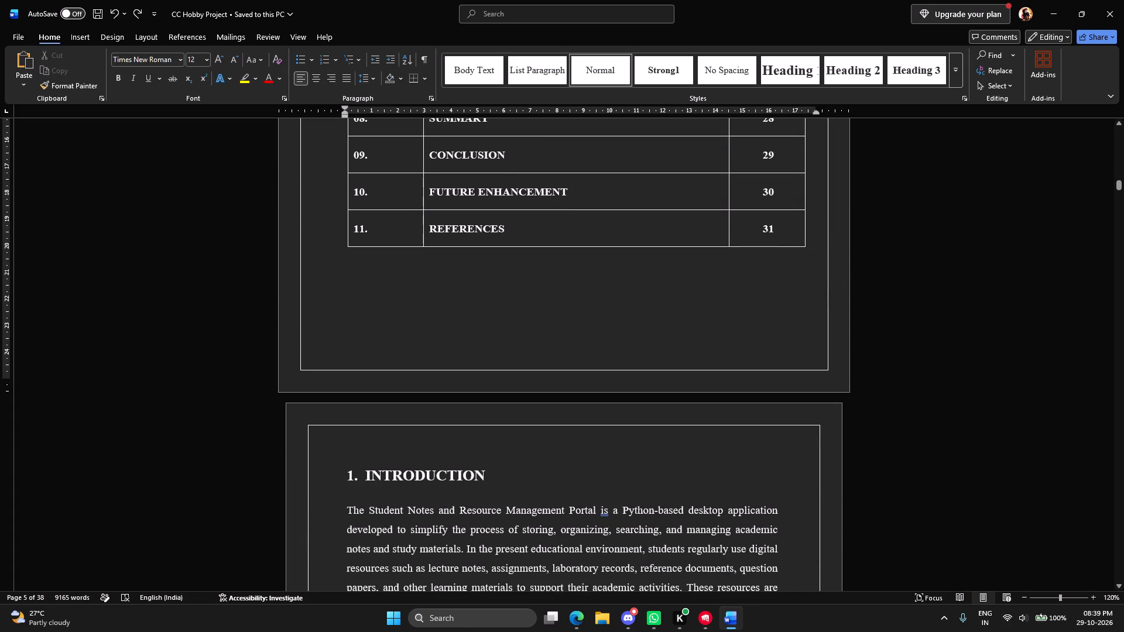
pyautogui.press('Return')
pyautogui.press('Return')
pyautogui.press('Return')
pyautogui.press('Return')
pyautogui.press('Return')
pyautogui.press('Return')
pyautogui.press('Return')
pyautogui.press('Return')
pyautogui.press('Return')
pyautogui.press('Return')
pyautogui.press('Return')
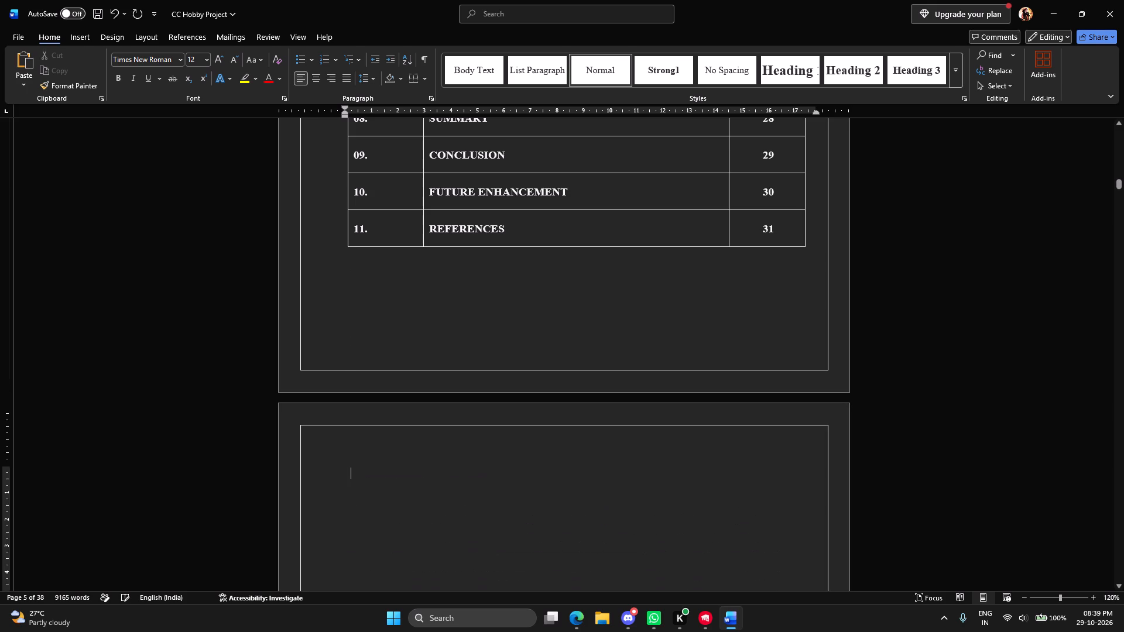
pyautogui.press('BackSpace')
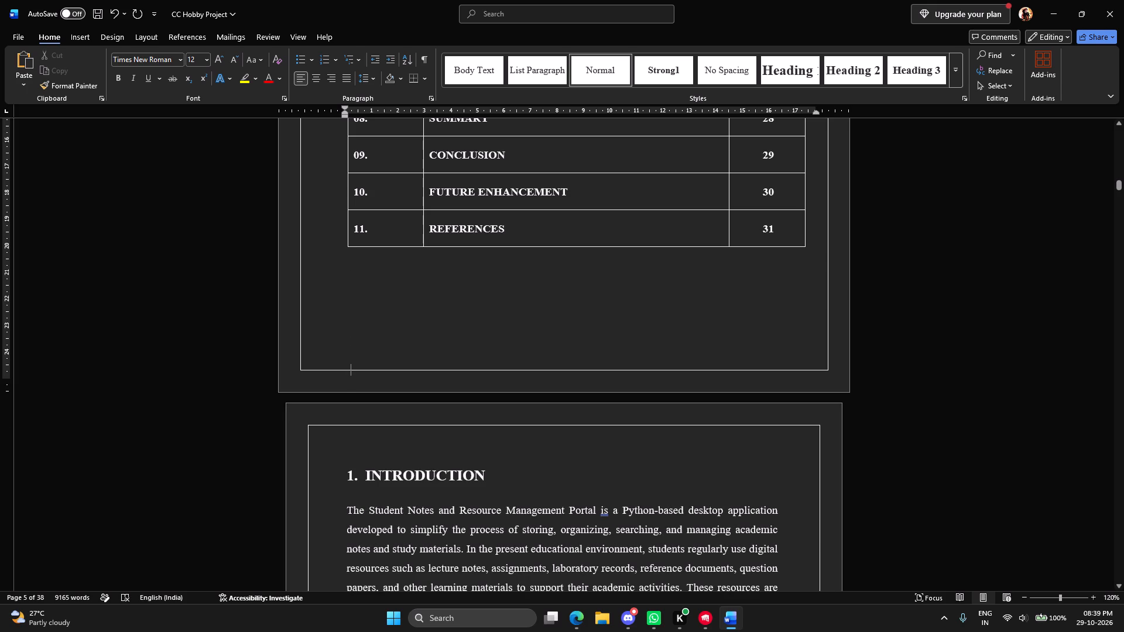
# Insert a section break in the blank lines below the index table and check the page numbering on the Introduction pages.
pyautogui.click(366, 338)
pyautogui.click(156, 37)
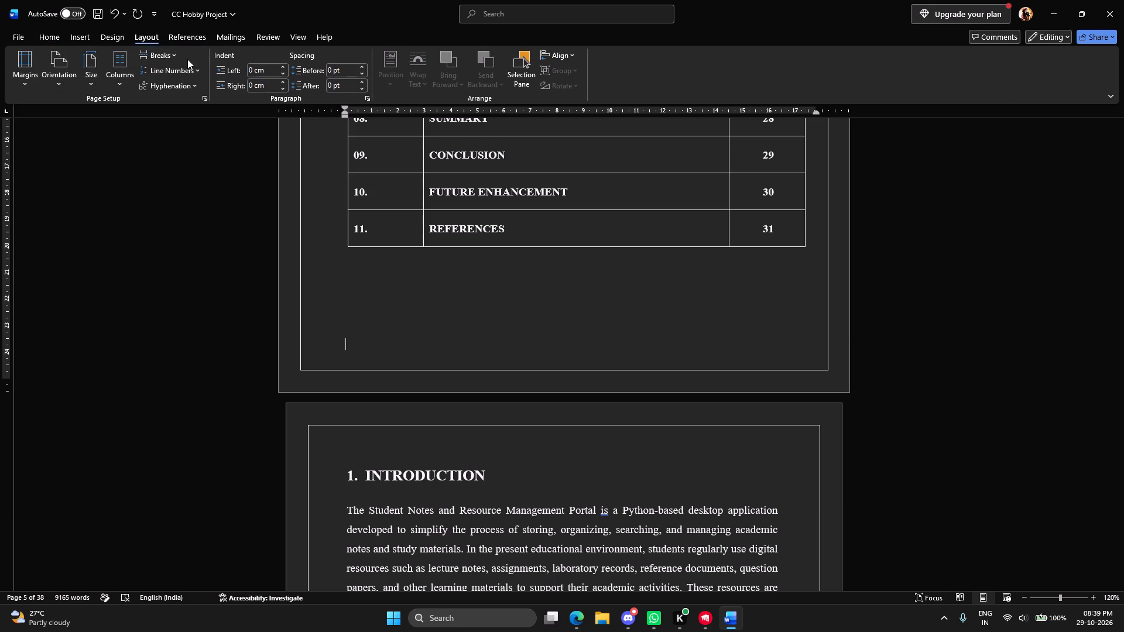
pyautogui.click(170, 55)
pyautogui.click(211, 225)
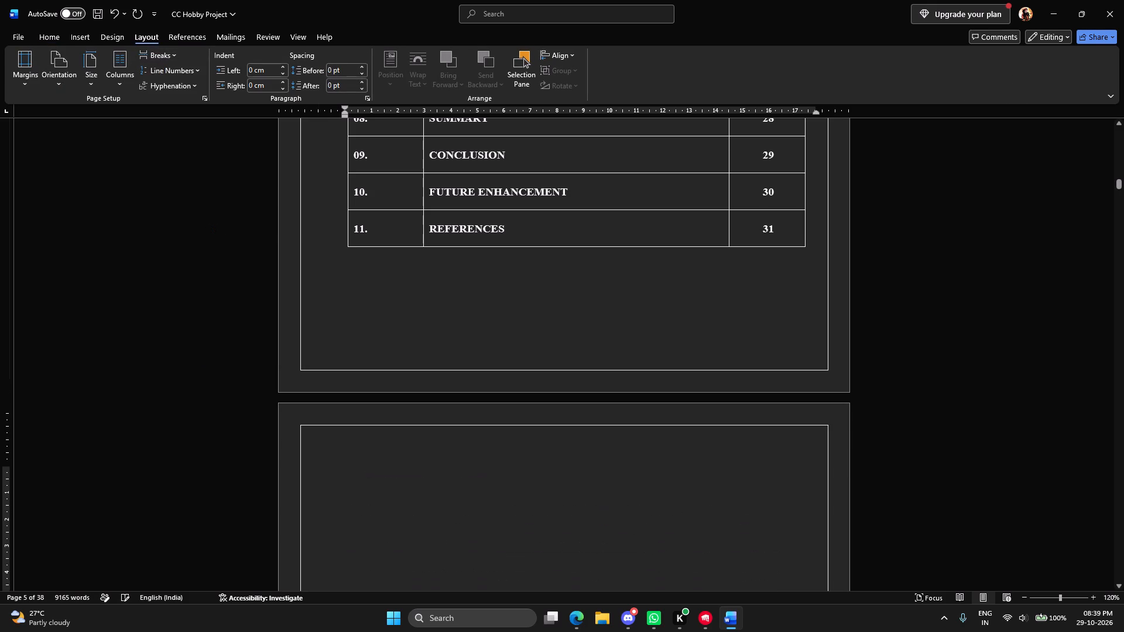
pyautogui.scroll(-20, 284, 280)
pyautogui.scroll(-6, 284, 280)
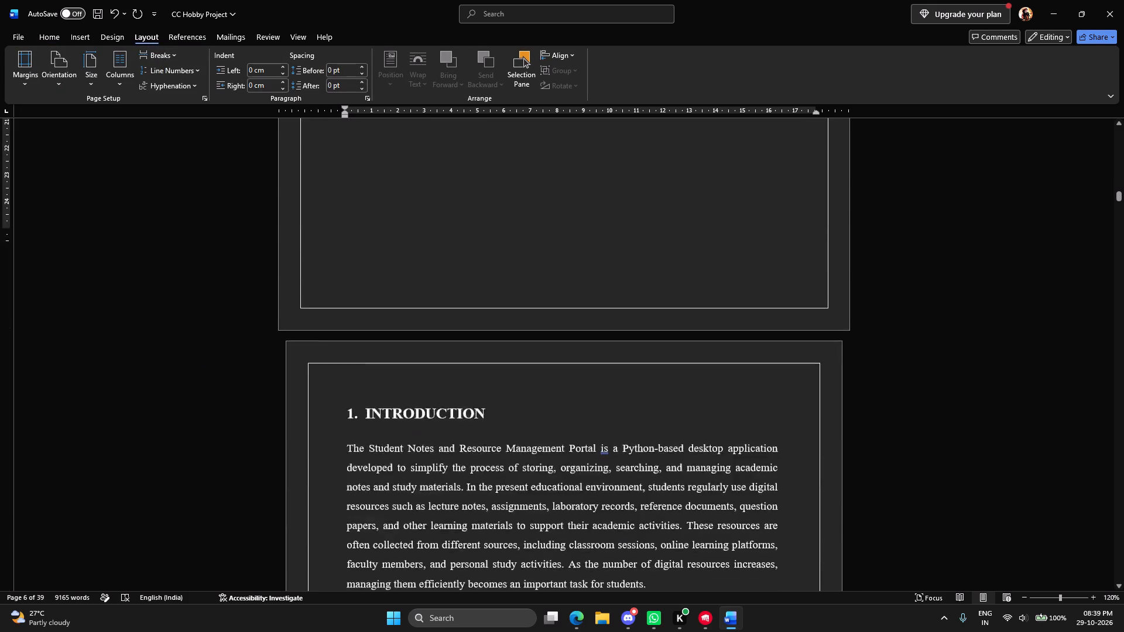
pyautogui.scroll(-11, 341, 314)
pyautogui.scroll(-7, 472, 382)
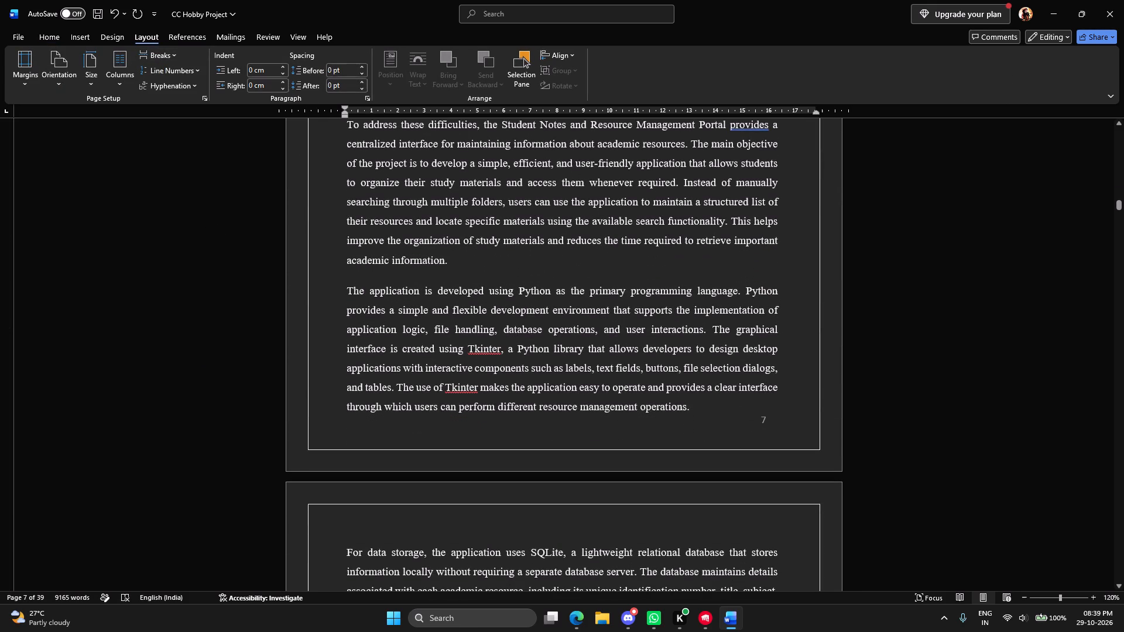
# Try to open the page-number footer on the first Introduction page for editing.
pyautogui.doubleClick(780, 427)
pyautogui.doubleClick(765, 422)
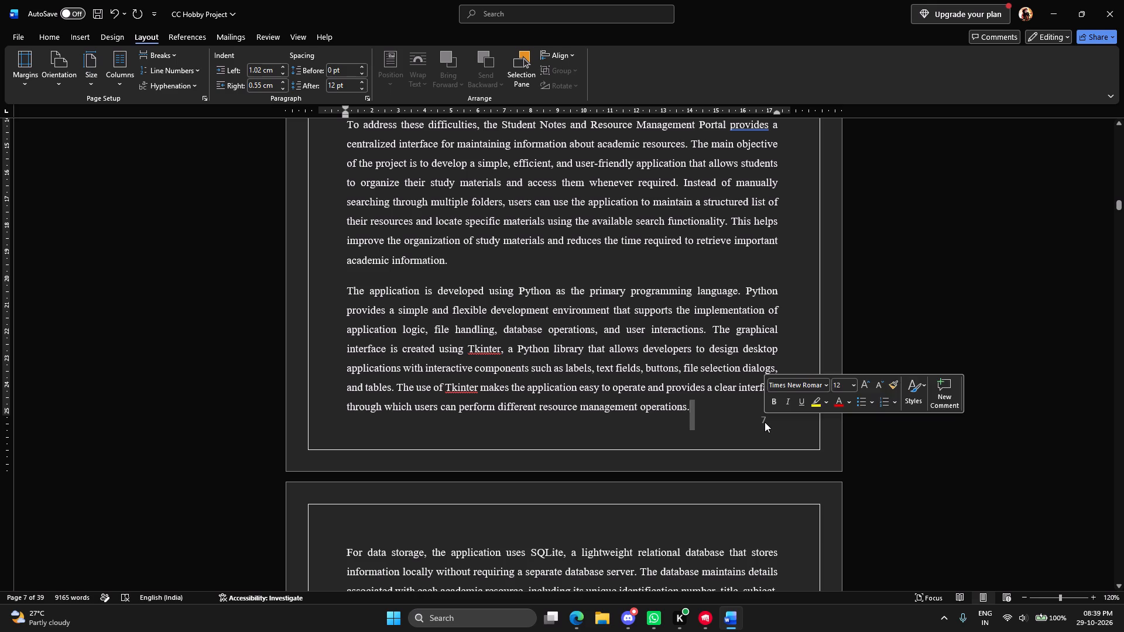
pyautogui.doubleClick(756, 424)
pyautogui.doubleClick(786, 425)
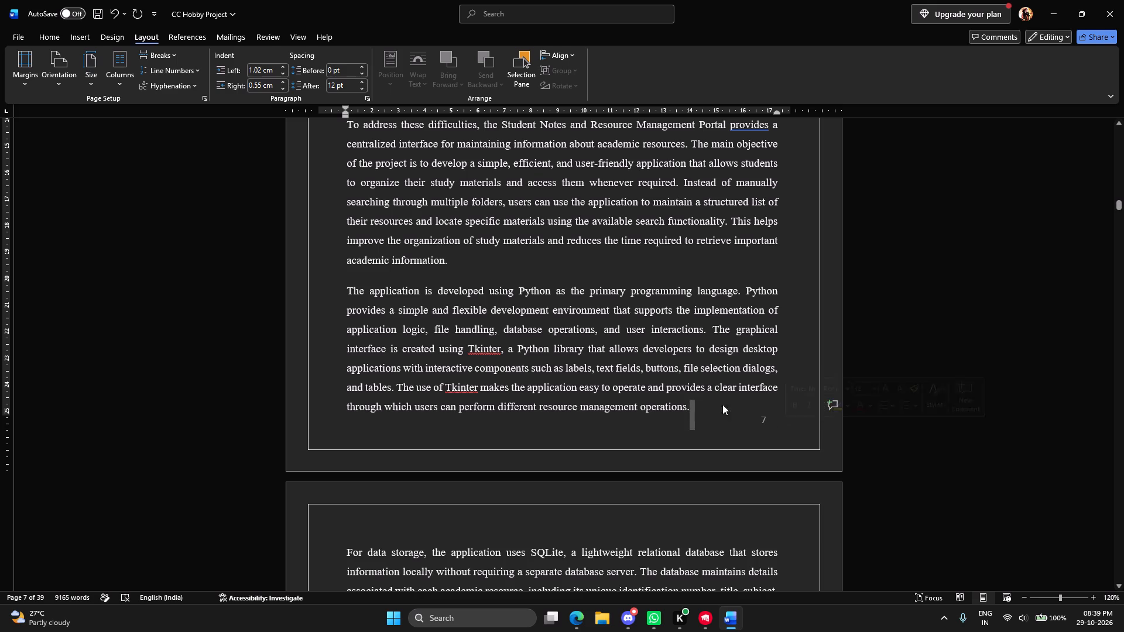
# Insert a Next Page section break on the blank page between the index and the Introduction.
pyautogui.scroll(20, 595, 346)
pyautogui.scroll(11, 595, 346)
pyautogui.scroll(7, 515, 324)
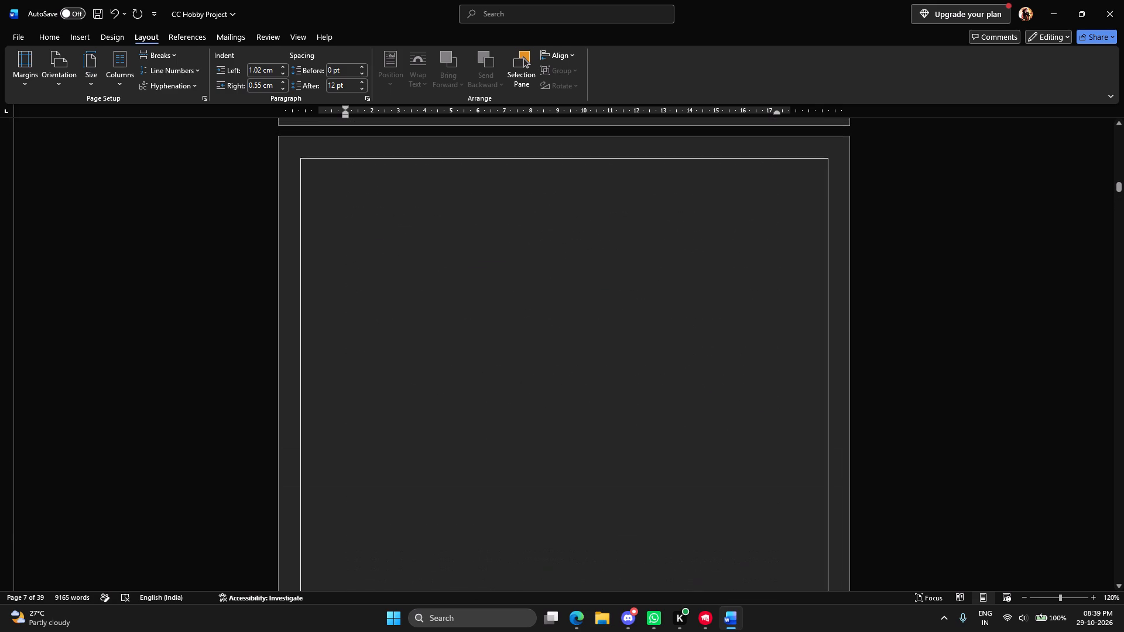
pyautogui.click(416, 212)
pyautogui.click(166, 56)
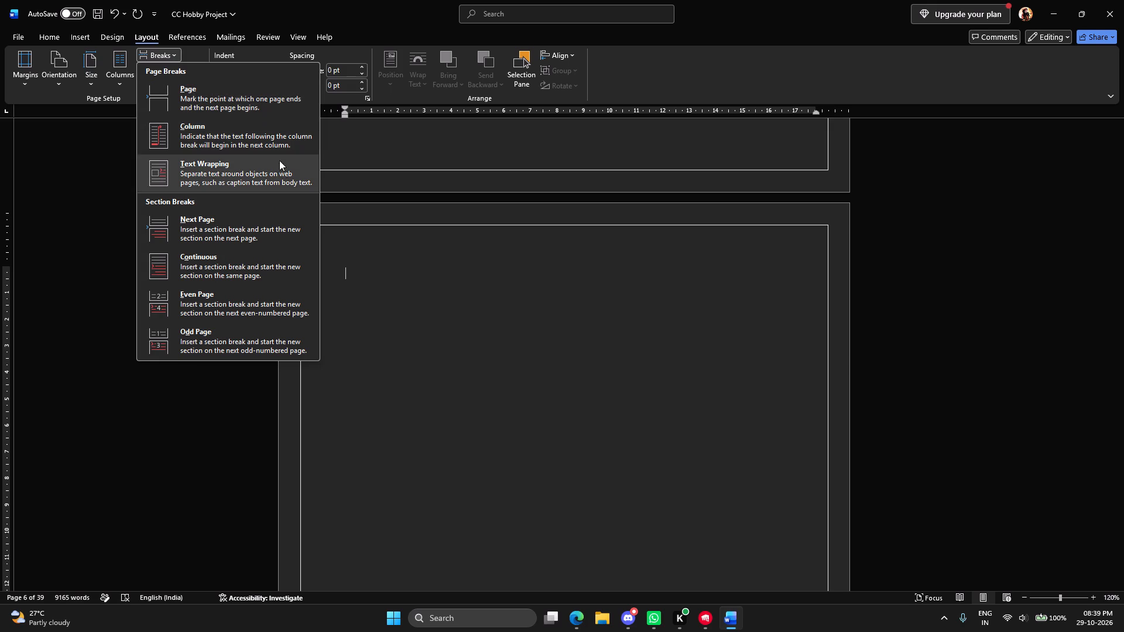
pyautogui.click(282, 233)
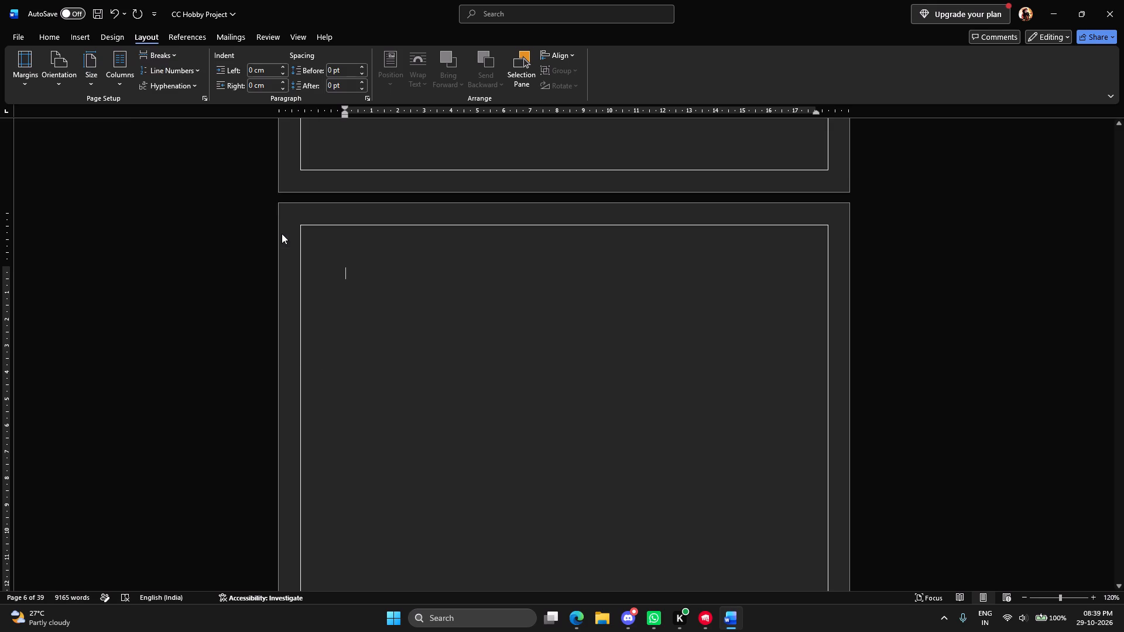
# Open the footer of the first Introduction page and examine the header and footer sections around the blank pages before it.
pyautogui.scroll(-20, 475, 318)
pyautogui.scroll(-13, 475, 318)
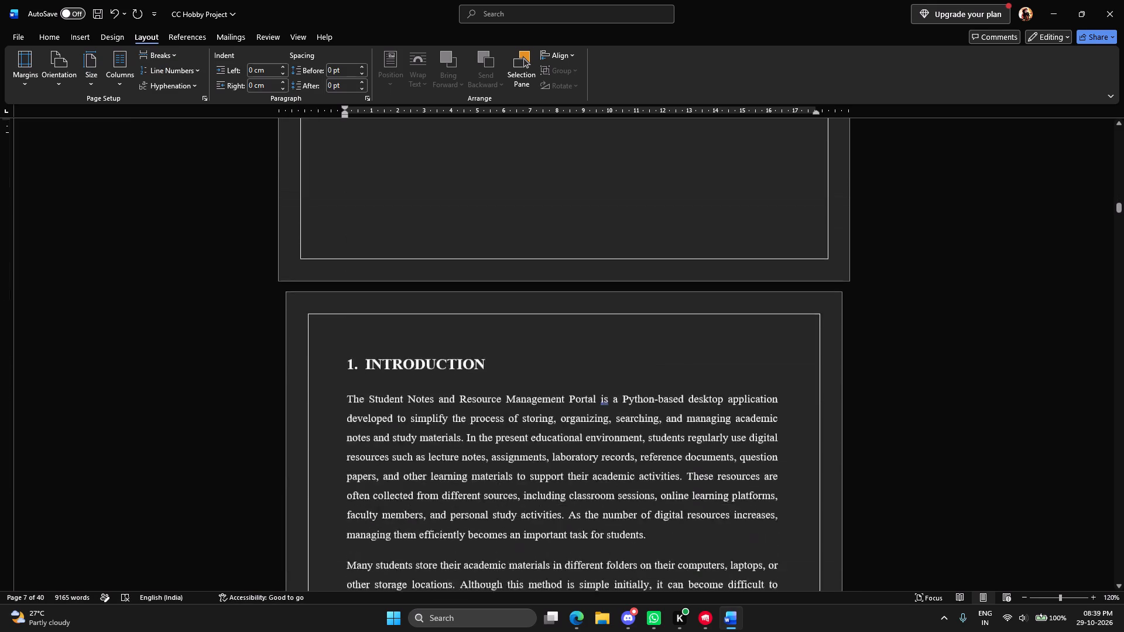
pyautogui.scroll(-15, 520, 361)
pyautogui.tripleClick(779, 385)
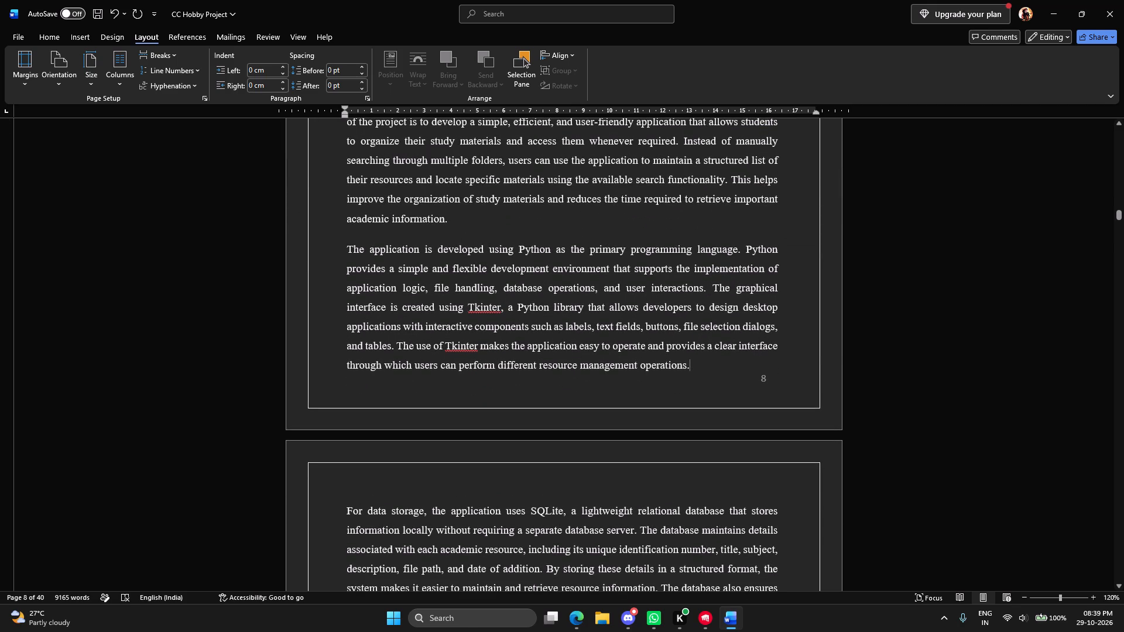
pyautogui.doubleClick(769, 385)
pyautogui.doubleClick(788, 408)
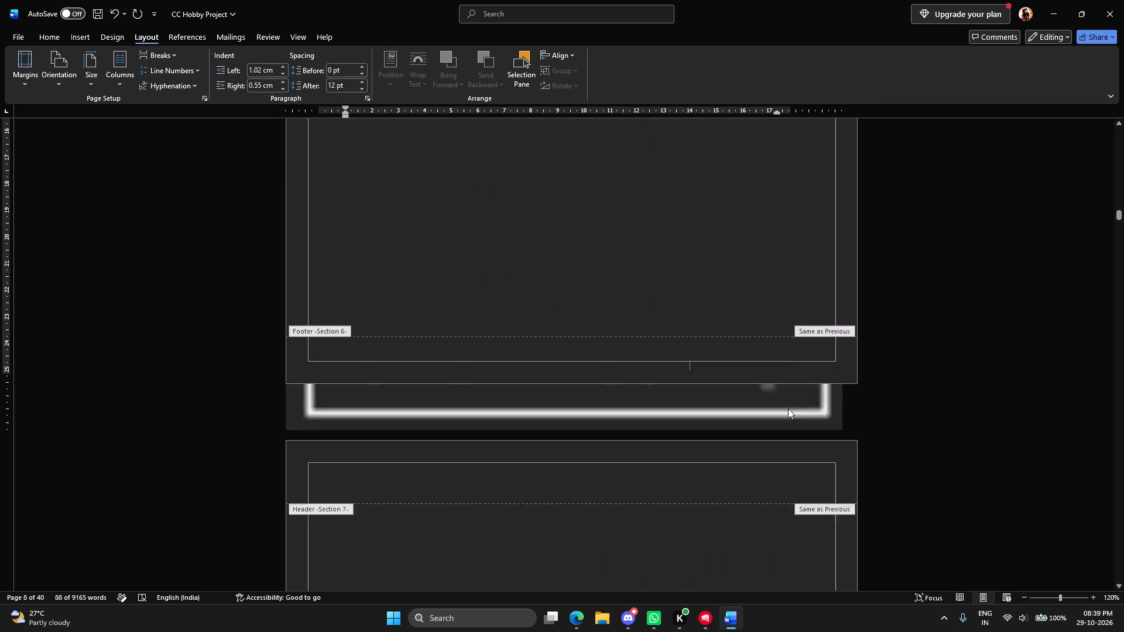
pyautogui.scroll(16, 694, 356)
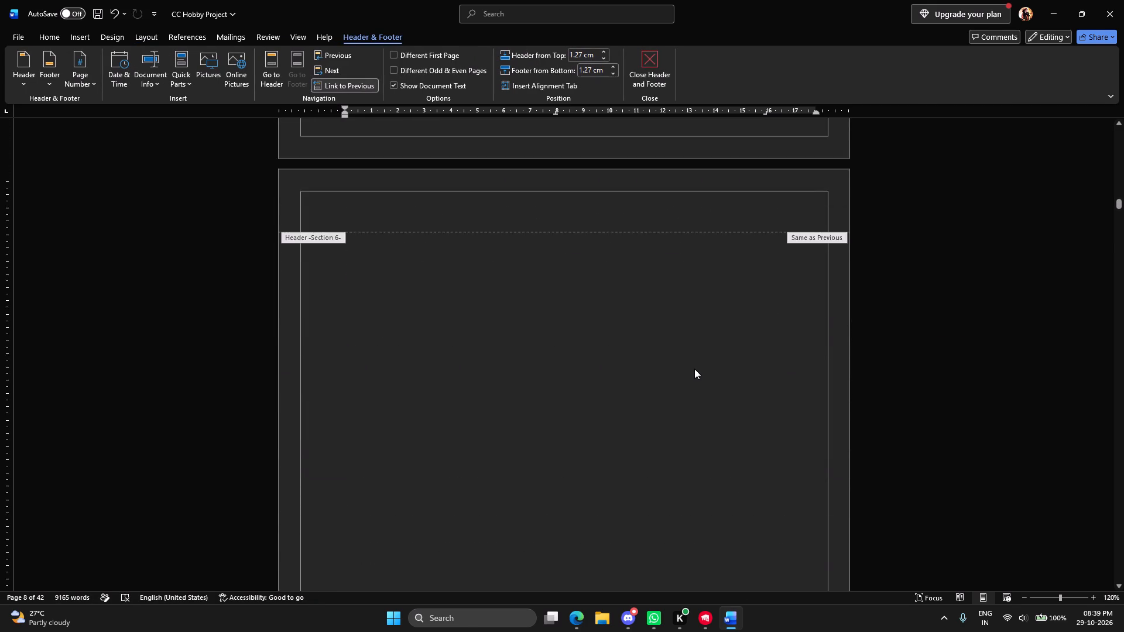
pyautogui.scroll(8, 694, 369)
pyautogui.scroll(-20, 695, 369)
pyautogui.scroll(-8, 695, 369)
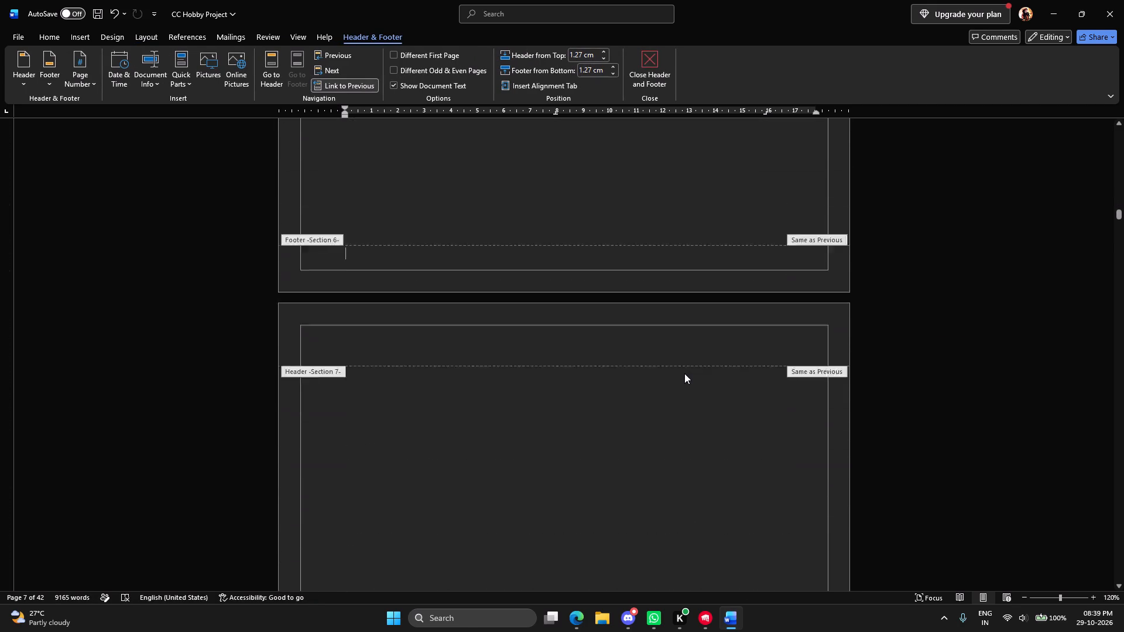
pyautogui.scroll(-20, 684, 373)
pyautogui.scroll(-20, 684, 373)
pyautogui.scroll(-3, 684, 373)
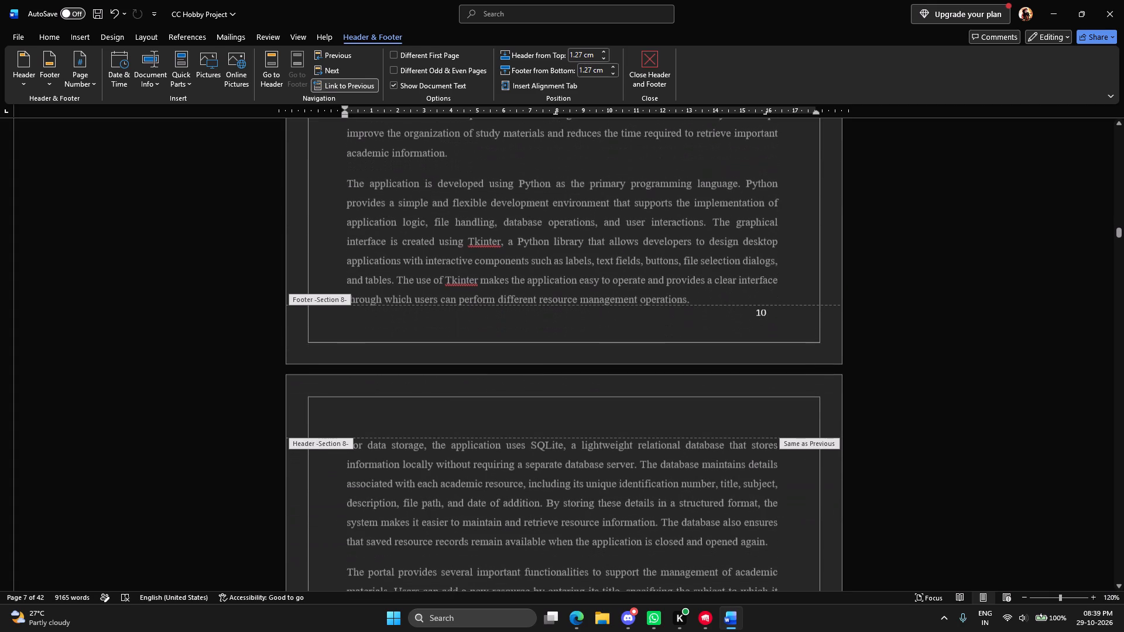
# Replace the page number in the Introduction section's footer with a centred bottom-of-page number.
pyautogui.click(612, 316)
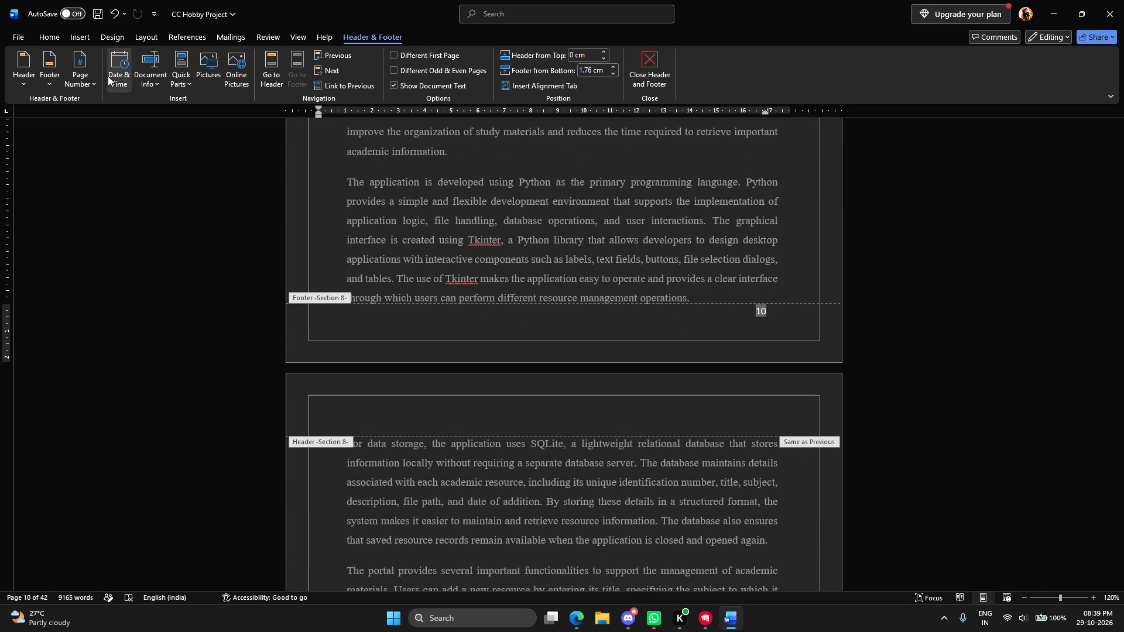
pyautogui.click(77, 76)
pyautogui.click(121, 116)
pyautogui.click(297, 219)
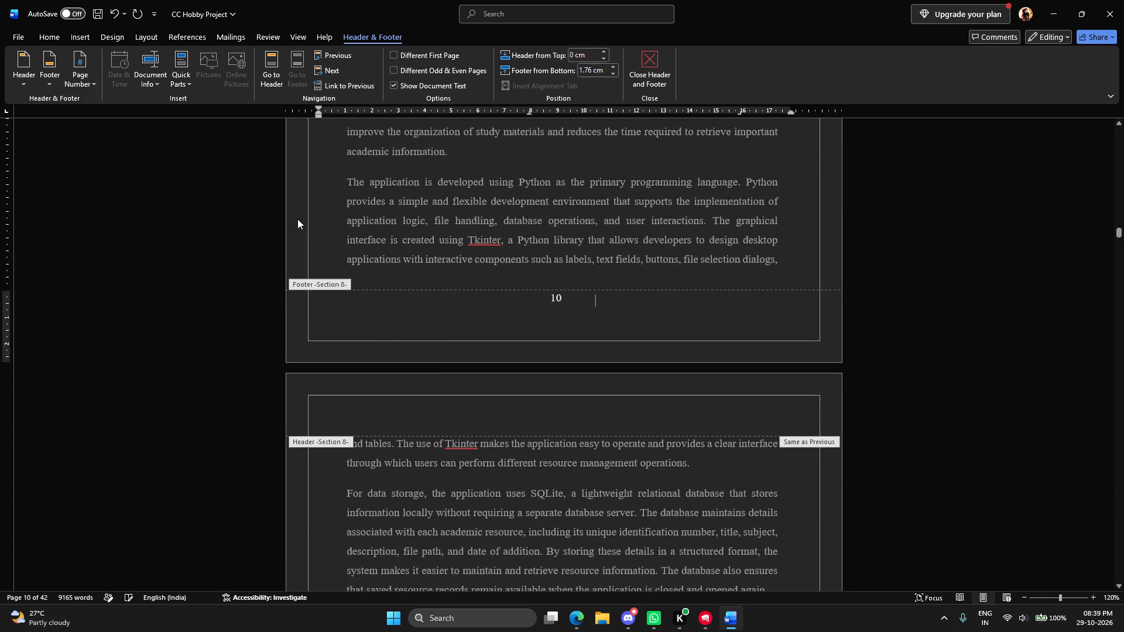
# Check the footers of the front-matter sections for page numbers back to the certificate page, and close header and footer editing.
pyautogui.scroll(20, 297, 219)
pyautogui.scroll(10, 297, 219)
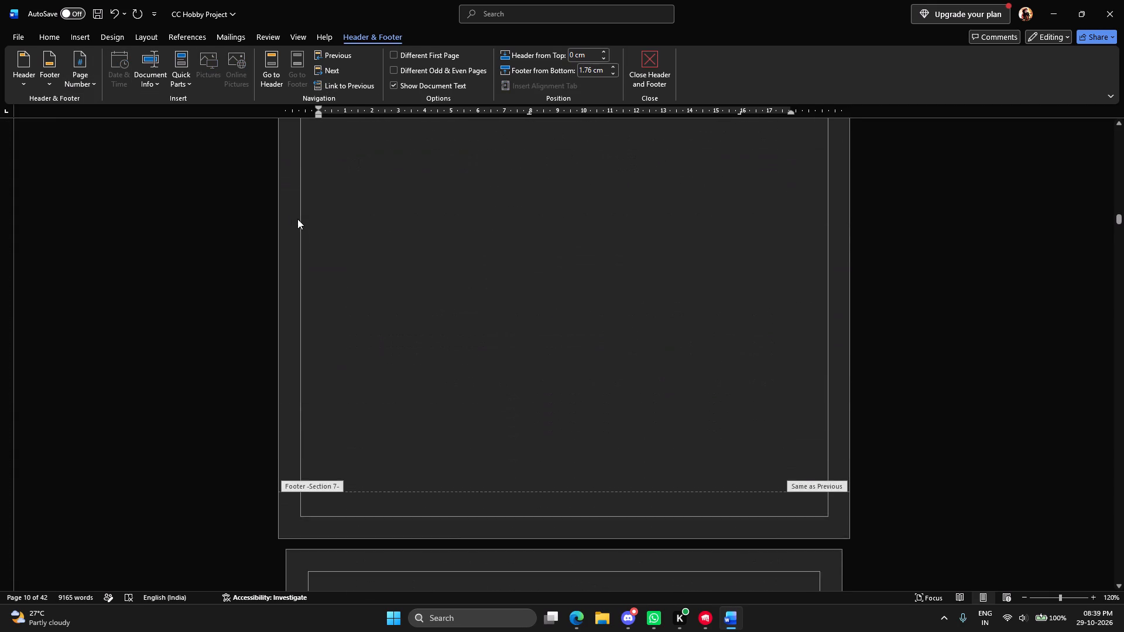
pyautogui.scroll(20, 297, 219)
pyautogui.scroll(20, 297, 219)
pyautogui.scroll(5, 297, 219)
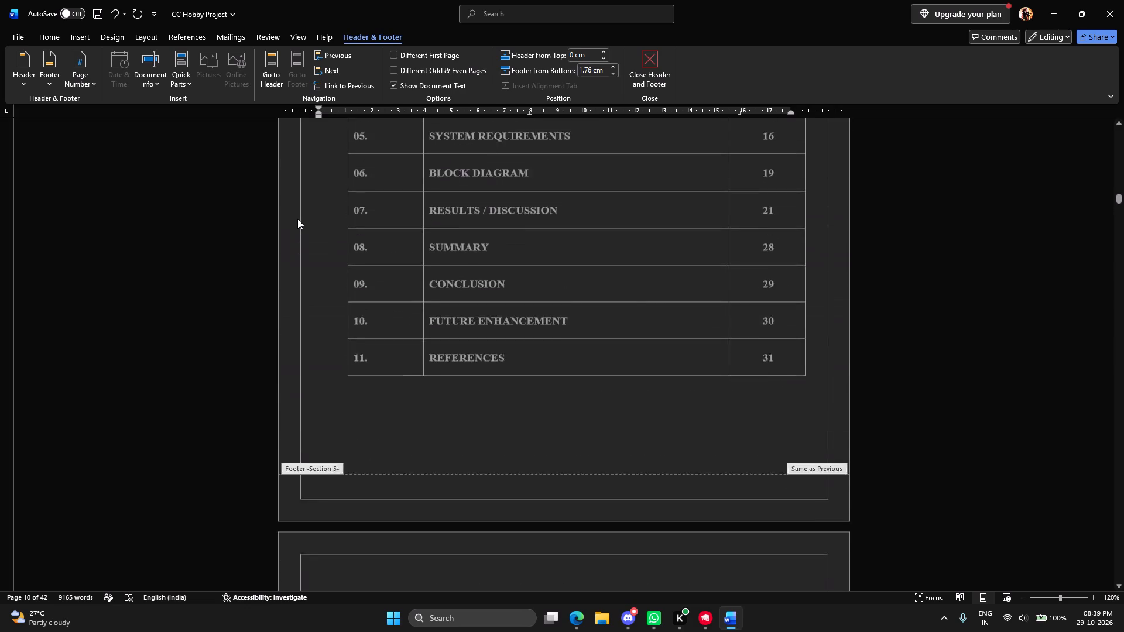
pyautogui.scroll(20, 297, 219)
pyautogui.scroll(19, 297, 219)
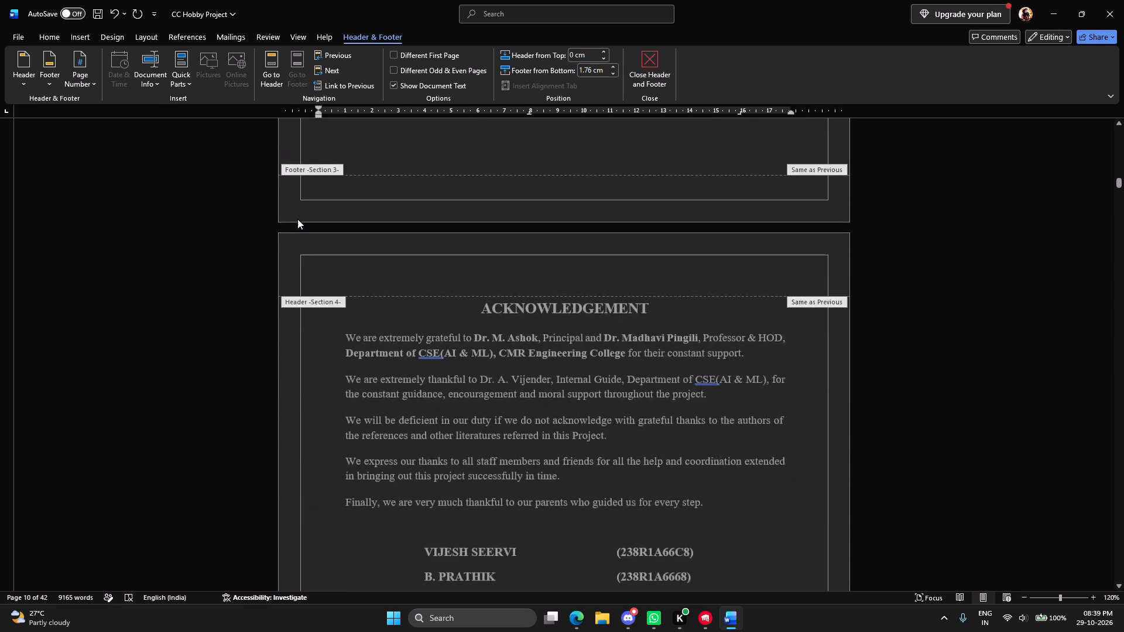
pyautogui.scroll(20, 297, 219)
pyautogui.scroll(20, 297, 219)
pyautogui.scroll(3, 297, 219)
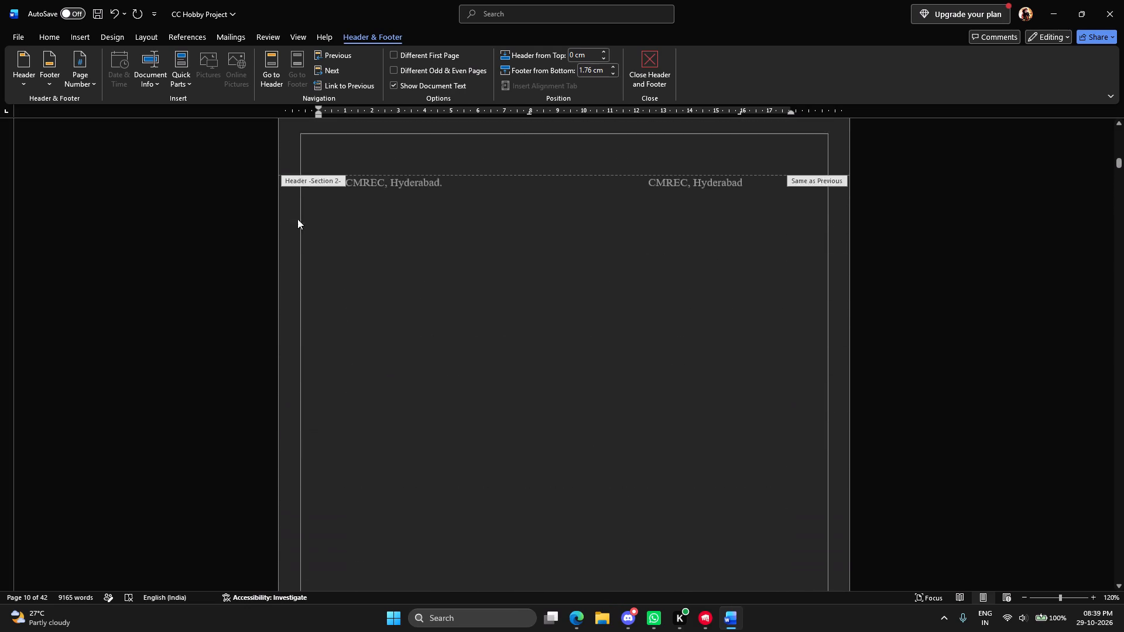
pyautogui.scroll(3, 297, 219)
pyautogui.scroll(20, 297, 219)
pyautogui.scroll(5, 297, 219)
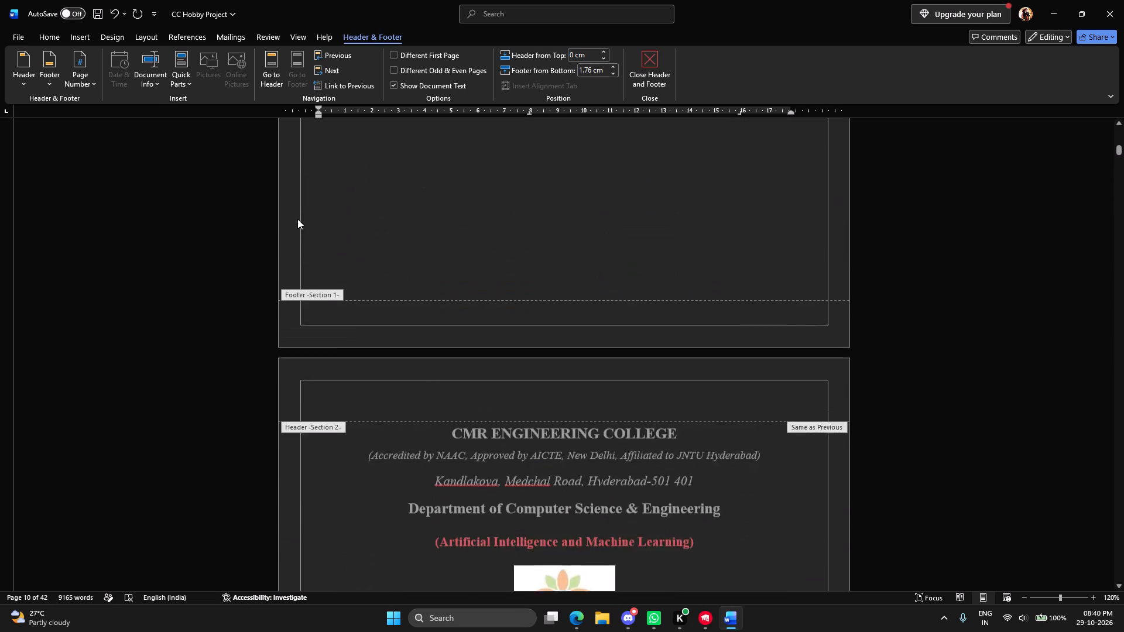
pyautogui.scroll(4, 297, 219)
pyautogui.click(653, 71)
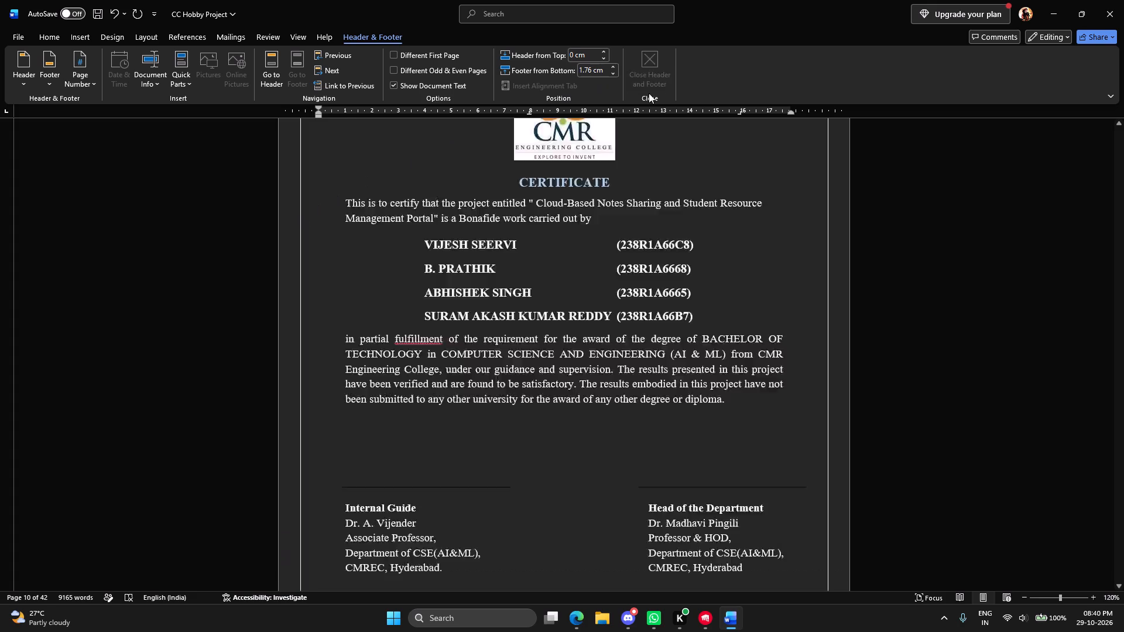
# Undo the centred footer page number and the section breaks inserted after the index table, and save the report.
pyautogui.hotkey('ctrl', 'z')
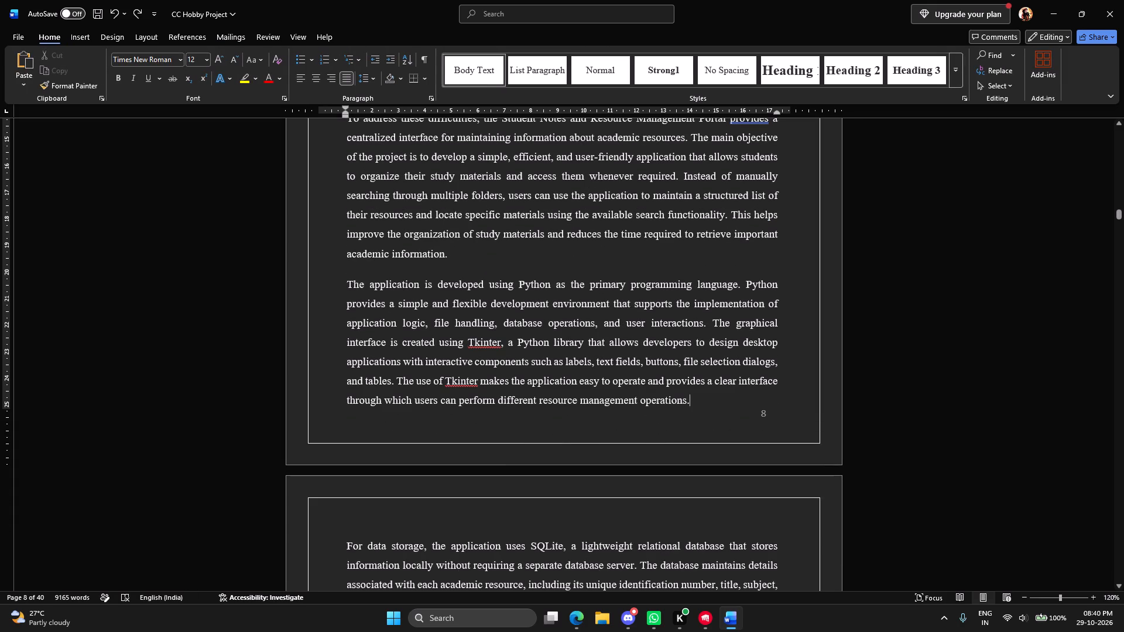
pyautogui.scroll(20, 584, 181)
pyautogui.scroll(15, 584, 181)
pyautogui.hotkey('ctrl', 'z')
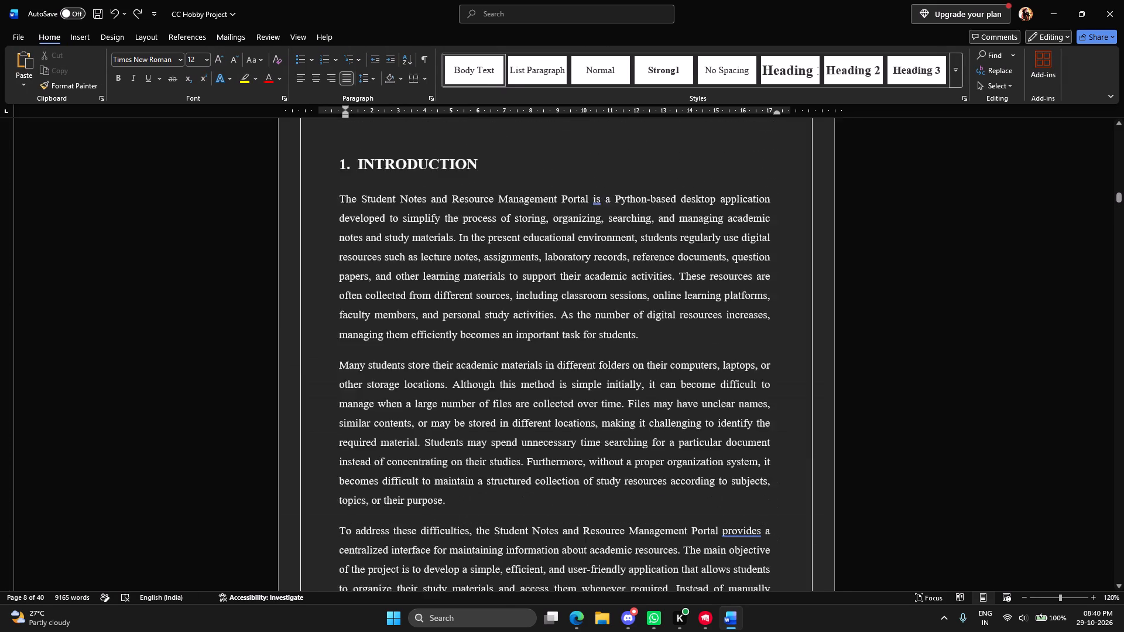
pyautogui.hotkey('ctrl', 'z')
pyautogui.keyDown('ctrl'); pyautogui.scroll(6, 587, 201); pyautogui.keyUp('ctrl')
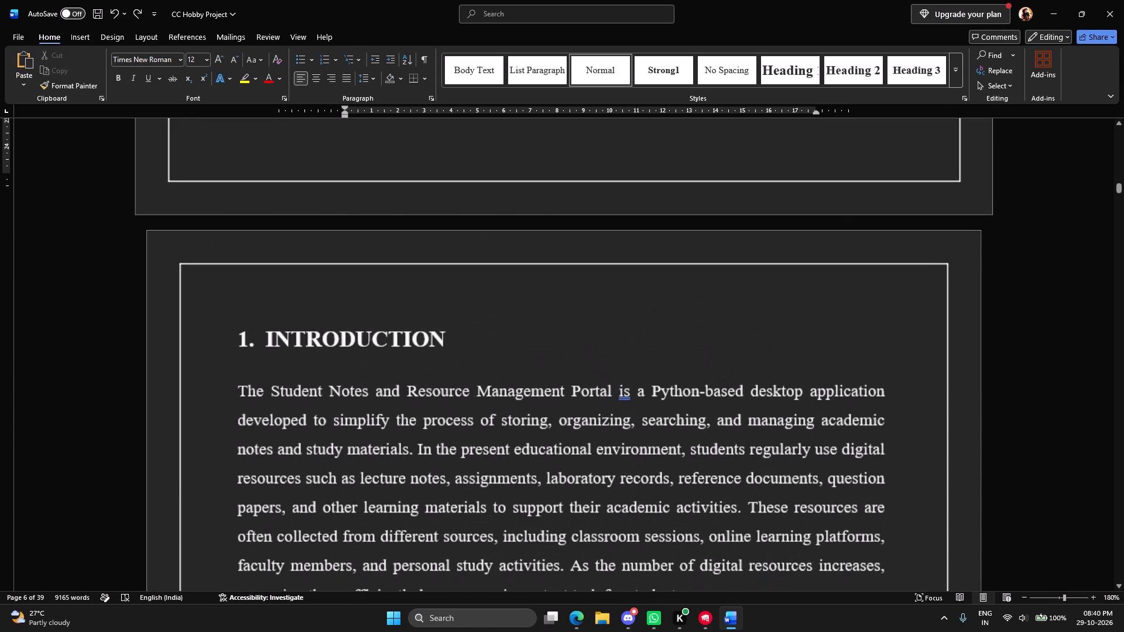
pyautogui.keyDown('ctrl'); pyautogui.scroll(-6, 588, 221); pyautogui.keyUp('ctrl')
pyautogui.scroll(13, 588, 224)
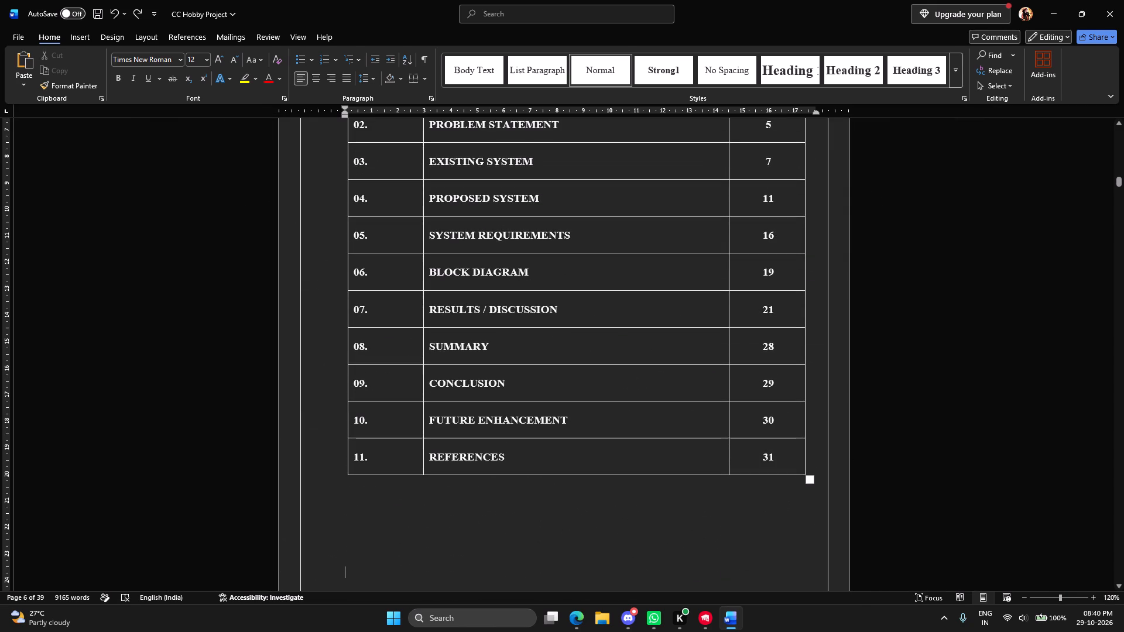
pyautogui.hotkey('ctrl', 's')
pyautogui.scroll(7, 588, 224)
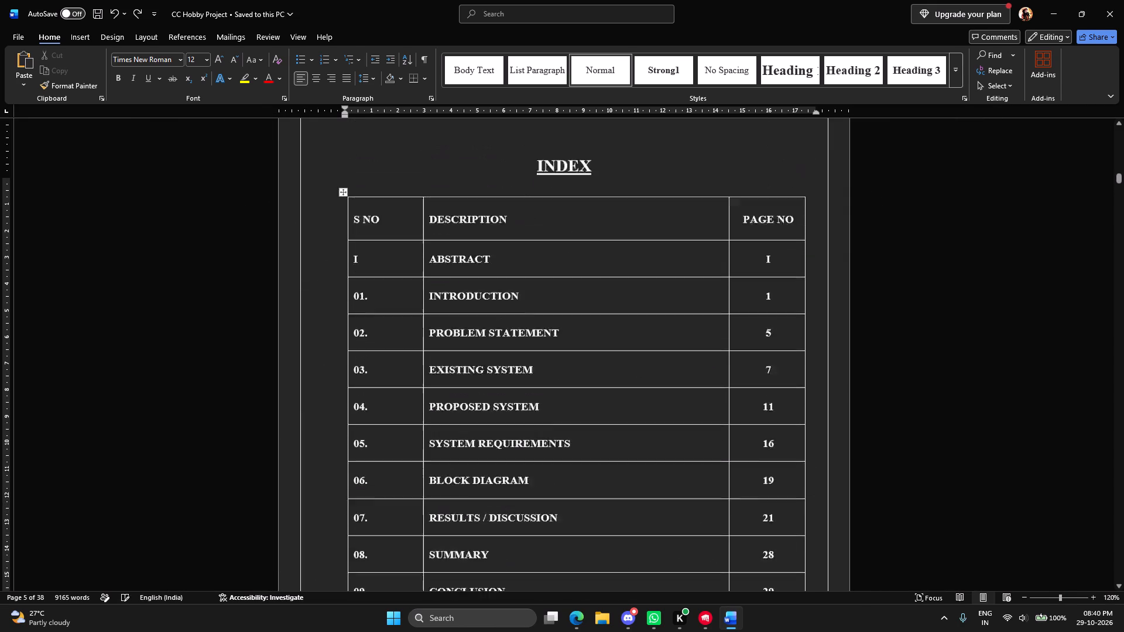
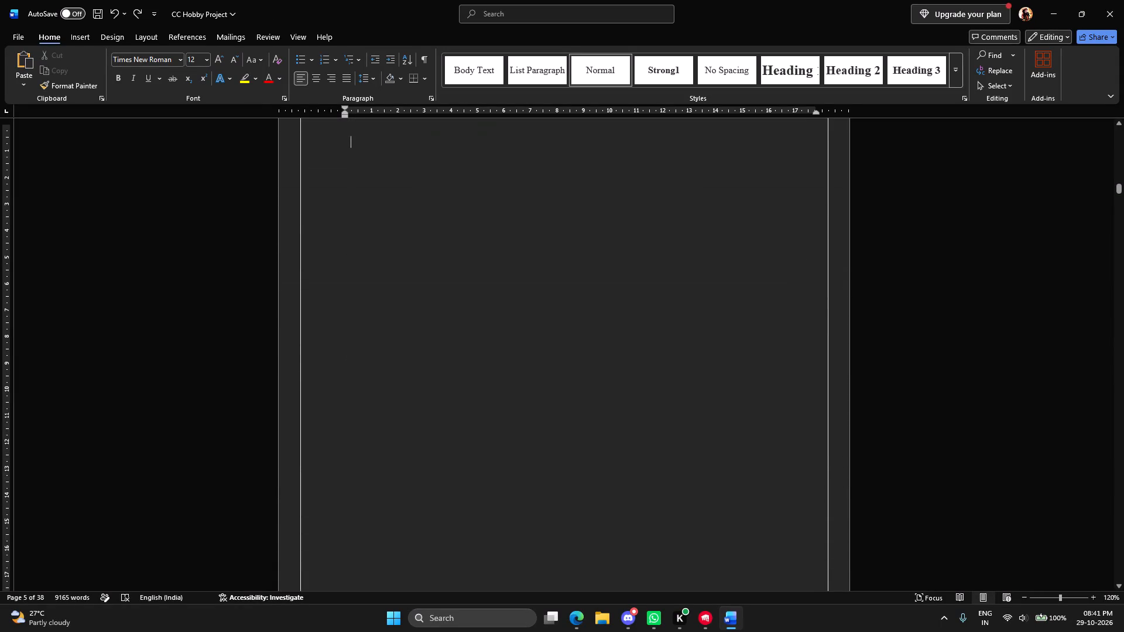
# Undo the remaining breaks between the index table and the Introduction heading, and check the surrounding pages.
pyautogui.hotkey('ctrl', 'z')
pyautogui.scroll(-16, 648, 420)
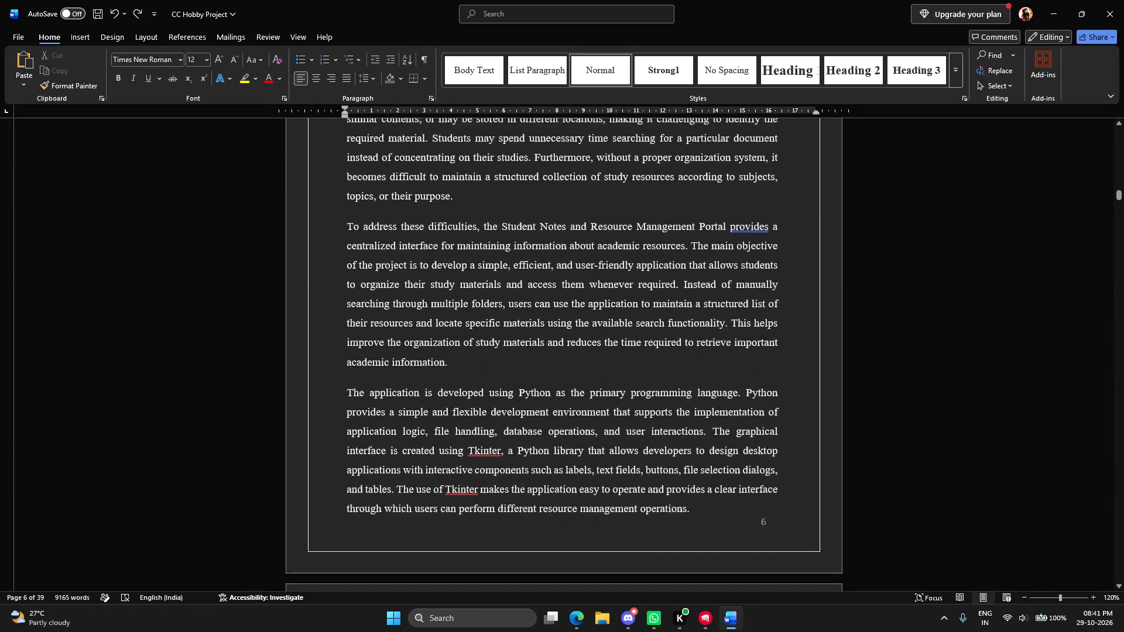
pyautogui.hotkey('ctrl', 'z')
pyautogui.keyDown('ctrl'); pyautogui.scroll(5, 648, 418); pyautogui.keyUp('ctrl')
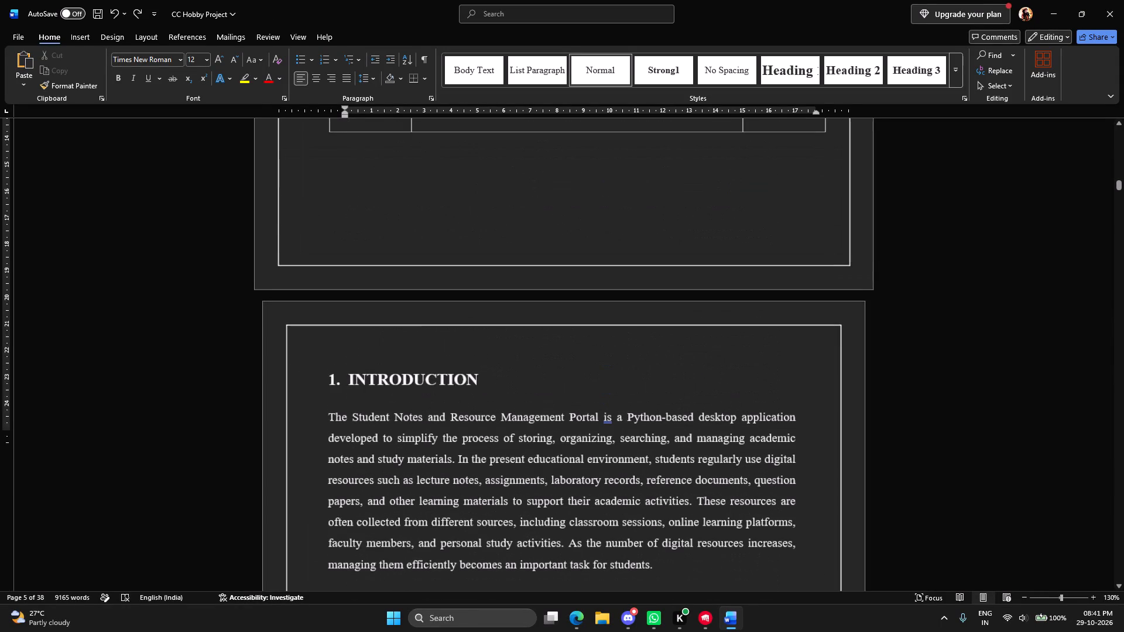
pyautogui.keyDown('ctrl'); pyautogui.scroll(2, 648, 418); pyautogui.keyUp('ctrl')
pyautogui.keyDown('ctrl'); pyautogui.scroll(-2, 648, 418); pyautogui.keyUp('ctrl')
pyautogui.scroll(4, 799, 424)
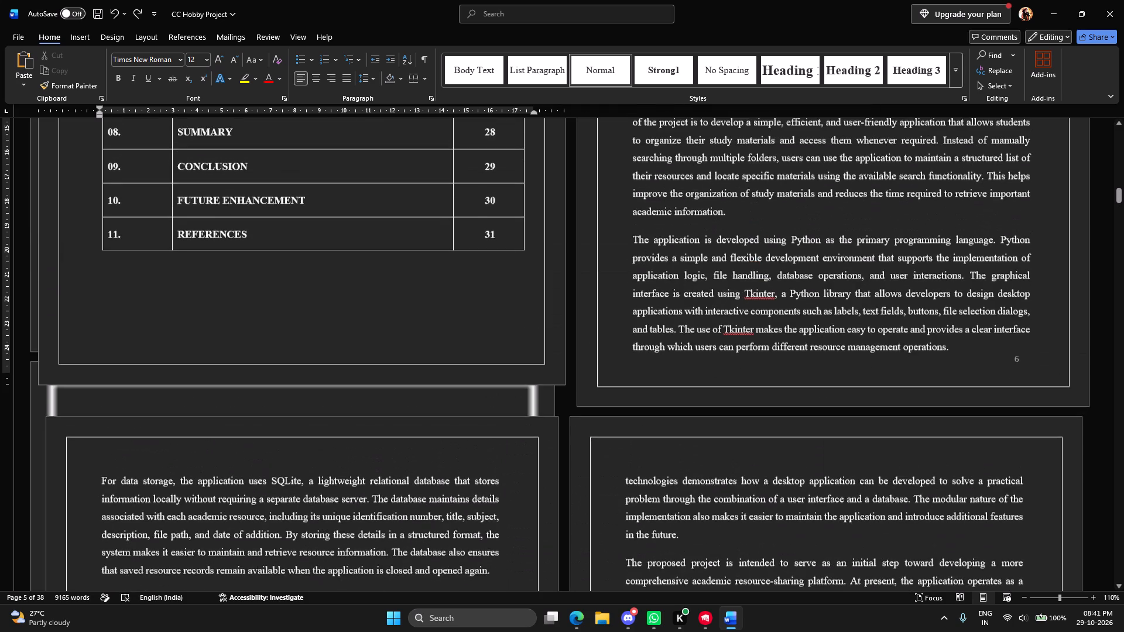
pyautogui.keyDown('ctrl'); pyautogui.scroll(1, 803, 424); pyautogui.keyUp('ctrl')
pyautogui.scroll(13, 798, 425)
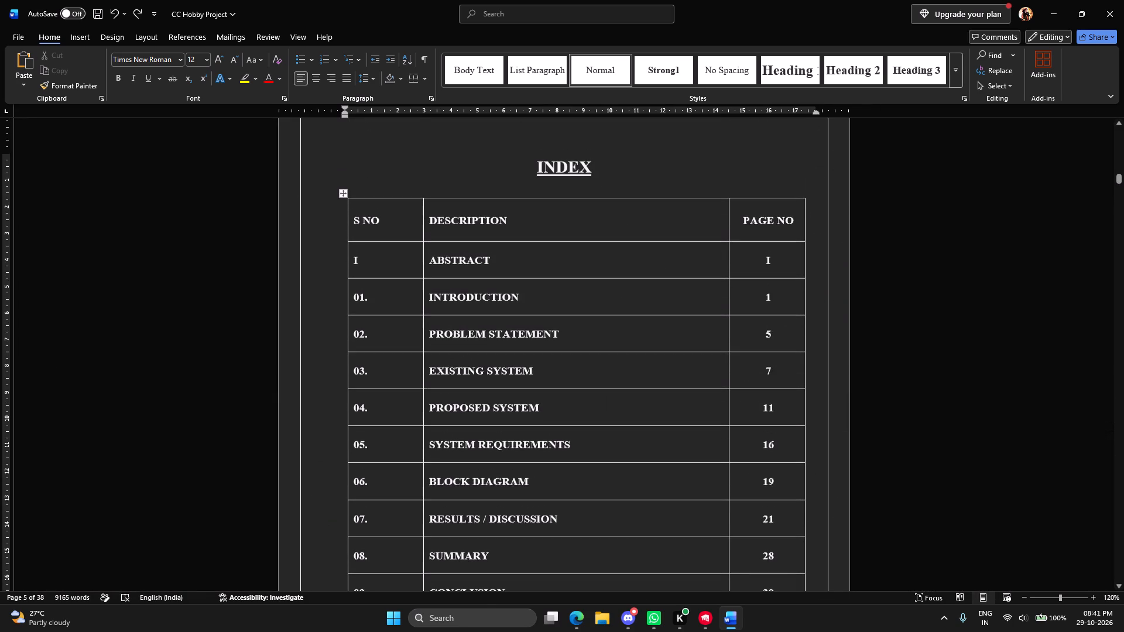
# Redo the last undone change after the index table, and check the transition from the index to the Introduction.
pyautogui.hotkey('ctrl', 'y')
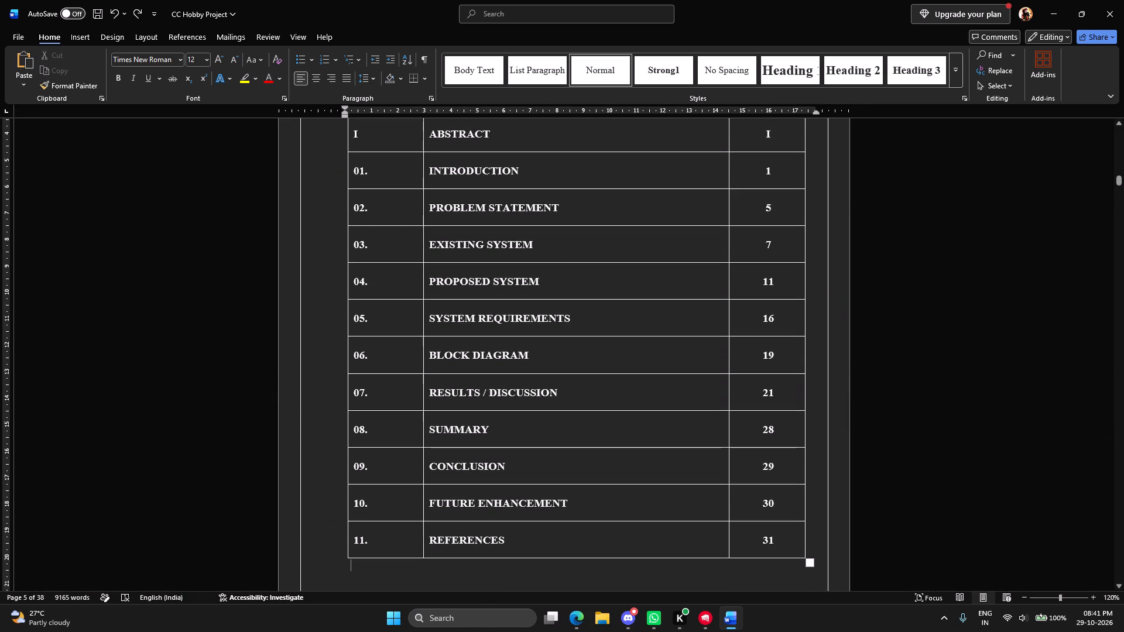
pyautogui.scroll(-10, 789, 425)
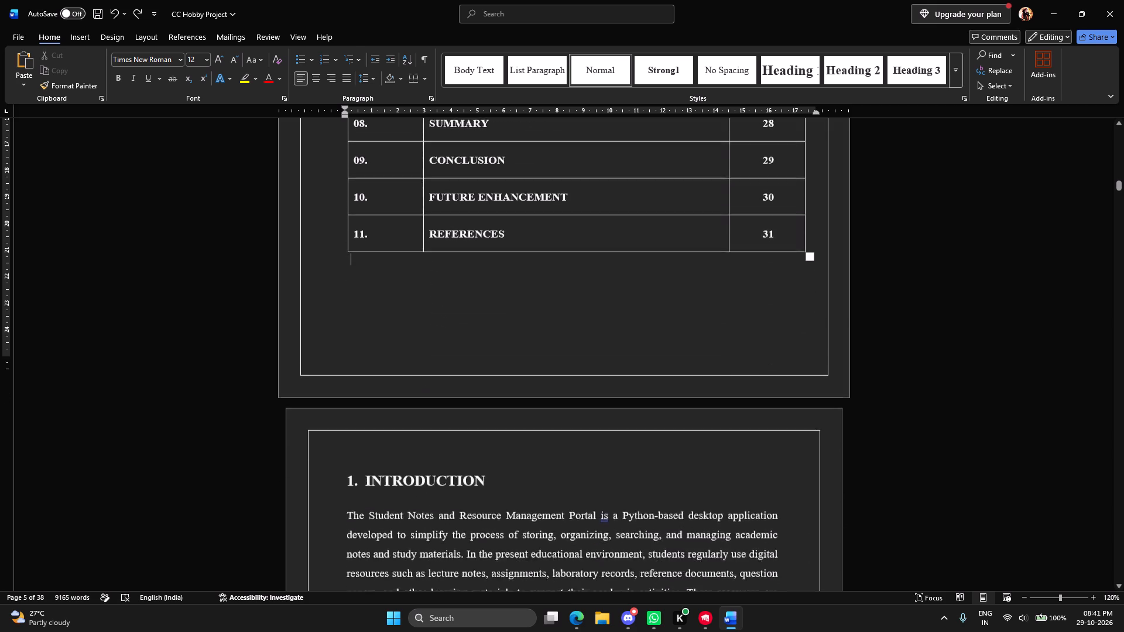
pyautogui.scroll(-13, 768, 425)
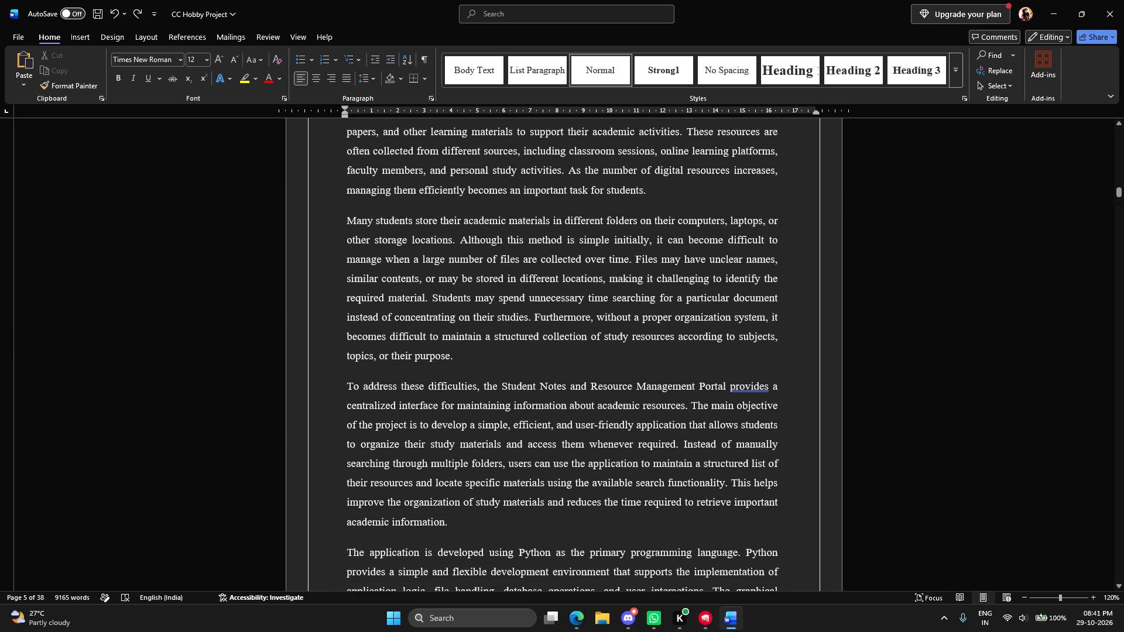
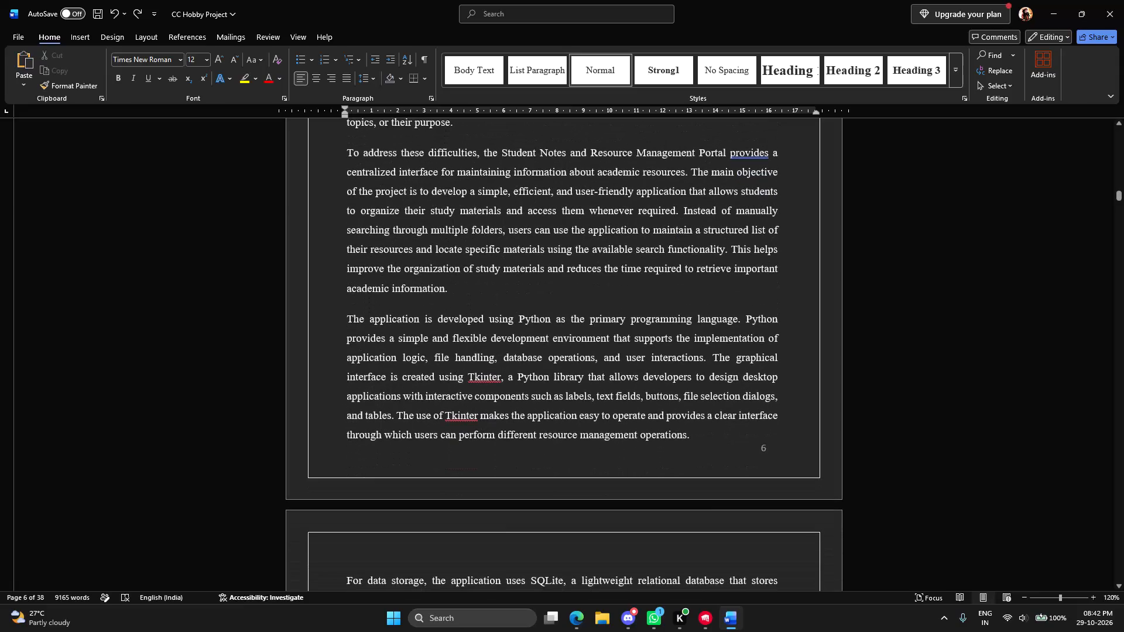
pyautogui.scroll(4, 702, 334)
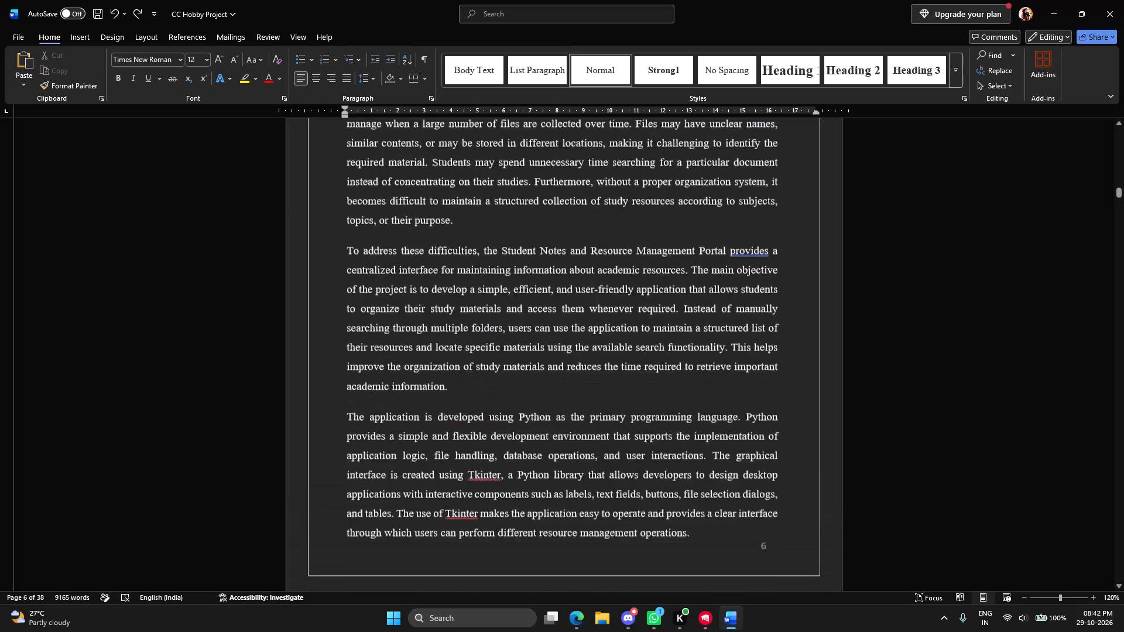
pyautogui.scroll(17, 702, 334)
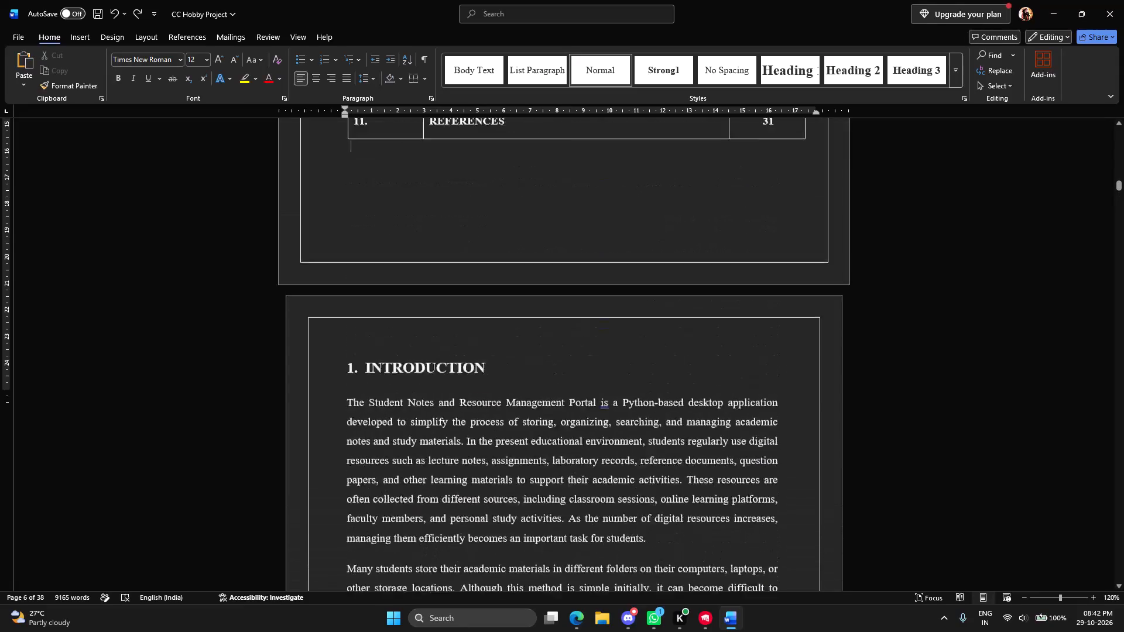
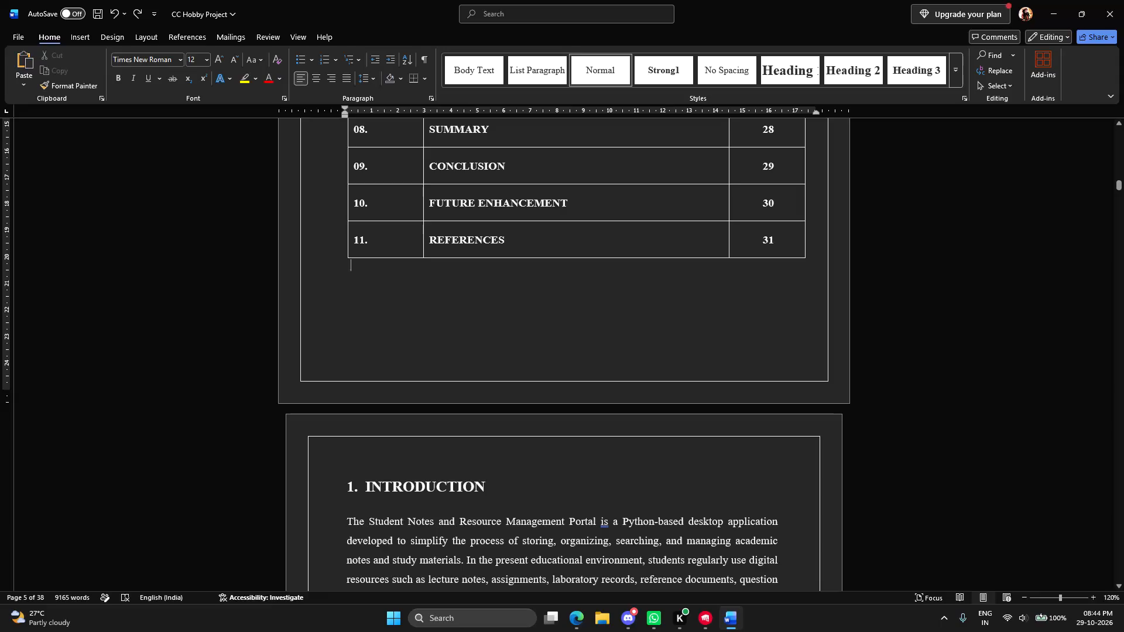
# Save the CC Hobby Project report with its current changes and close the document.
pyautogui.scroll(6, 722, 441)
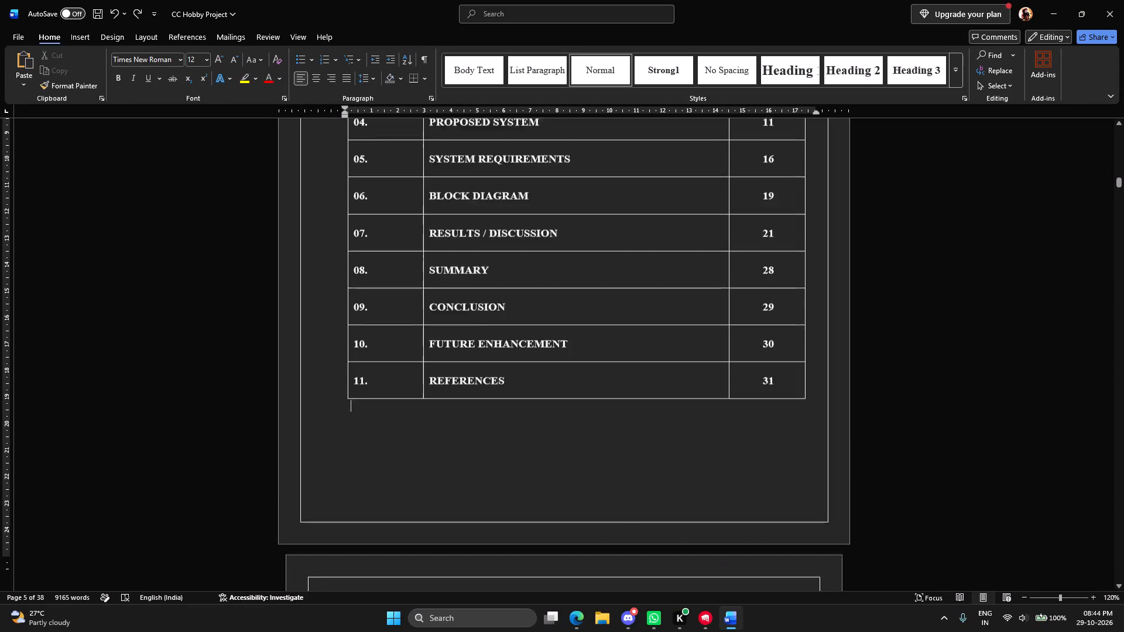
pyautogui.hotkey('ctrl', 's')
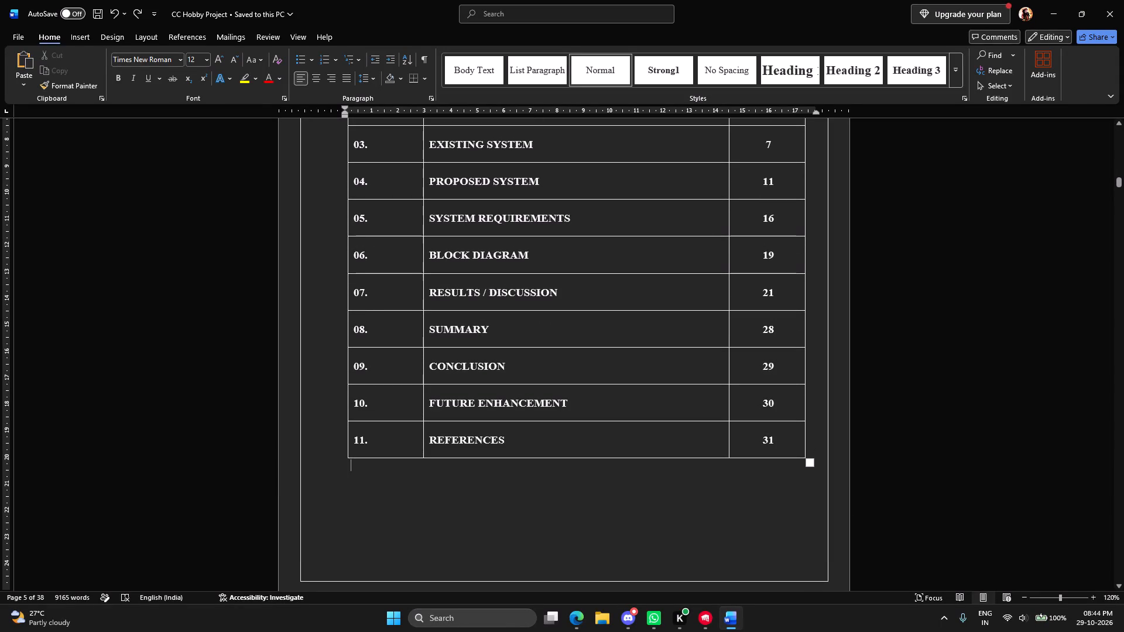
pyautogui.click(1123, 0)
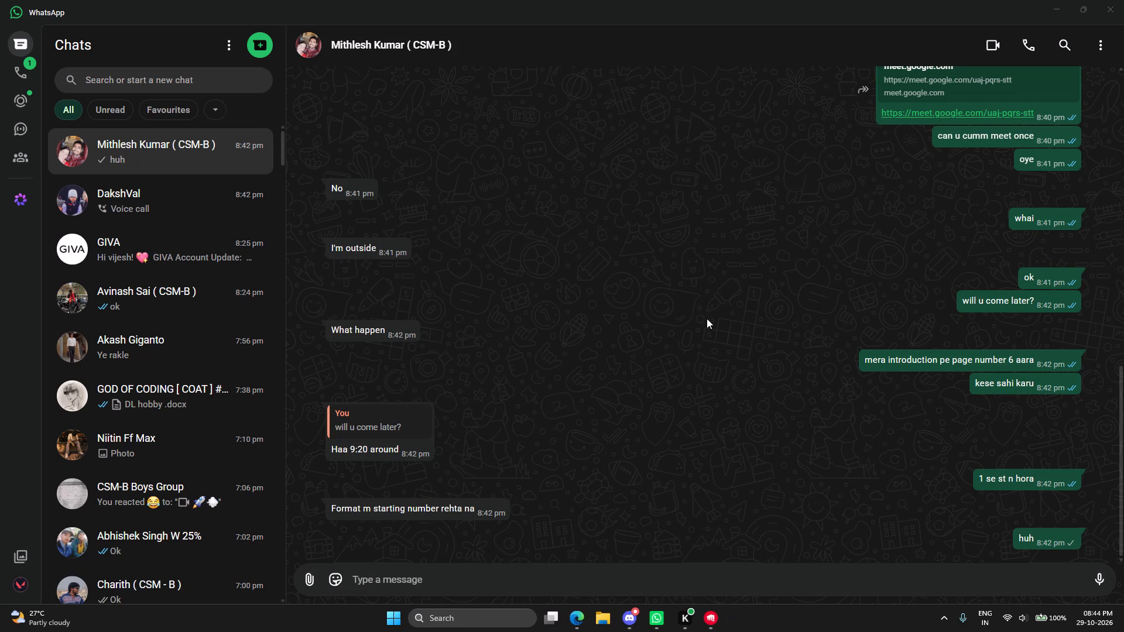
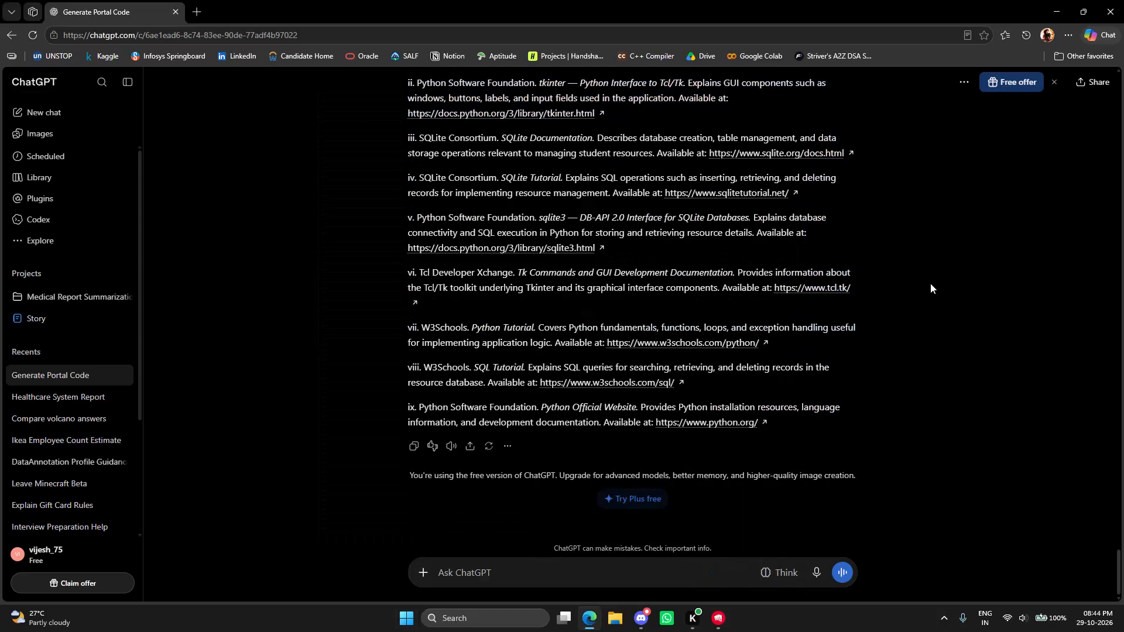
# Open the Desktop folder in File Explorer and show its files as large icons.
pyautogui.press('super+d')
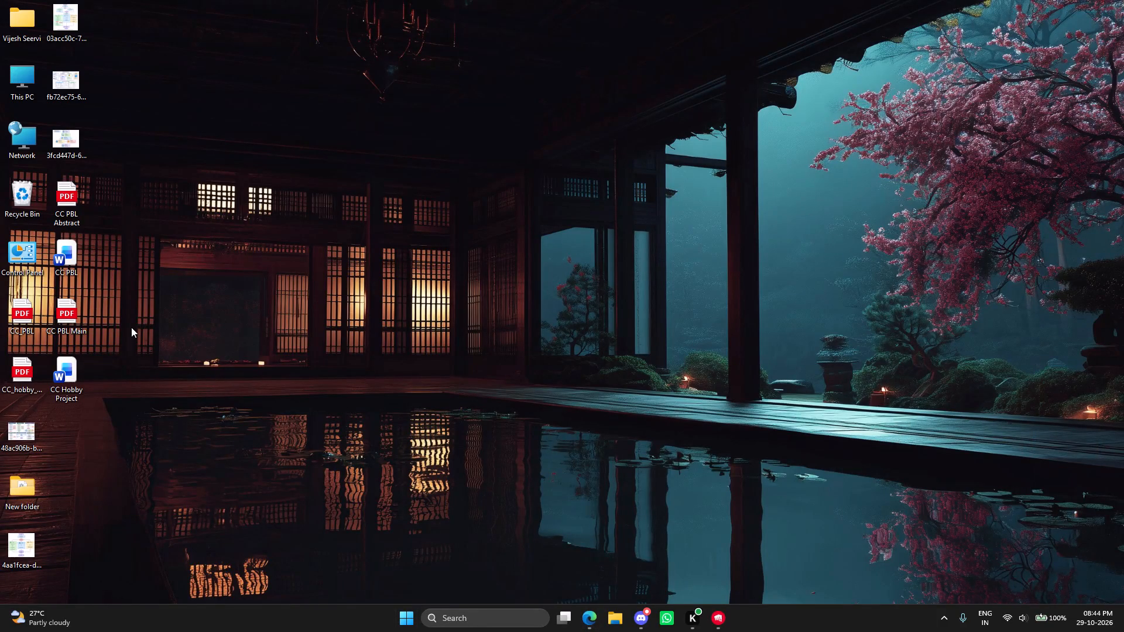
pyautogui.click(609, 615)
pyautogui.click(57, 145)
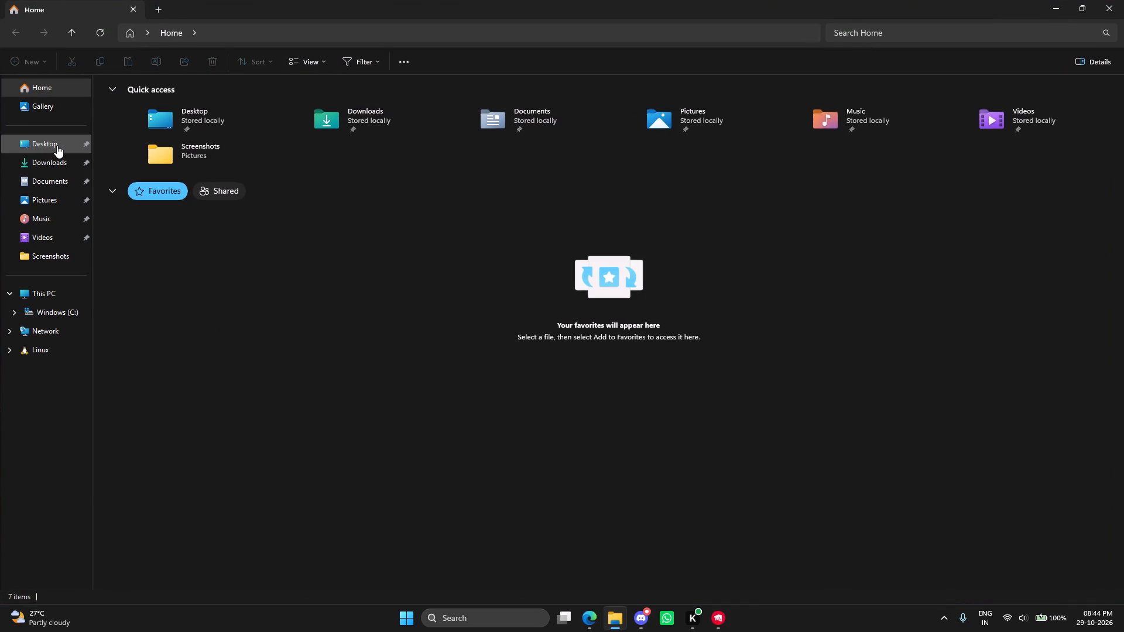
pyautogui.click(1116, 588)
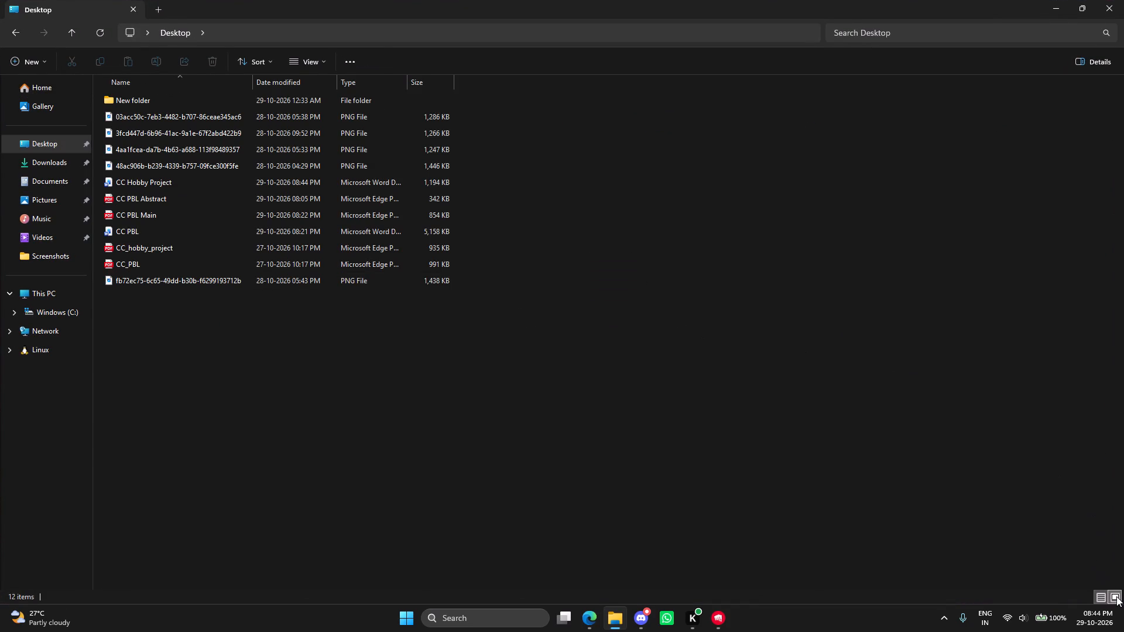
pyautogui.click(1116, 596)
# Permanently delete all five PNG images from the Desktop folder.
pyautogui.moveTo(183, 193); pyautogui.dragTo(361, 116)
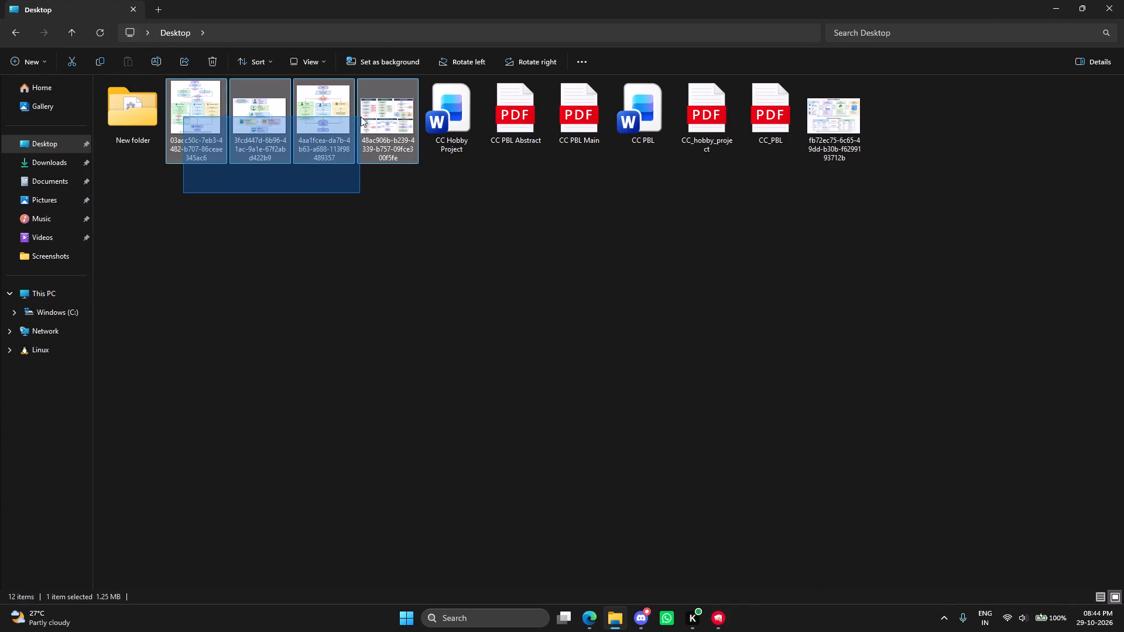
pyautogui.moveTo(361, 116); pyautogui.dragTo(371, 115)
pyautogui.hotkey('shift', 'Delete')
pyautogui.press('Return')
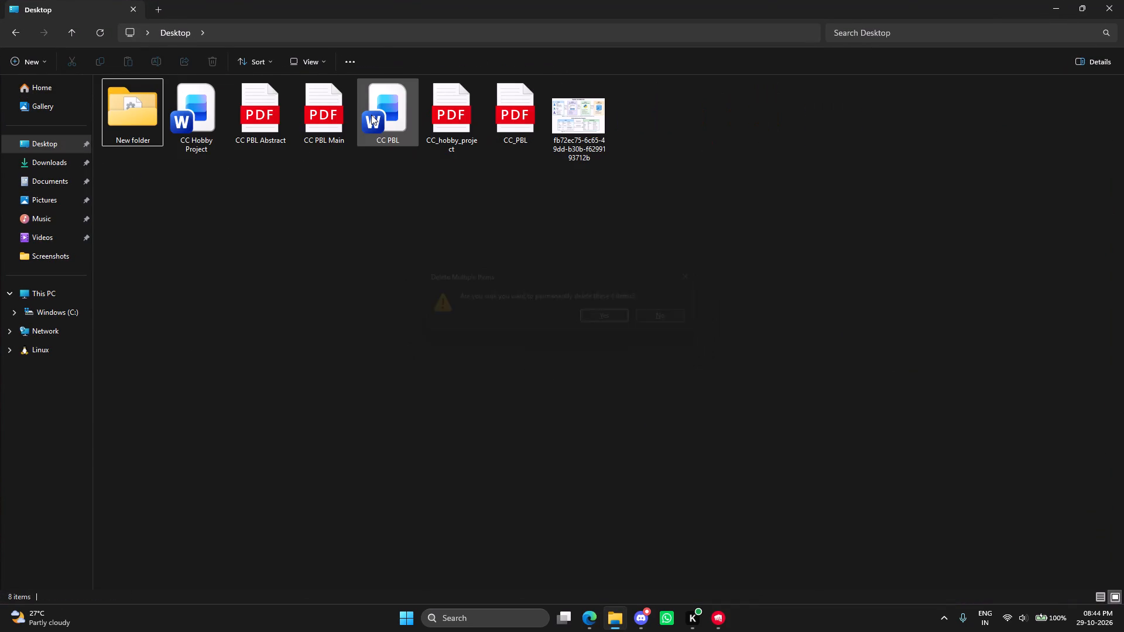
pyautogui.click(618, 136)
pyautogui.click(599, 138)
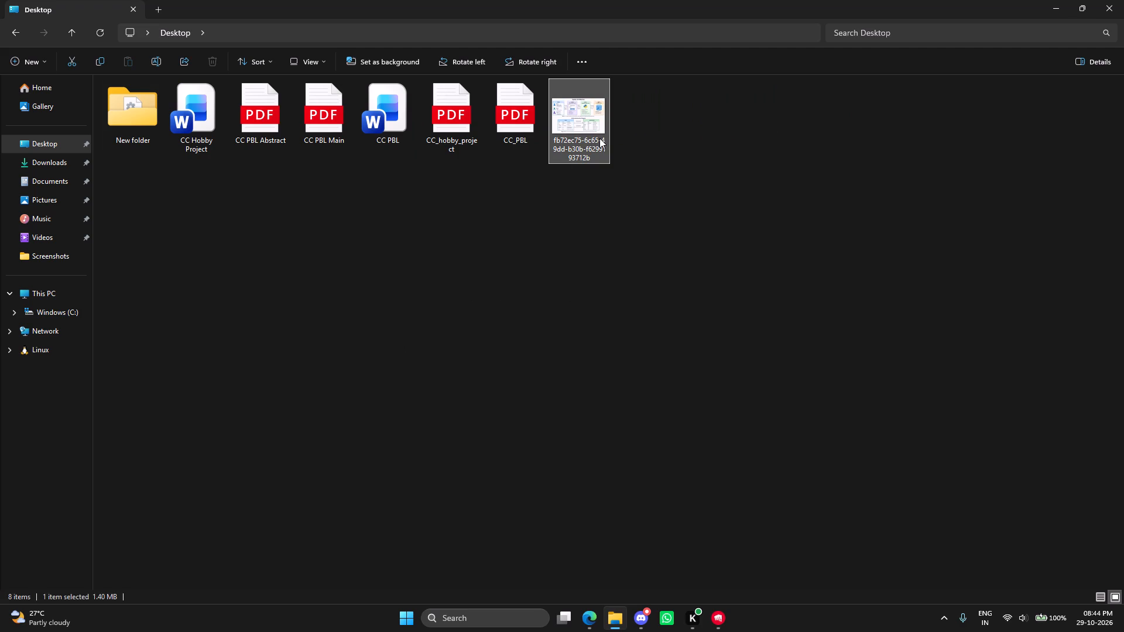
pyautogui.hotkey('shift', 'Delete')
pyautogui.press('Return')
# Permanently delete the CC_hobby_project and CC_PBL PDF files from the Desktop folder.
pyautogui.click(438, 201)
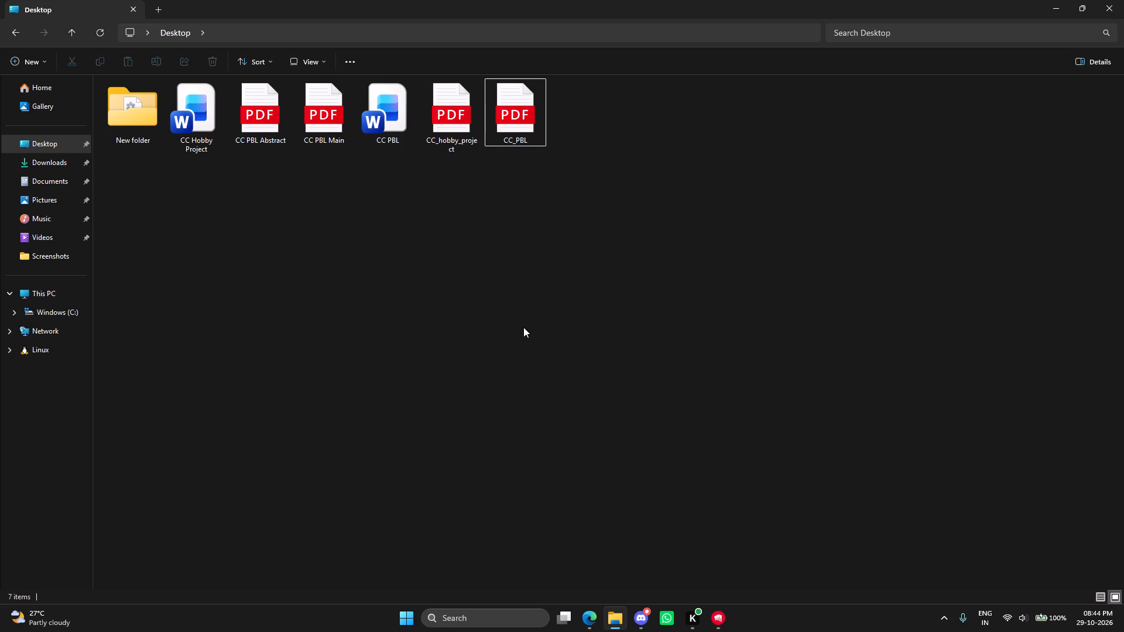
pyautogui.moveTo(457, 187); pyautogui.dragTo(519, 101)
pyautogui.hotkey('shift', 'Delete')
pyautogui.press('Return')
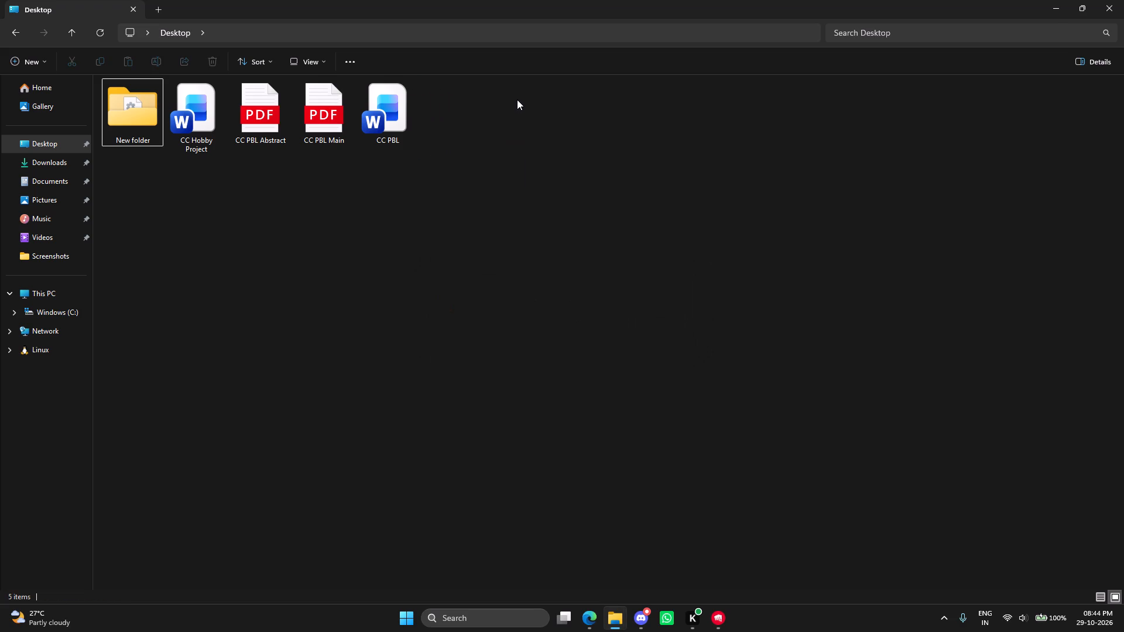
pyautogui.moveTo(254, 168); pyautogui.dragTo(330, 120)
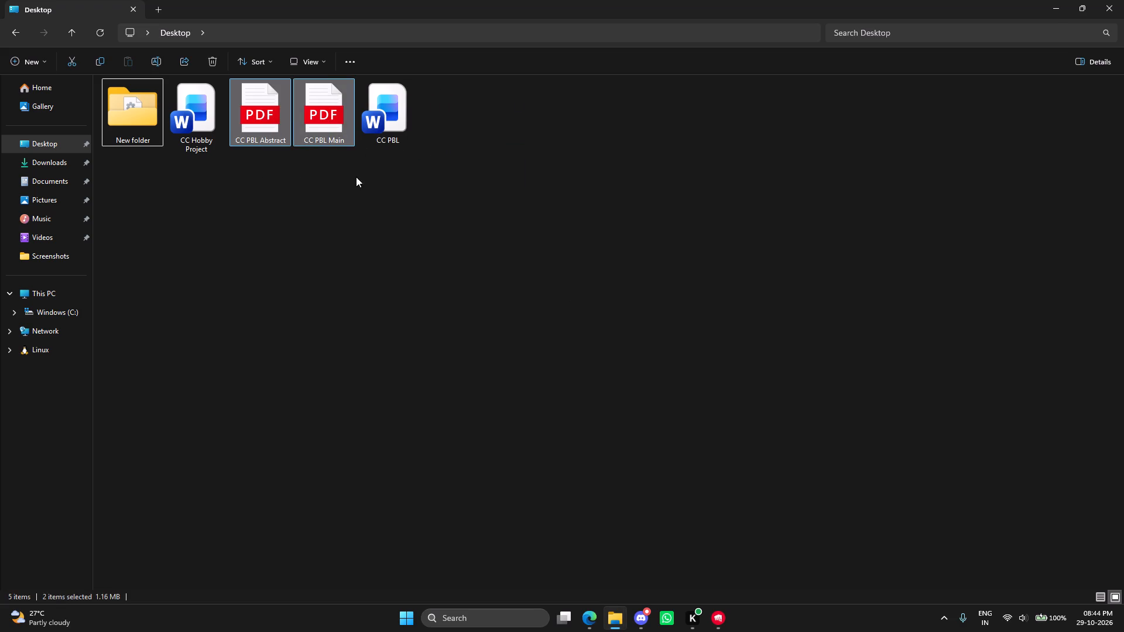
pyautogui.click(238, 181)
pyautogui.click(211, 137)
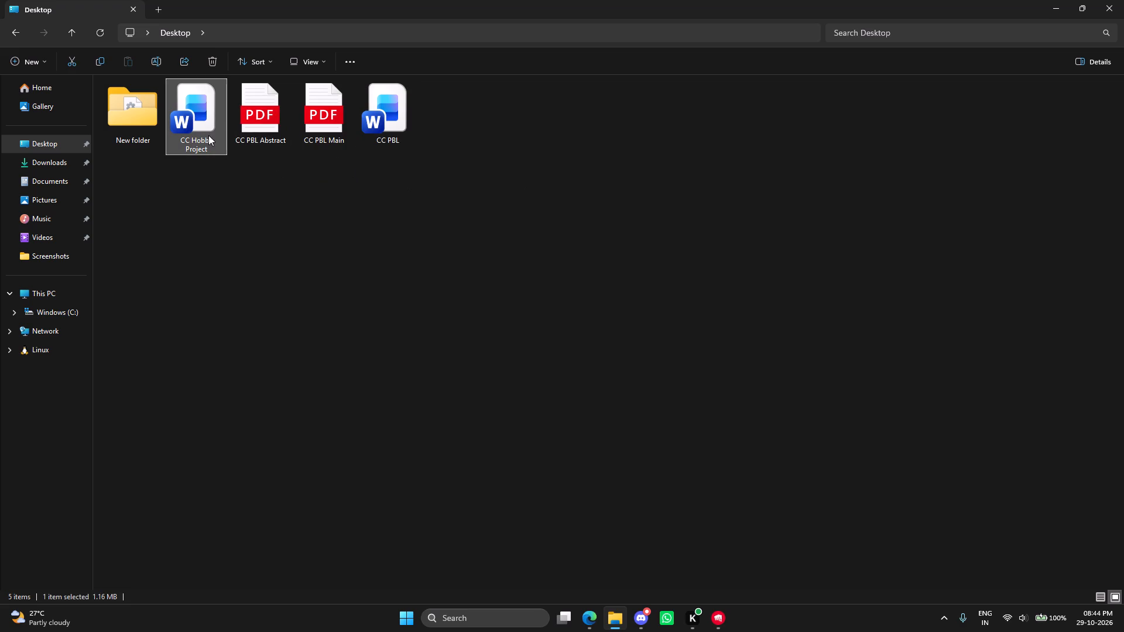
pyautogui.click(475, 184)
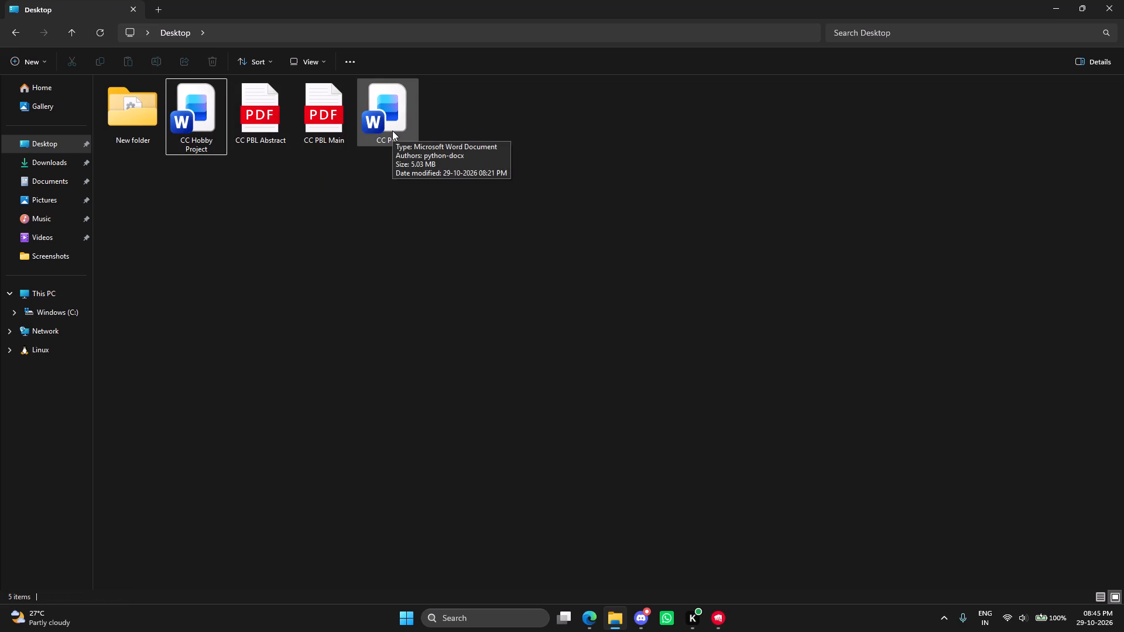
# Open the CC PBL and CC Hobby Project Word documents one after the other, look through their pages and close each.
pyautogui.doubleClick(392, 130)
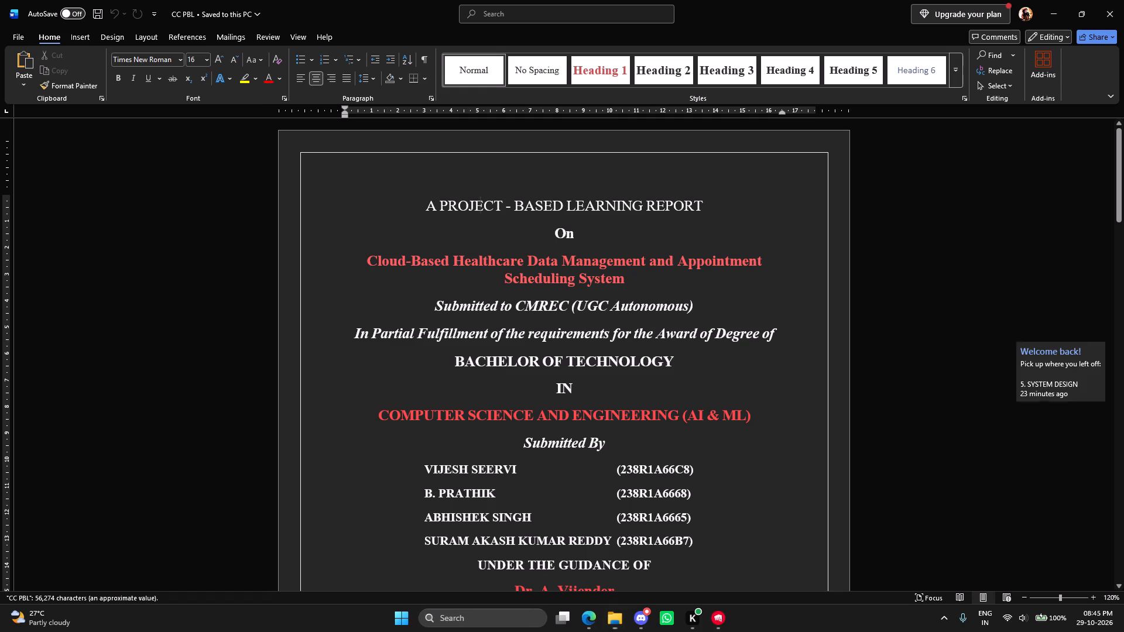
pyautogui.moveTo(1120, 137); pyautogui.dragTo(1123, 245)
pyautogui.scroll(-13, 799, 308)
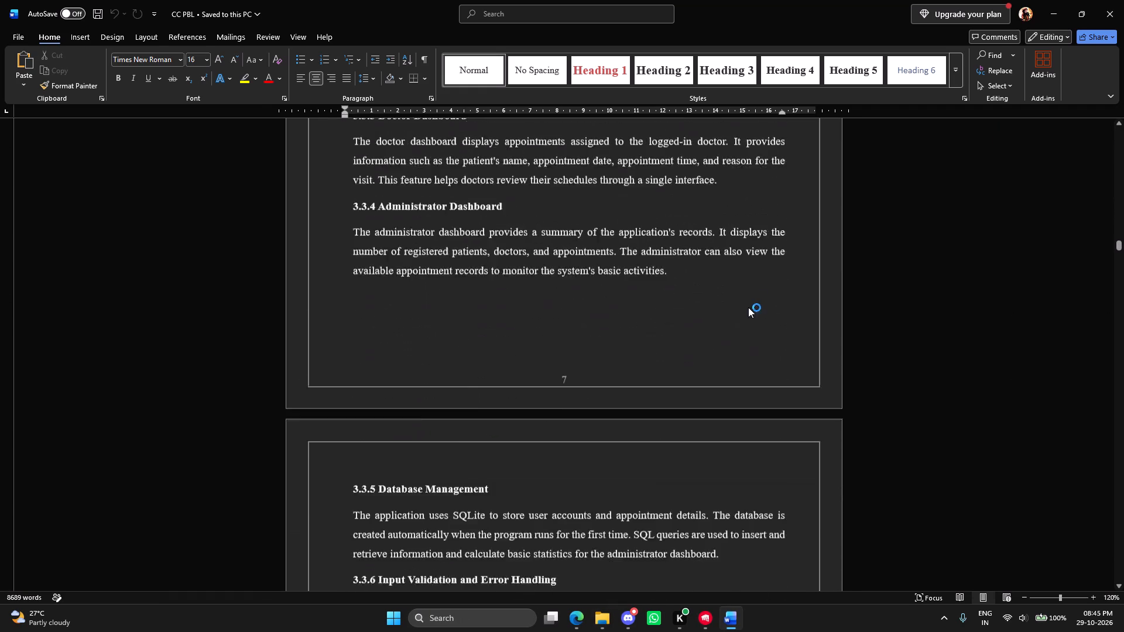
pyautogui.scroll(-1, 748, 307)
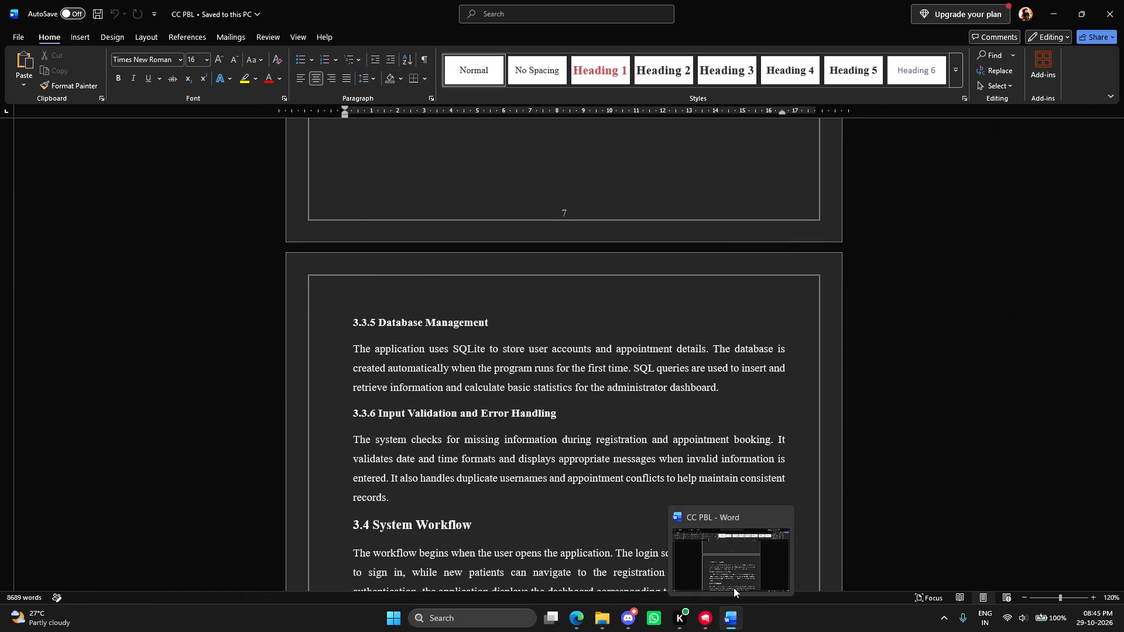
pyautogui.click(780, 514)
pyautogui.doubleClick(203, 132)
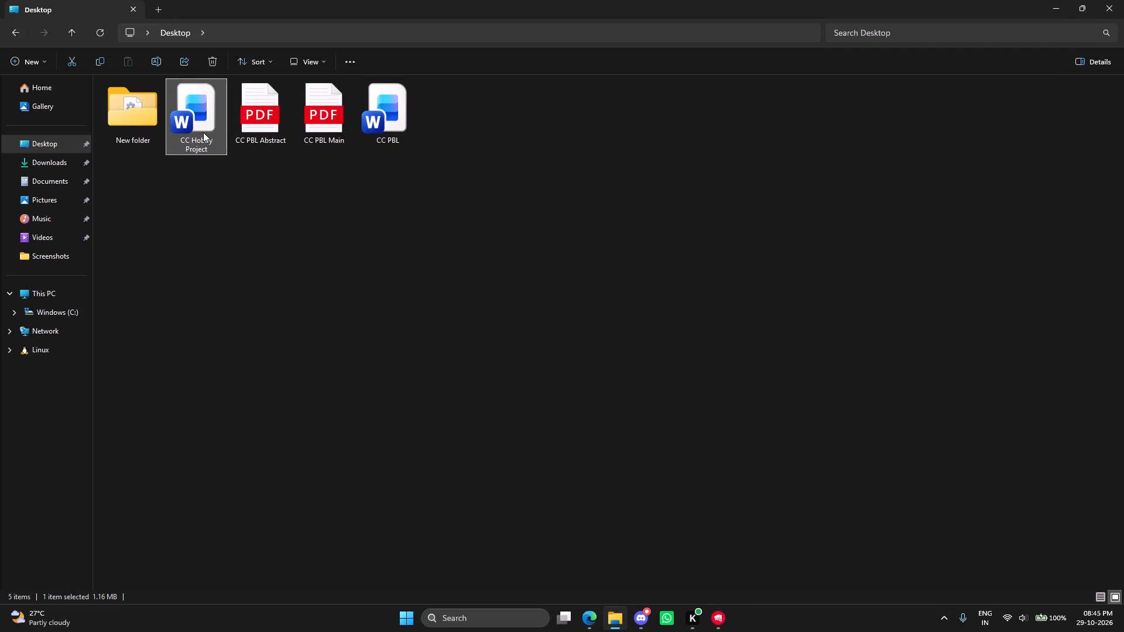
pyautogui.click(1057, 163)
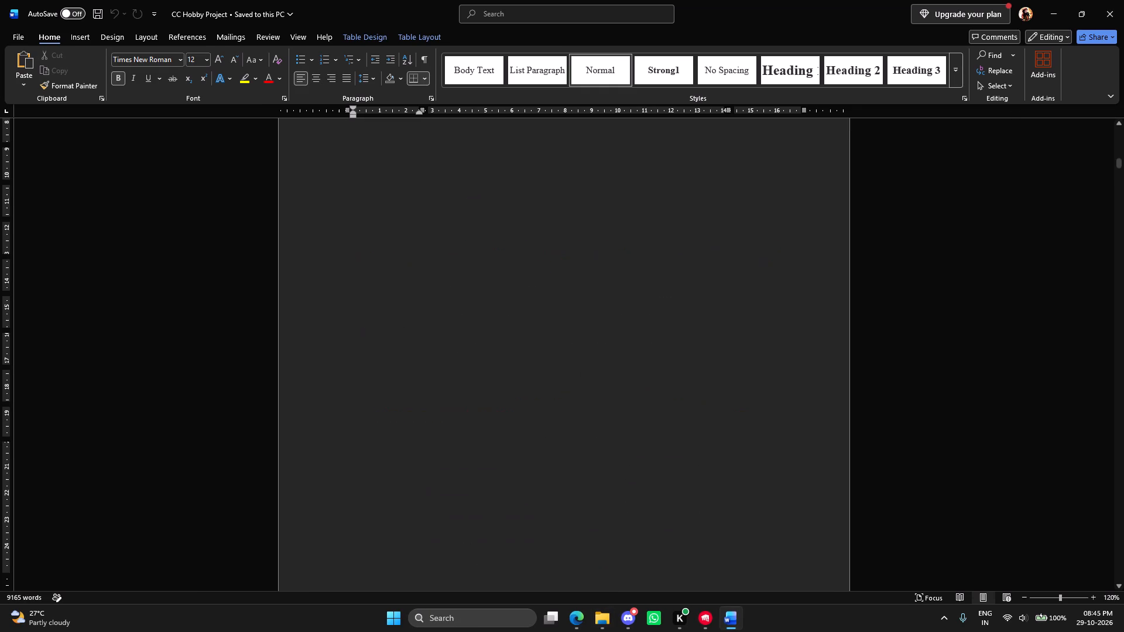
pyautogui.scroll(-16, 832, 397)
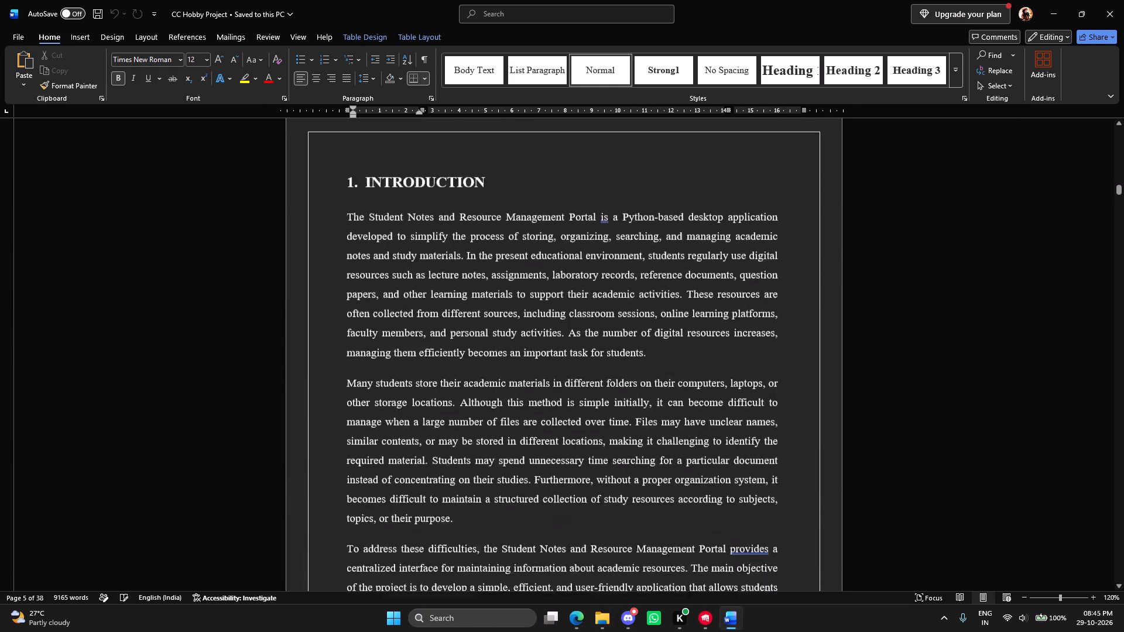
pyautogui.scroll(-13, 803, 385)
pyautogui.click(1123, 0)
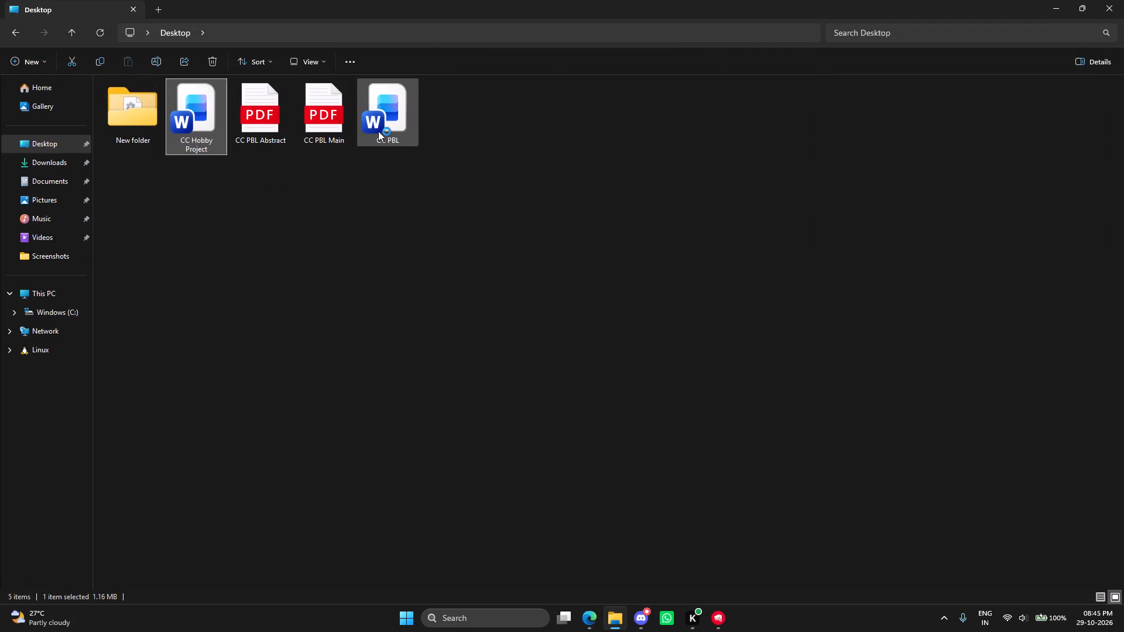
# Reopen the CC PBL document, examine its pages from the cover through the index to the first numbered page, and close it.
pyautogui.doubleClick(379, 131)
pyautogui.scroll(-15, 488, 373)
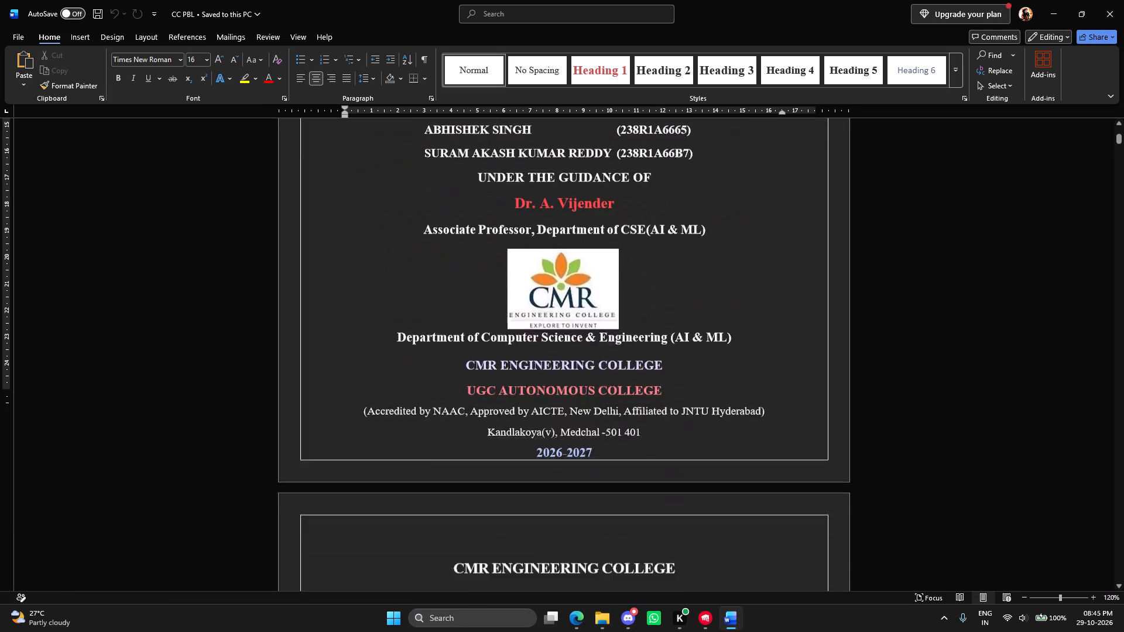
pyautogui.scroll(-20, 487, 383)
pyautogui.scroll(-20, 487, 383)
pyautogui.scroll(-10, 487, 383)
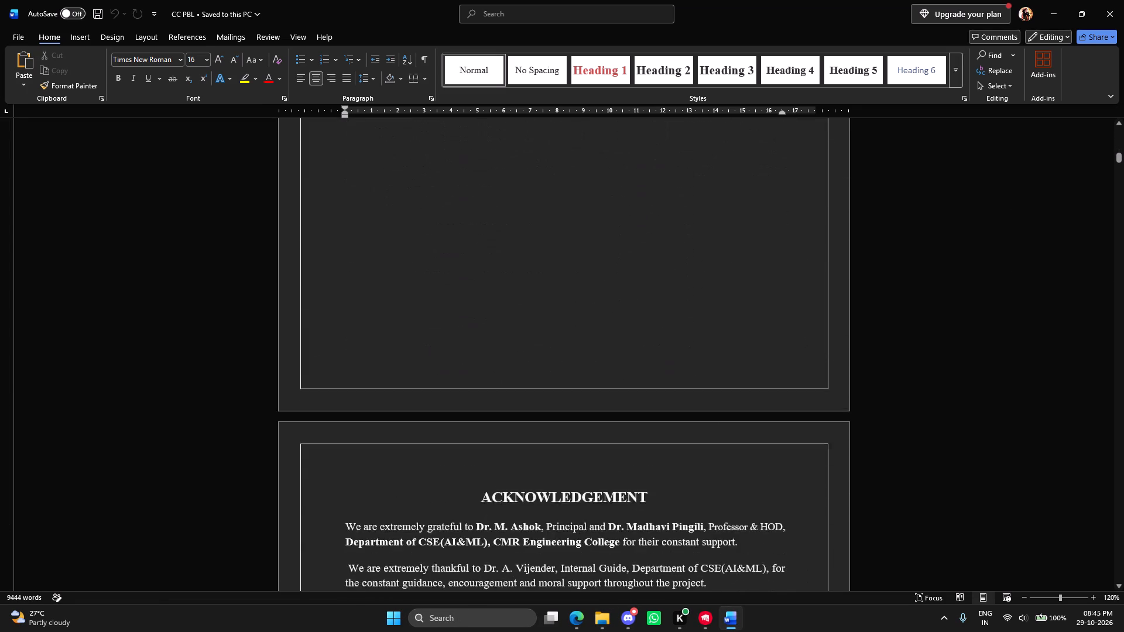
pyautogui.scroll(-20, 480, 407)
pyautogui.scroll(-17, 477, 412)
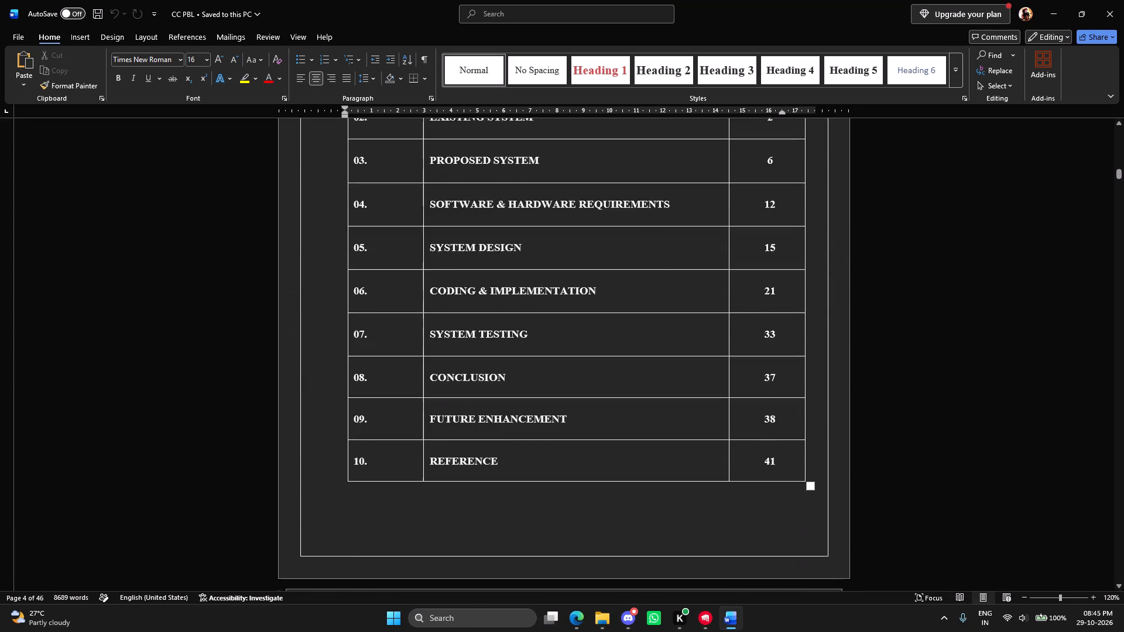
pyautogui.scroll(-14, 477, 412)
pyautogui.scroll(-7, 477, 413)
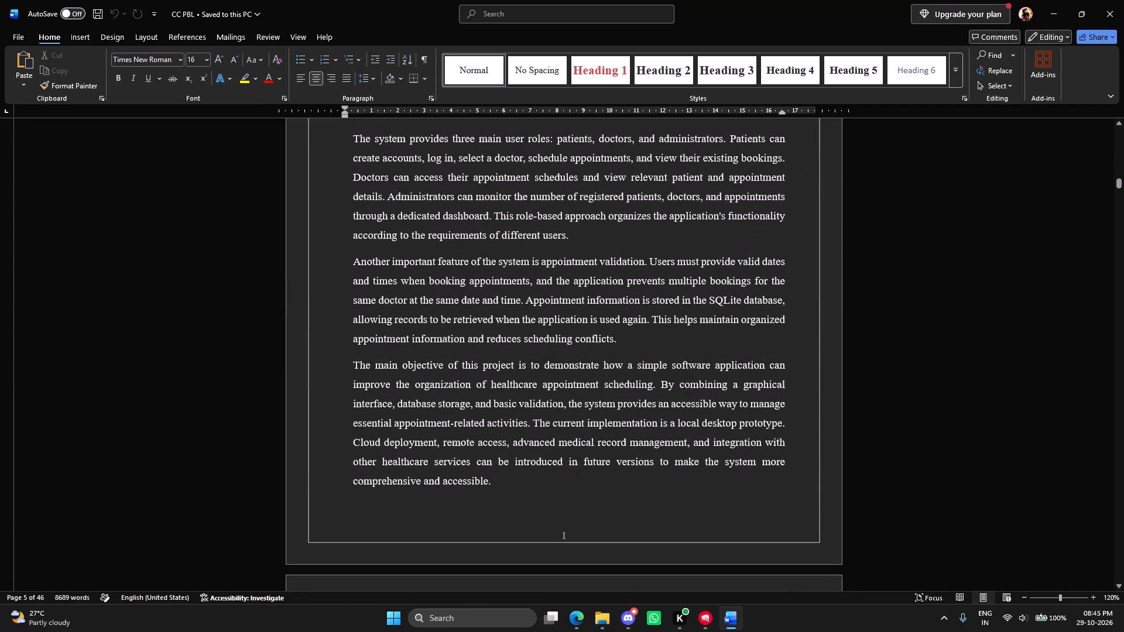
pyautogui.scroll(7, 468, 415)
pyautogui.click(1123, 0)
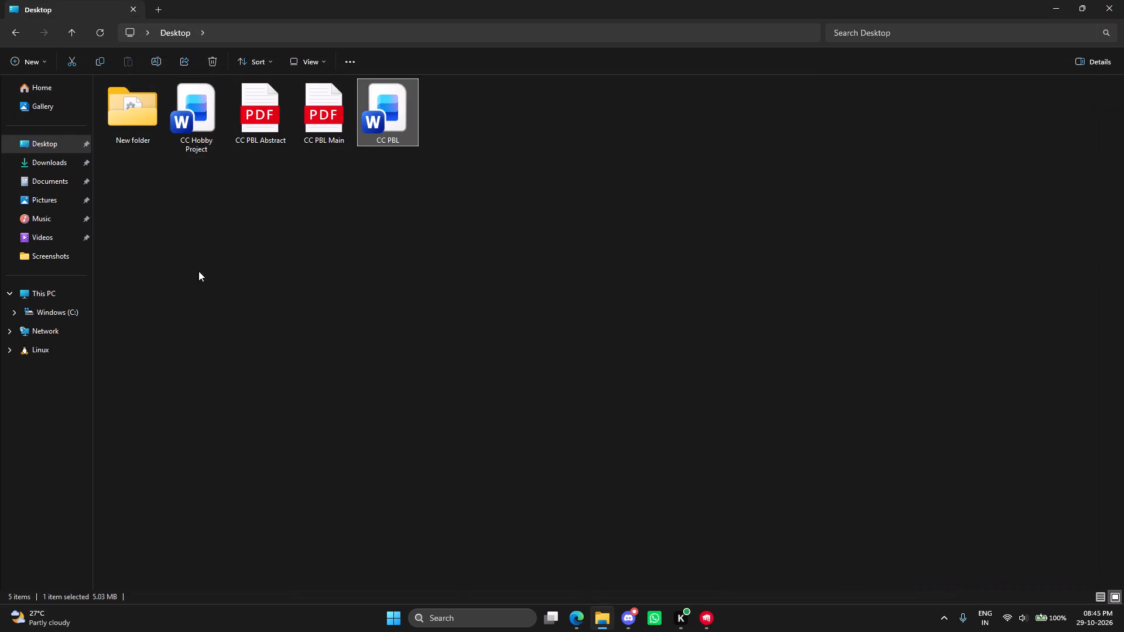
# Duplicate the CC Hobby Project Word document within the Desktop folder.
pyautogui.click(212, 141)
pyautogui.hotkey('ctrl', 'c')
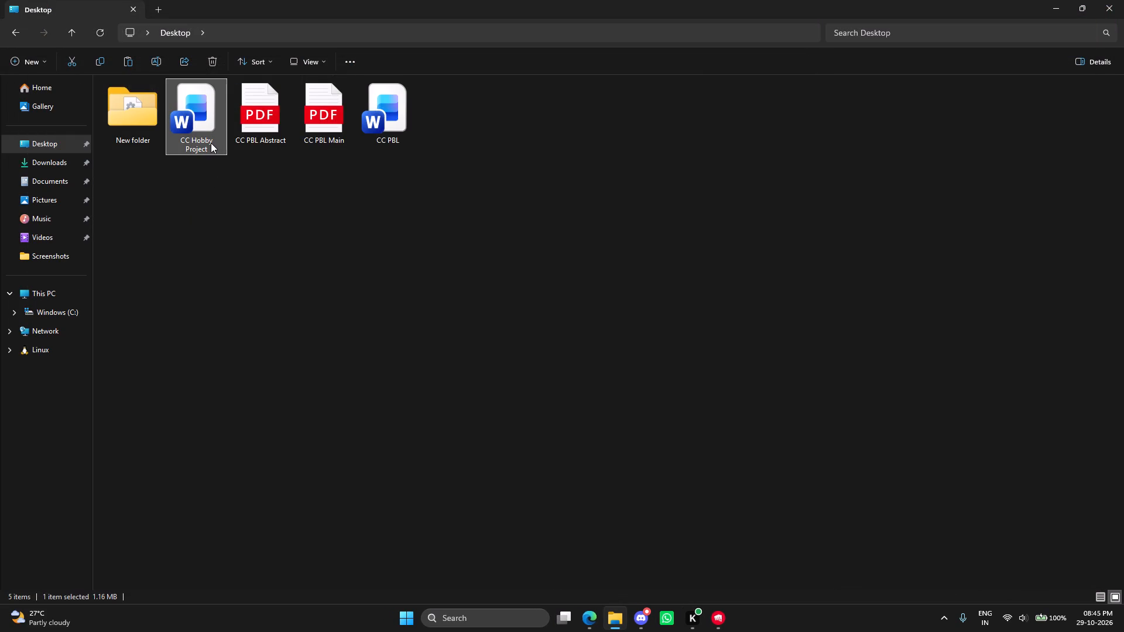
pyautogui.hotkey('ctrl', 'v')
# Rename the duplicated CC Hobby Project document as CC HP FP.
pyautogui.click(440, 140)
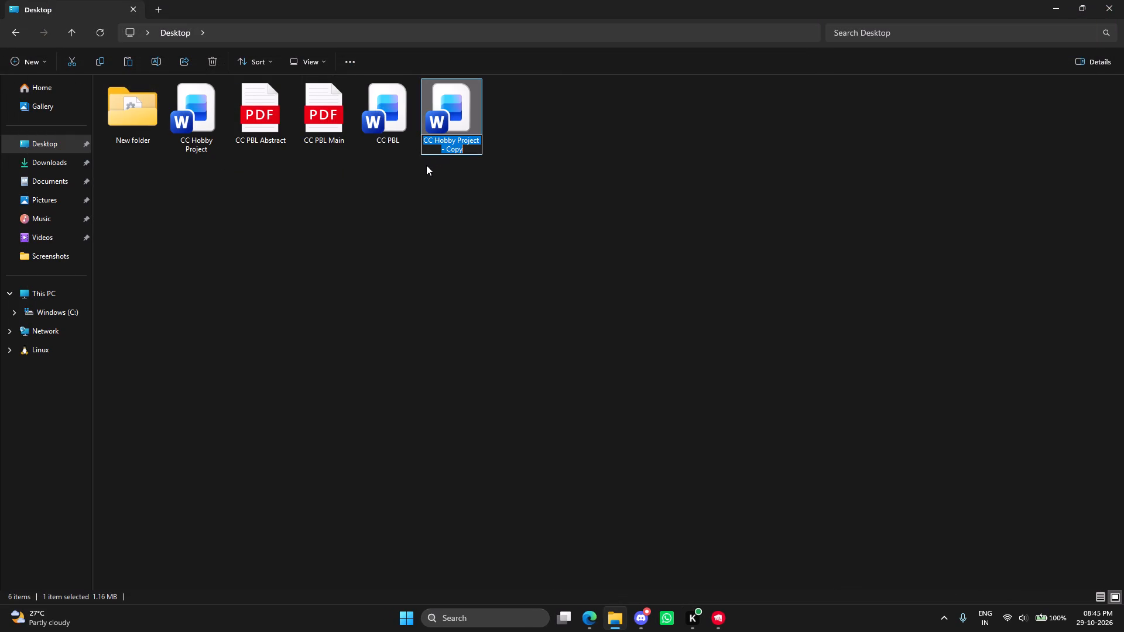
pyautogui.press('F2')
pyautogui.press('Right')
pyautogui.press('BackSpace')
pyautogui.press('BackSpace')
pyautogui.press('BackSpace')
pyautogui.press('BackSpace')
pyautogui.press('BackSpace')
pyautogui.press('BackSpace')
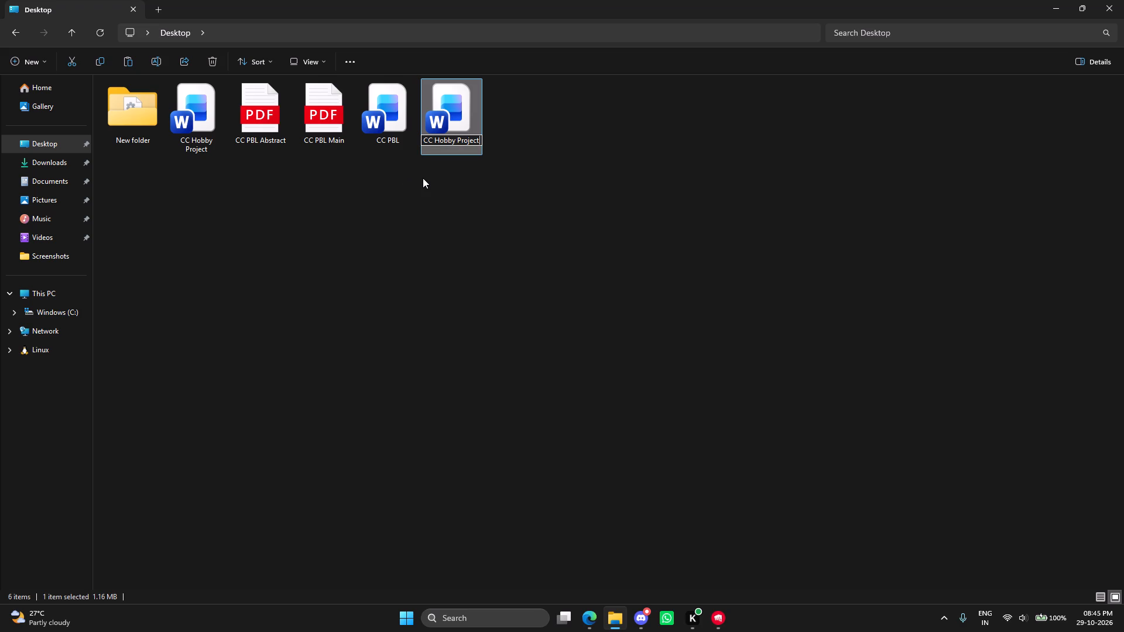
pyautogui.press('BackSpace')
pyautogui.press('BackSpace')
pyautogui.press('BackSpace')
pyautogui.press('BackSpace')
pyautogui.press('BackSpace')
pyautogui.press('BackSpace')
pyautogui.press('BackSpace')
pyautogui.press('BackSpace')
pyautogui.press('BackSpace')
pyautogui.press('BackSpace')
pyautogui.press('BackSpace')
pyautogui.press('BackSpace')
pyautogui.press('BackSpace')
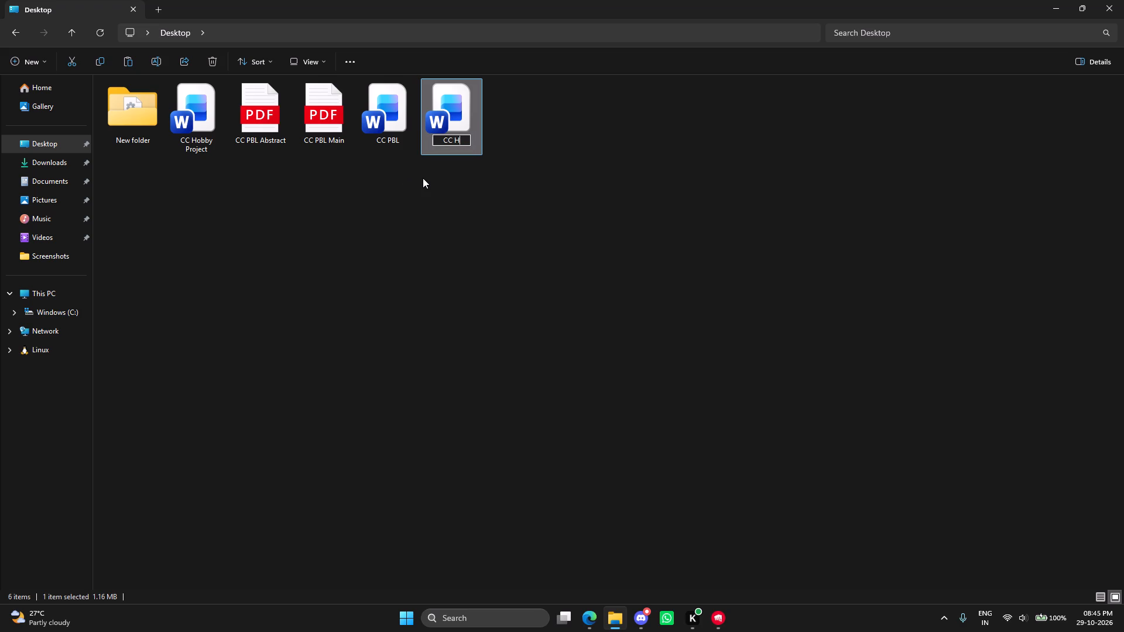
pyautogui.write('P FP')
pyautogui.press('Return')
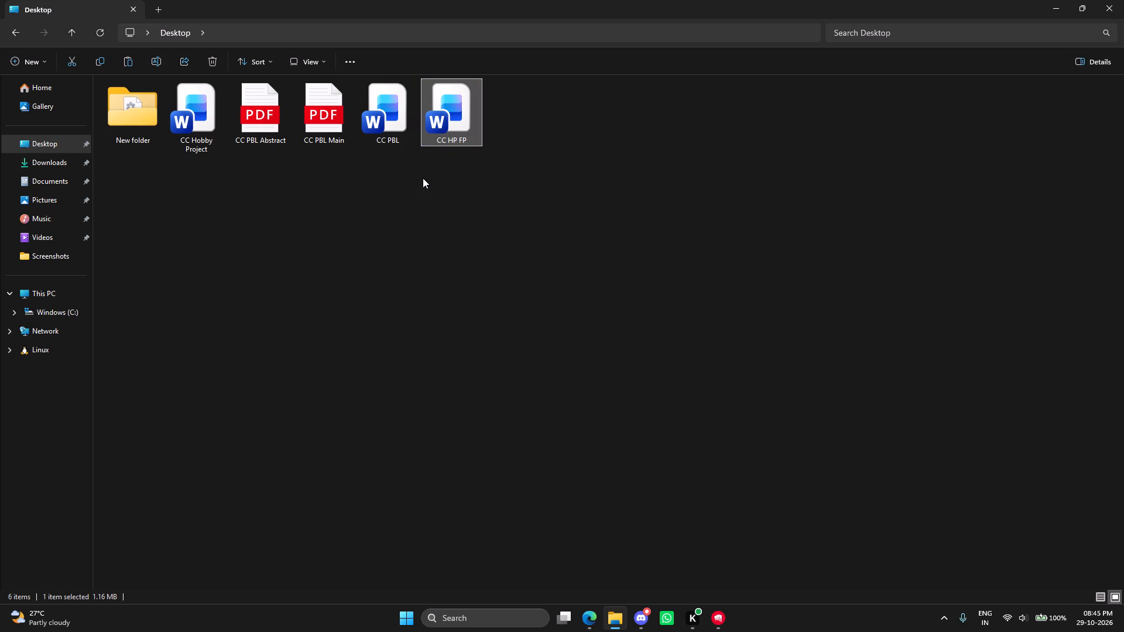
# Rename the original CC Hobby Project document as CC HP LP.
pyautogui.click(220, 102)
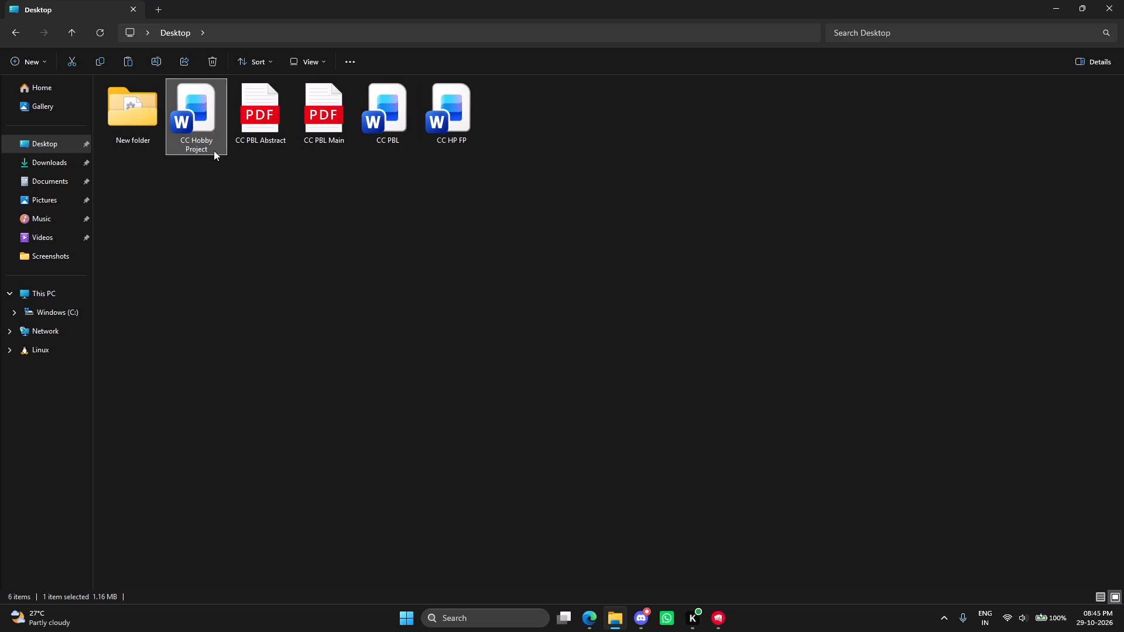
pyautogui.click(214, 139)
pyautogui.press('Right')
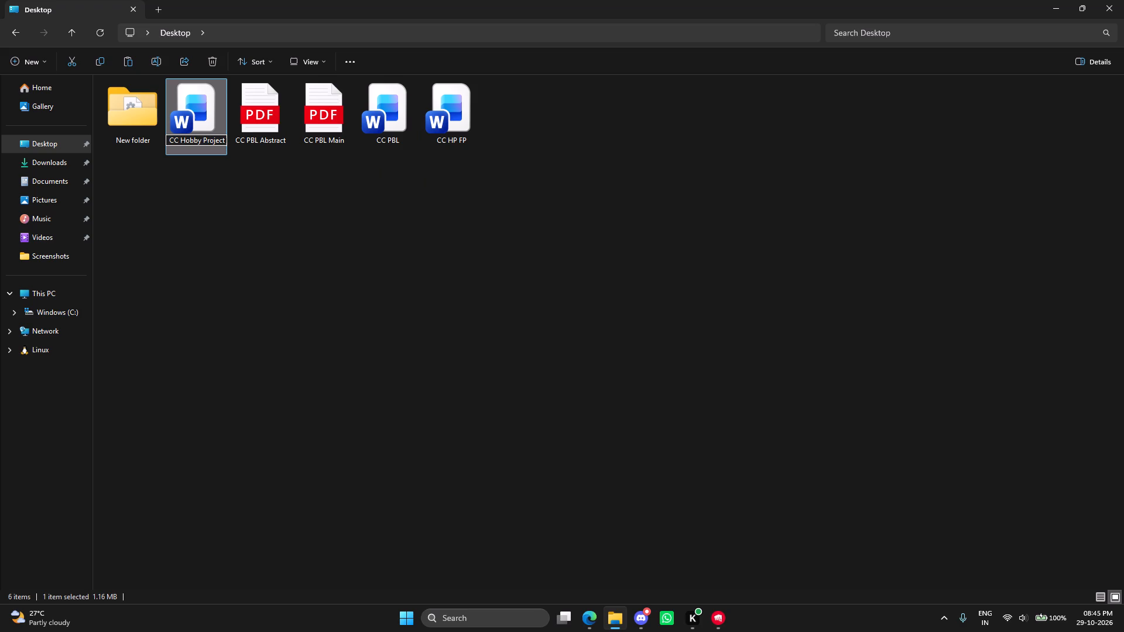
pyautogui.press('BackSpace')
pyautogui.press('BackSpace')
pyautogui.press('BackSpace')
pyautogui.press('BackSpace')
pyautogui.press('BackSpace')
pyautogui.press('BackSpace')
pyautogui.press('BackSpace')
pyautogui.press('BackSpace')
pyautogui.press('BackSpace')
pyautogui.press('BackSpace')
pyautogui.press('BackSpace')
pyautogui.press('BackSpace')
pyautogui.write('P')
pyautogui.press('space')
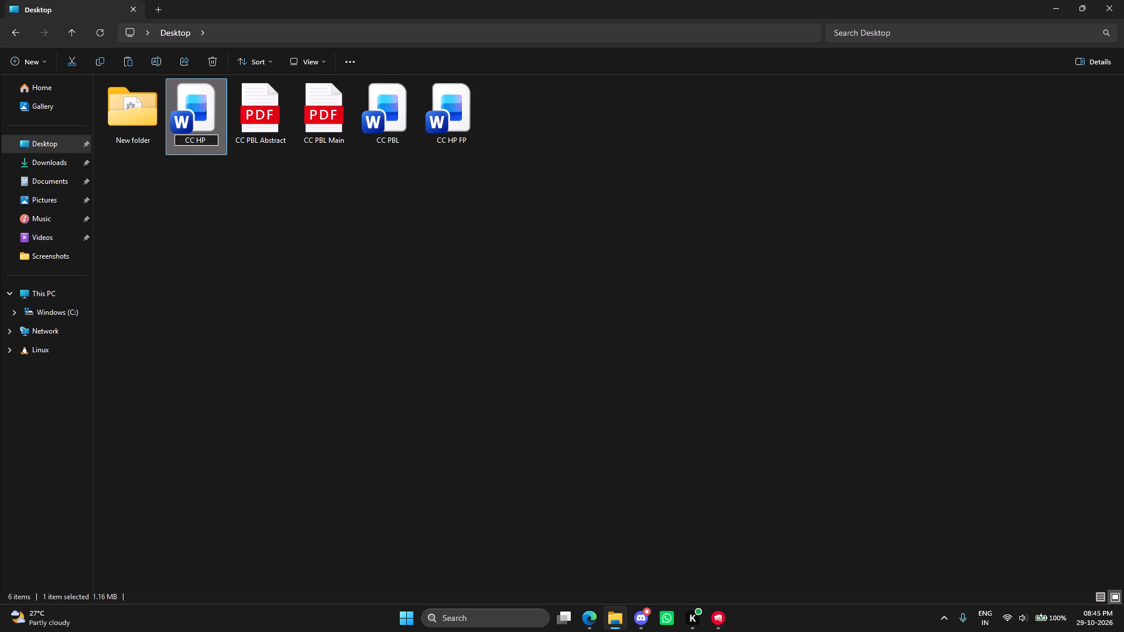
pyautogui.write('LP')
pyautogui.press('Return')
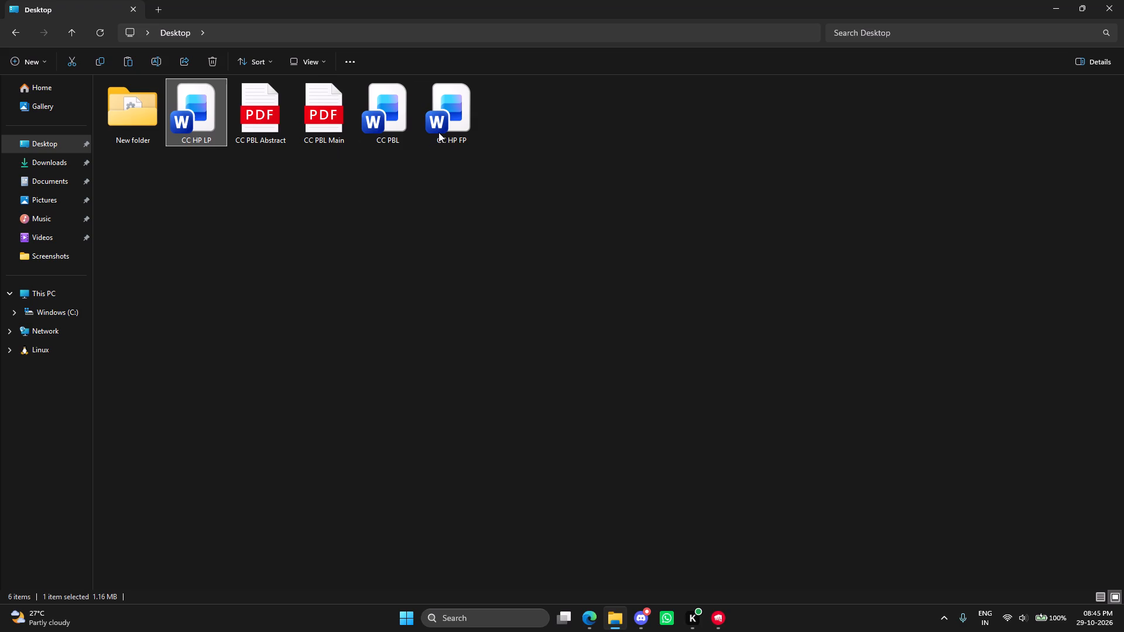
# Open the CC HP FP Word document from the Desktop folder.
pyautogui.doubleClick(438, 132)
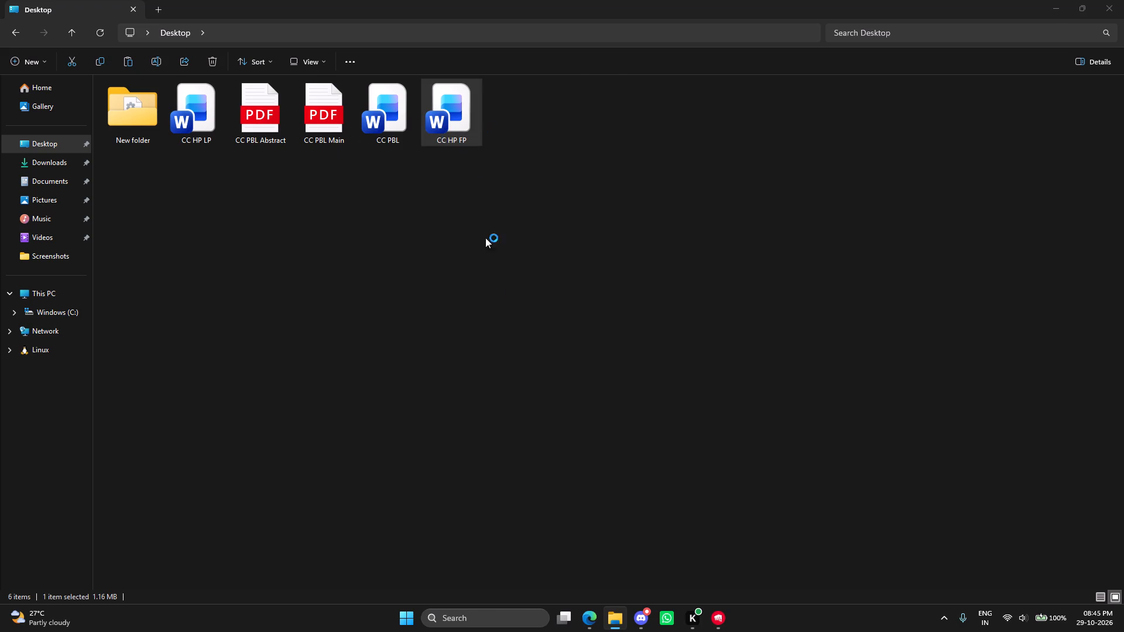
pyautogui.click(482, 58)
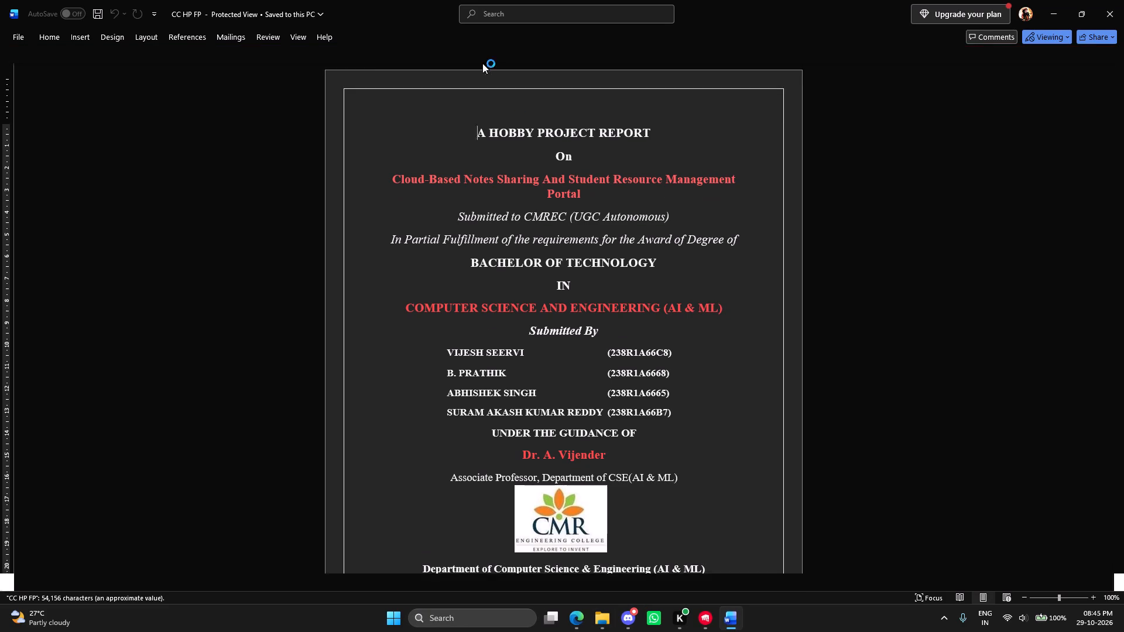
# Delete all report content after the index page, from the 1. INTRODUCTION heading through the end of 11. REFERENCES.
pyautogui.keyDown('ctrl'); pyautogui.scroll(1, 497, 241); pyautogui.keyUp('ctrl')
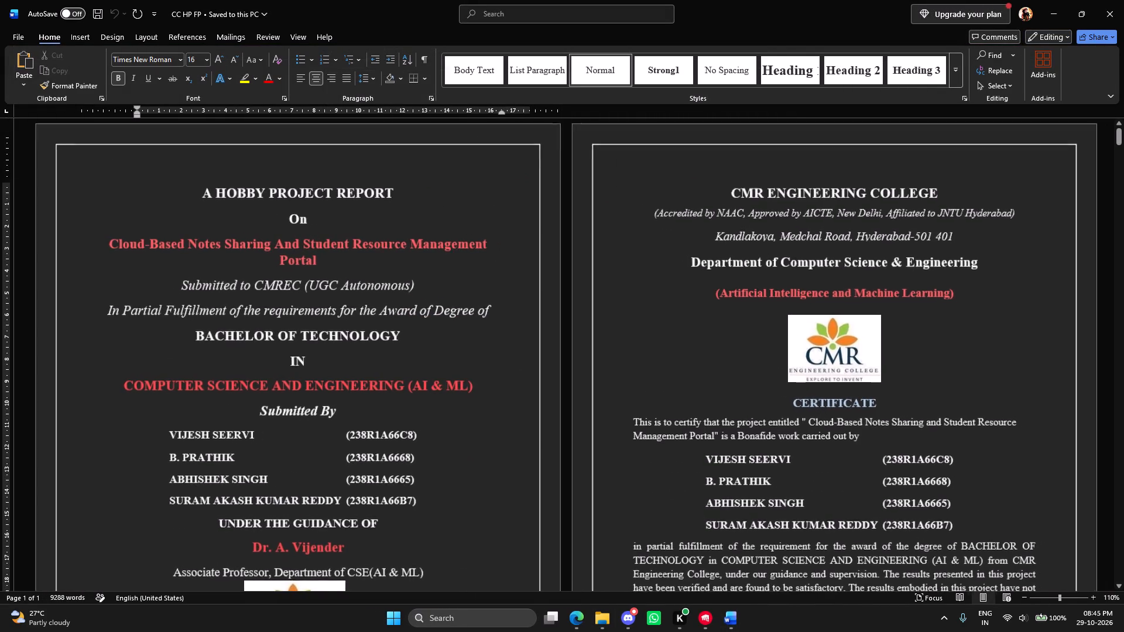
pyautogui.keyDown('ctrl'); pyautogui.scroll(1, 497, 241); pyautogui.keyUp('ctrl')
pyautogui.scroll(-12, 496, 245)
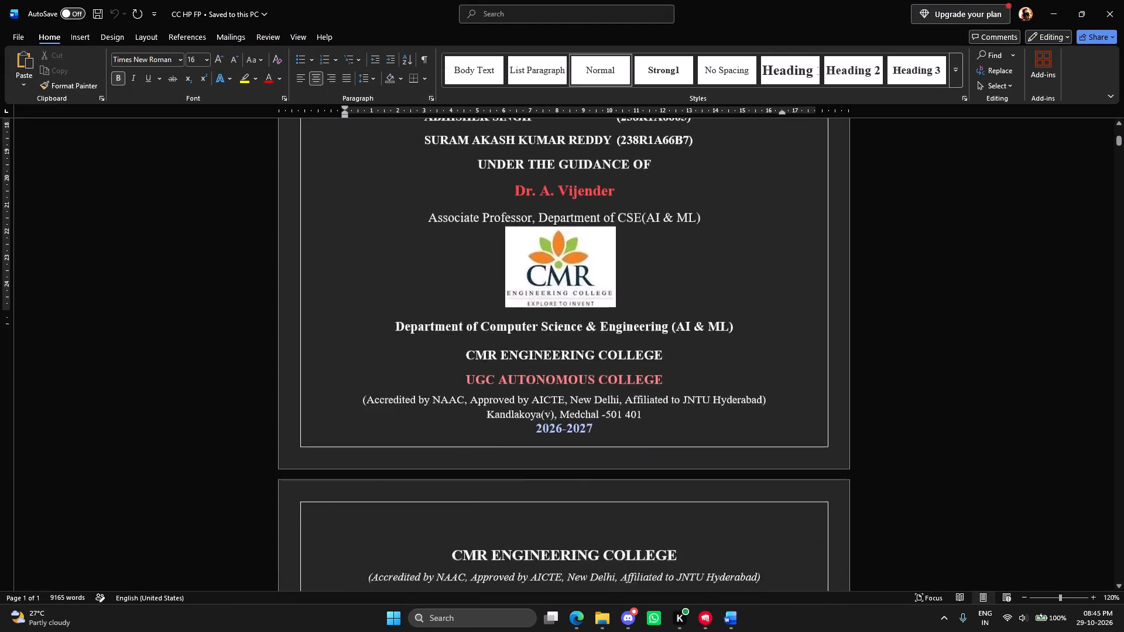
pyautogui.scroll(-20, 494, 263)
pyautogui.scroll(-20, 494, 263)
pyautogui.scroll(-7, 494, 263)
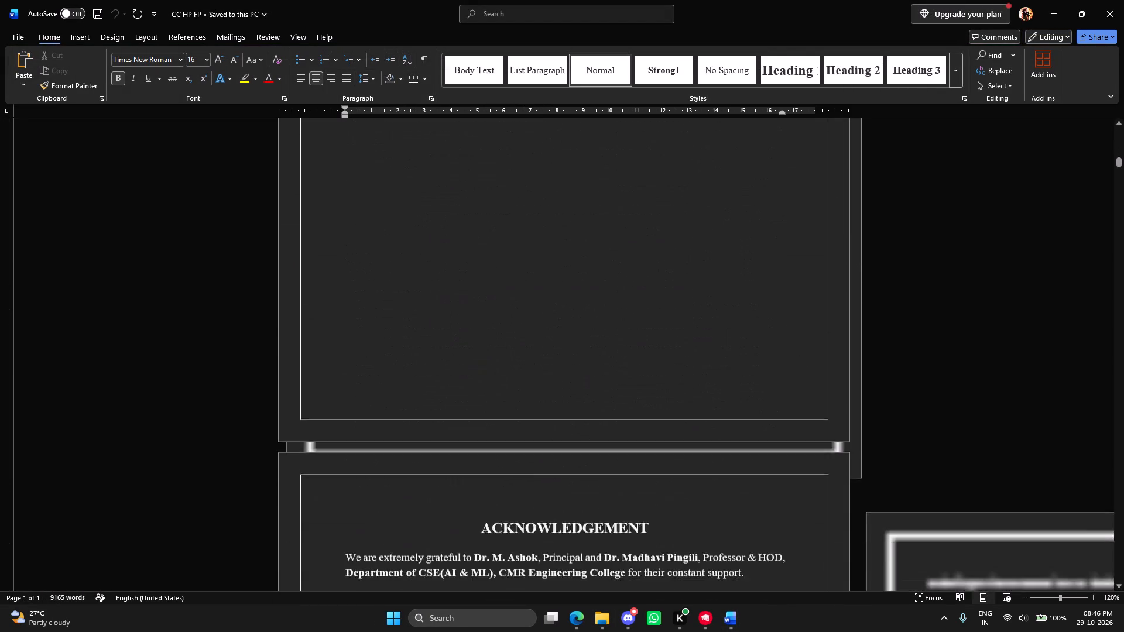
pyautogui.scroll(-20, 495, 272)
pyautogui.scroll(-19, 495, 272)
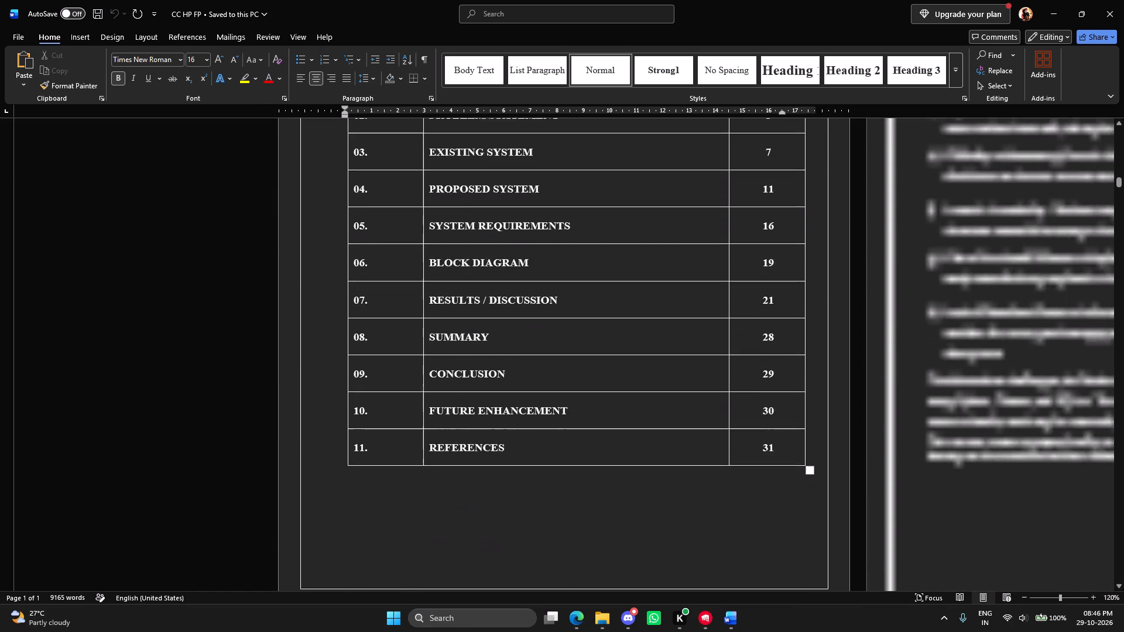
pyautogui.keyDown('ctrl'); pyautogui.scroll(-8, 492, 277); pyautogui.keyUp('ctrl')
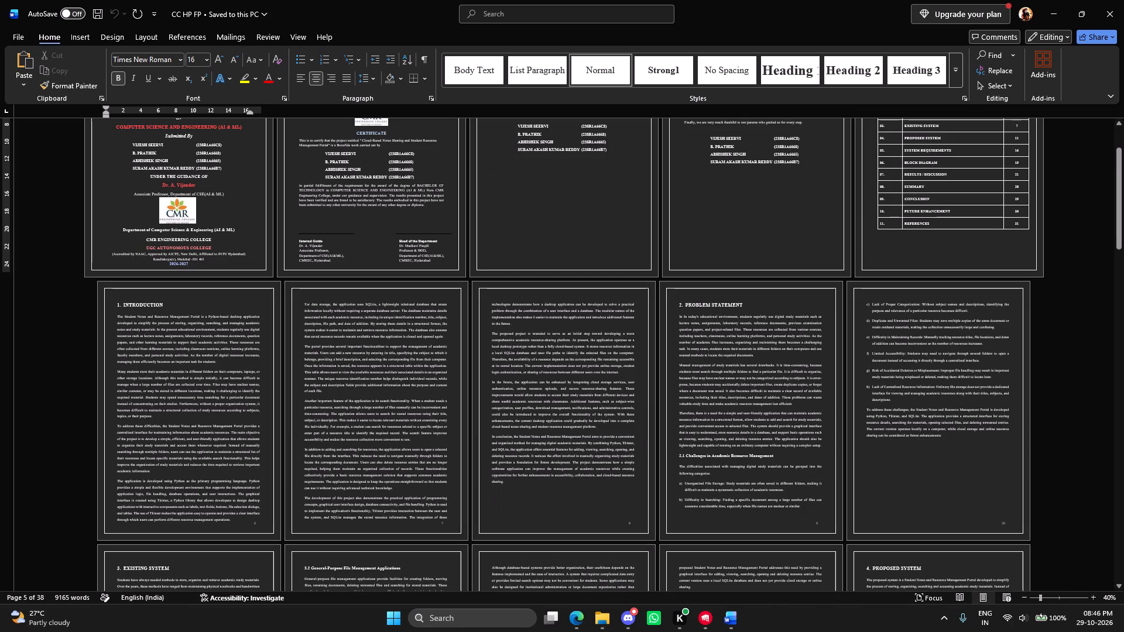
pyautogui.scroll(4, 492, 278)
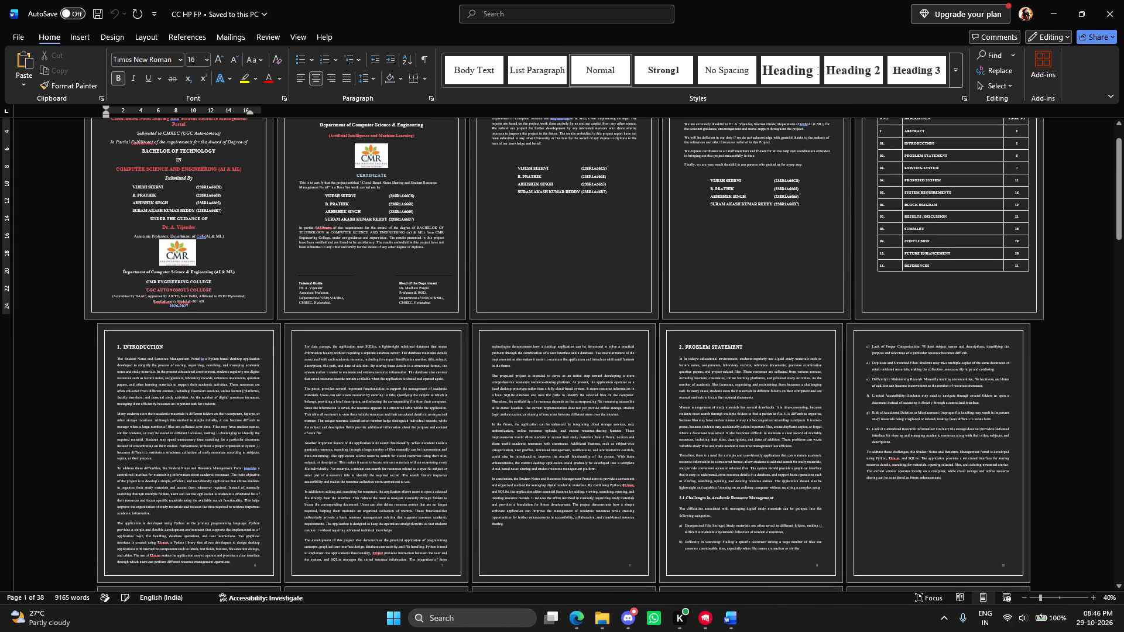
pyautogui.moveTo(116, 346); pyautogui.dragTo(559, 631)
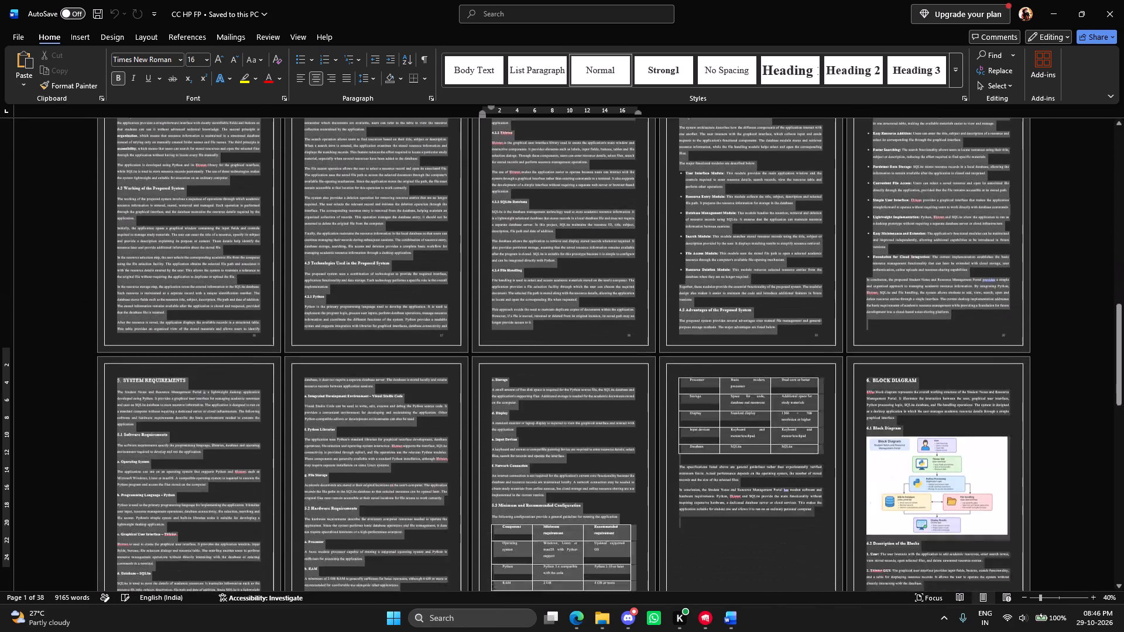
pyautogui.moveTo(559, 631); pyautogui.dragTo(763, 565)
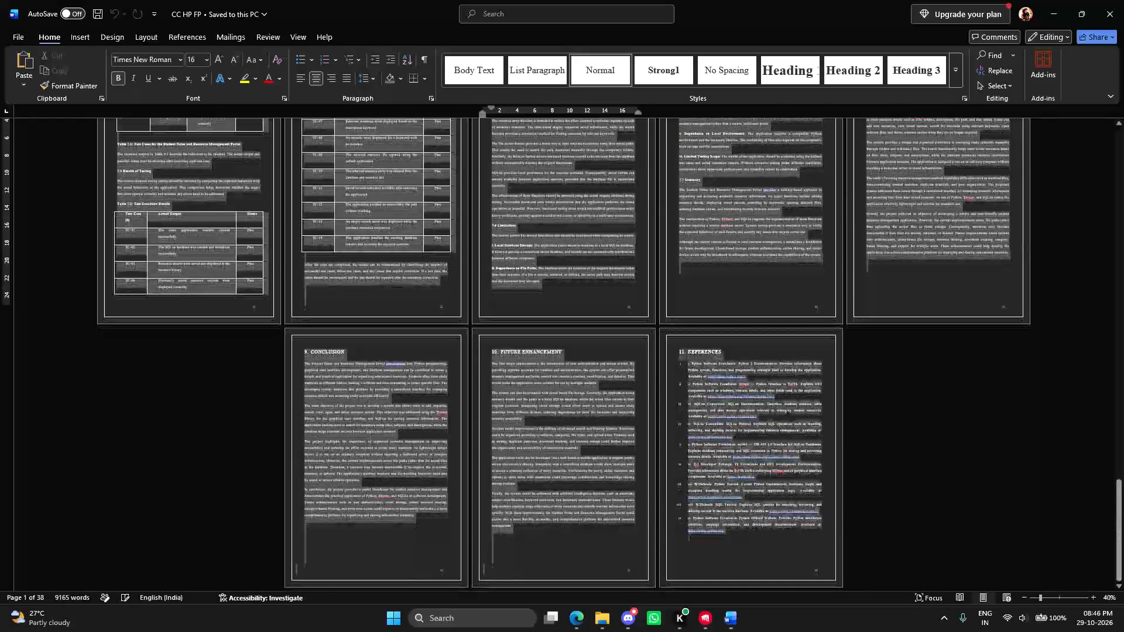
pyautogui.moveTo(763, 565); pyautogui.dragTo(766, 564)
pyautogui.press('BackSpace')
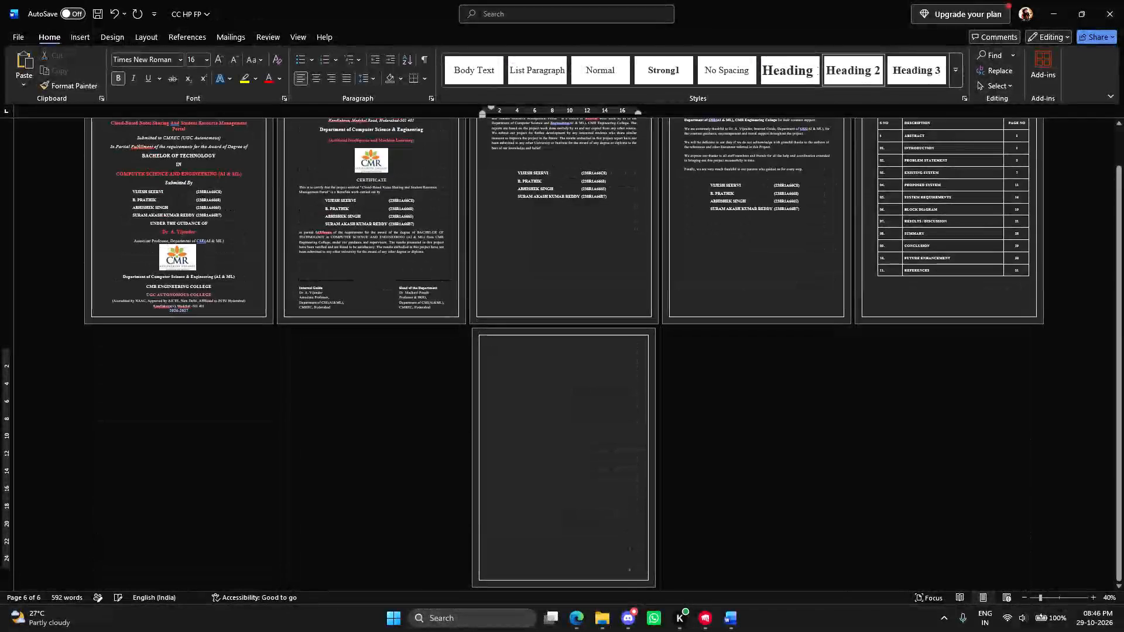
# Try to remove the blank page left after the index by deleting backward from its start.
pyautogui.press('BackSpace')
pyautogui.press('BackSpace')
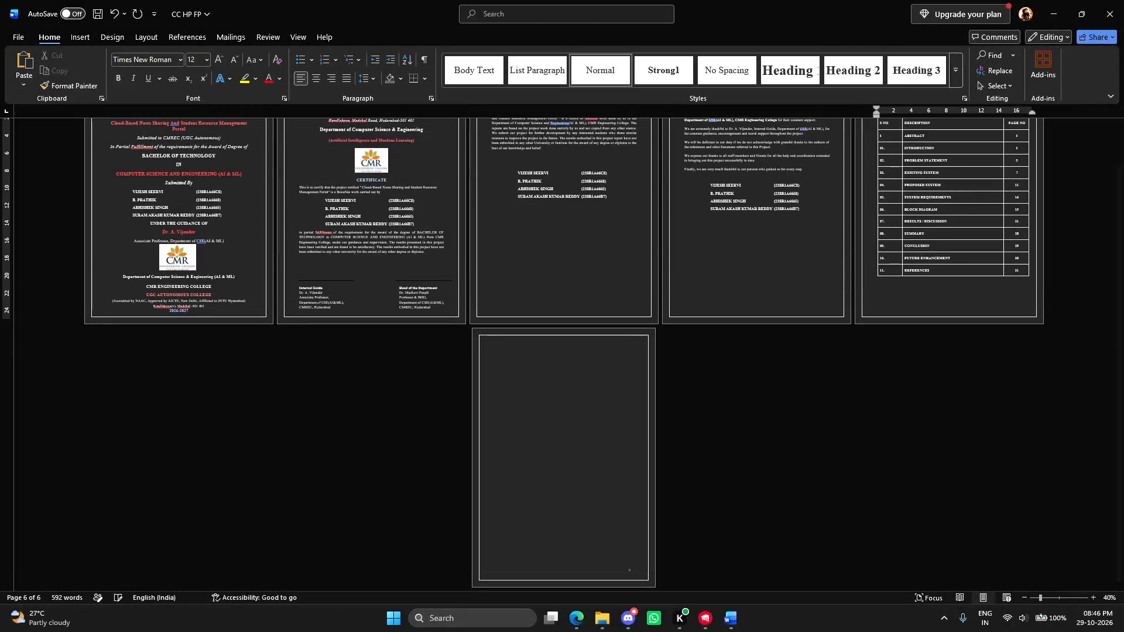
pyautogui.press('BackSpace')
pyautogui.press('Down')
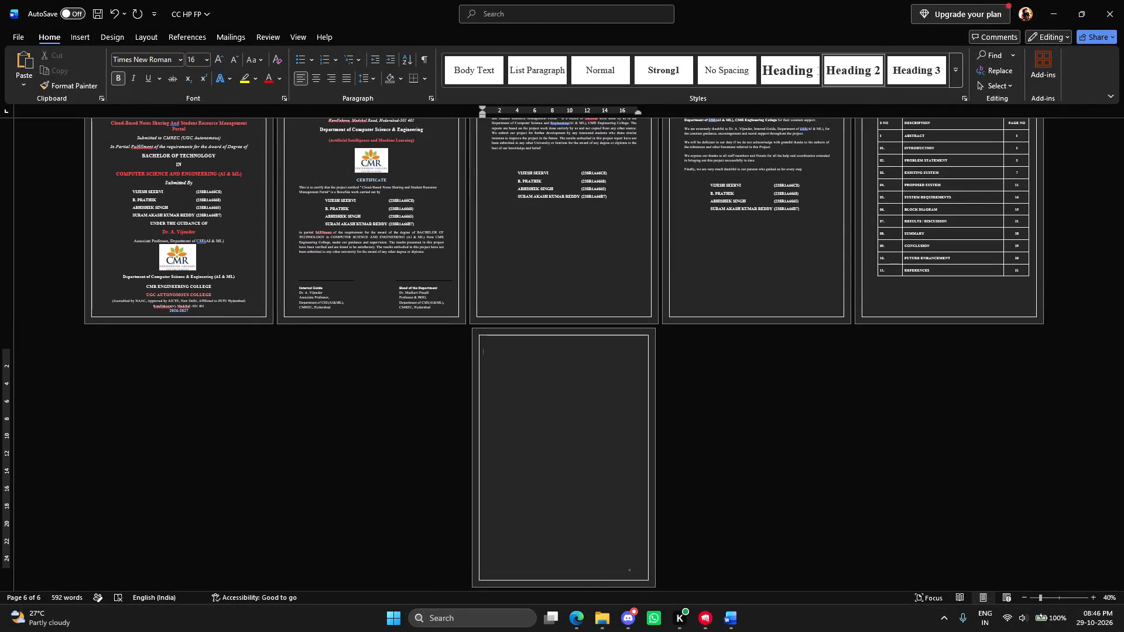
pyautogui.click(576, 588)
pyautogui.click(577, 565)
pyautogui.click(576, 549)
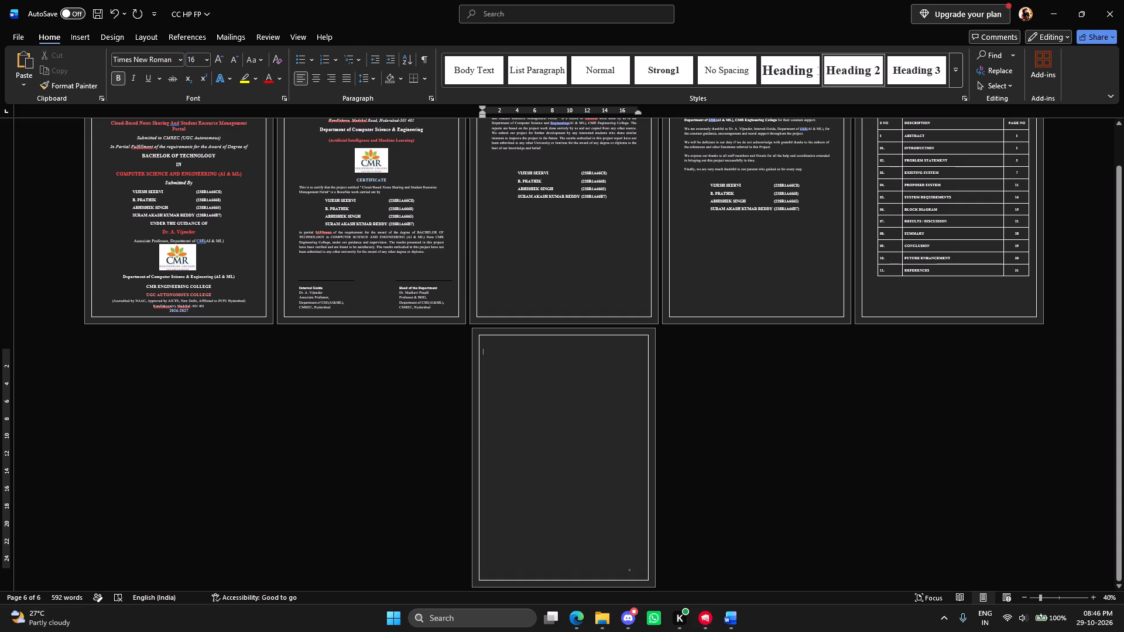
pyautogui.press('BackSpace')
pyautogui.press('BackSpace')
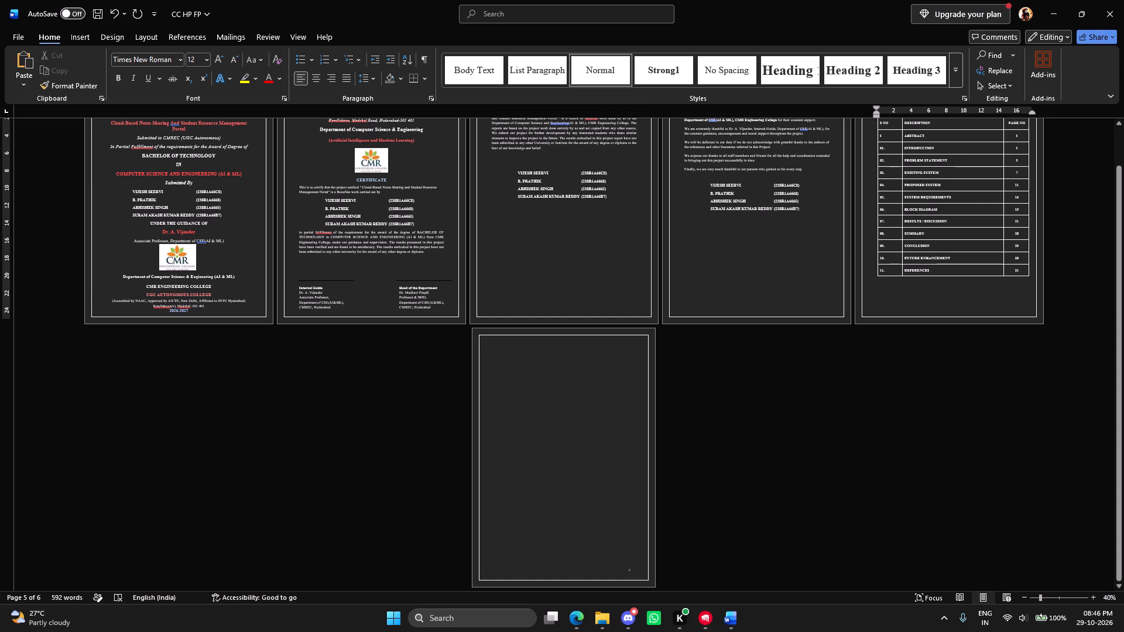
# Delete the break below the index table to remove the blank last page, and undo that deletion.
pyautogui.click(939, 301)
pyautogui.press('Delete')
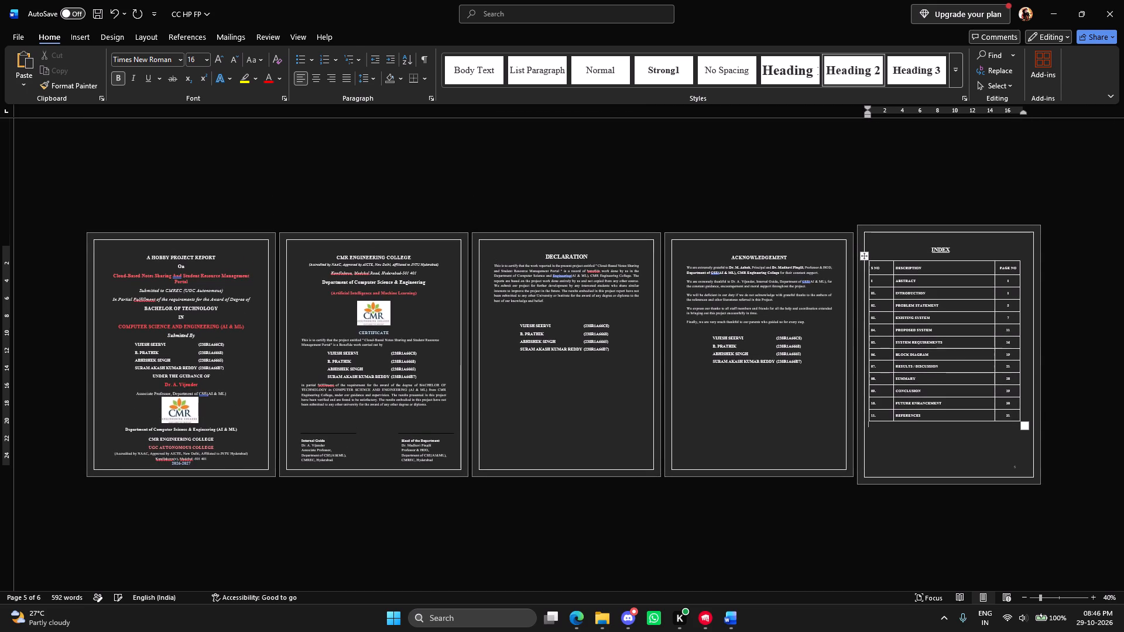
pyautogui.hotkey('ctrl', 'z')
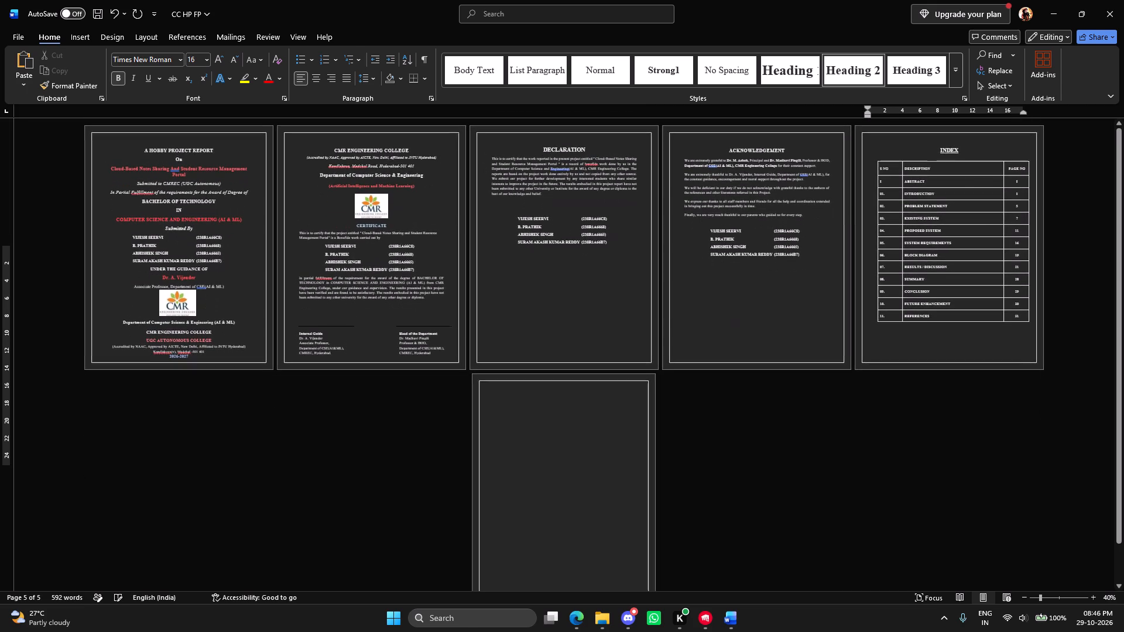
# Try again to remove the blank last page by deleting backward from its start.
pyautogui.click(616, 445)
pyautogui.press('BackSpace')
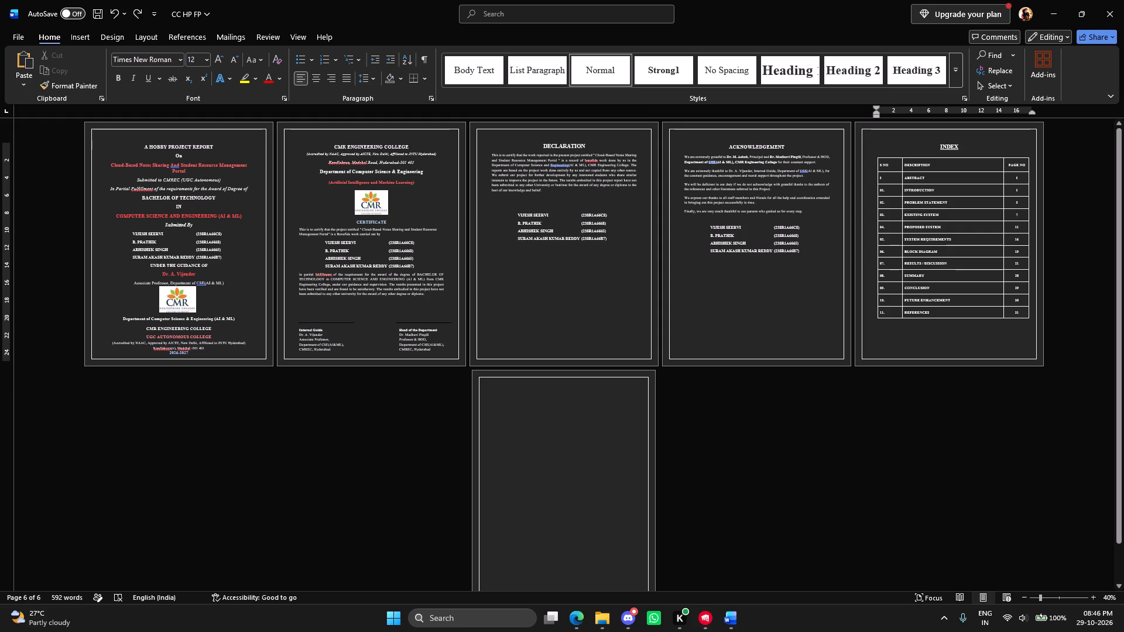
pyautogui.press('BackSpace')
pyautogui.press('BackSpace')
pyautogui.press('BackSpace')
# Place the insertion point below the index table on page 5 and view that area up close.
pyautogui.scroll(-7, 652, 461)
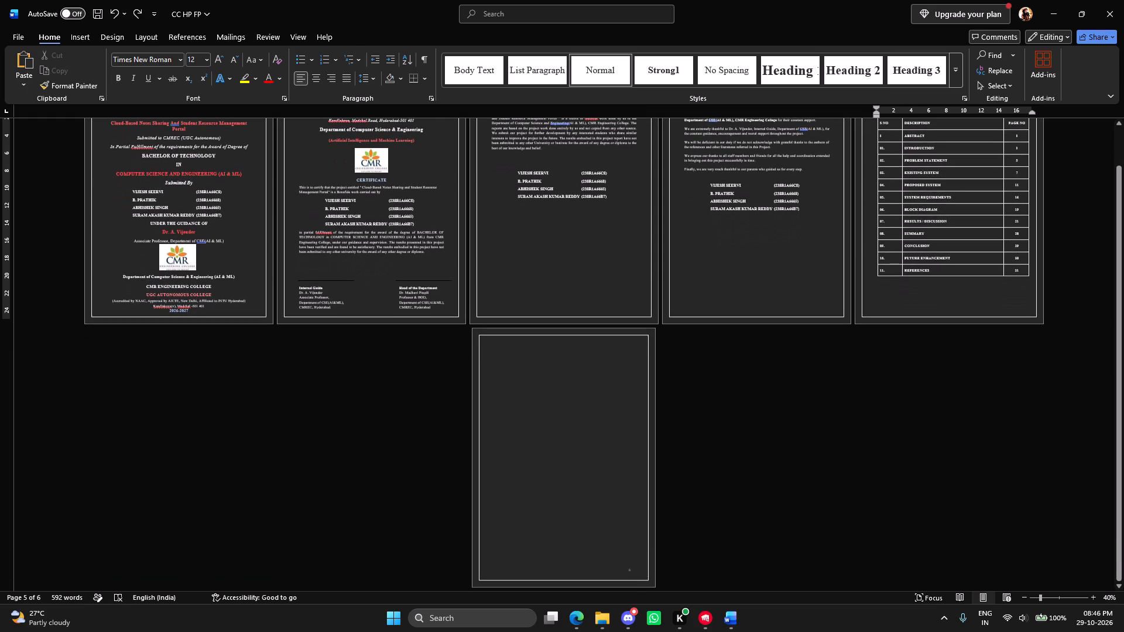
pyautogui.scroll(7, 671, 458)
pyautogui.click(958, 338)
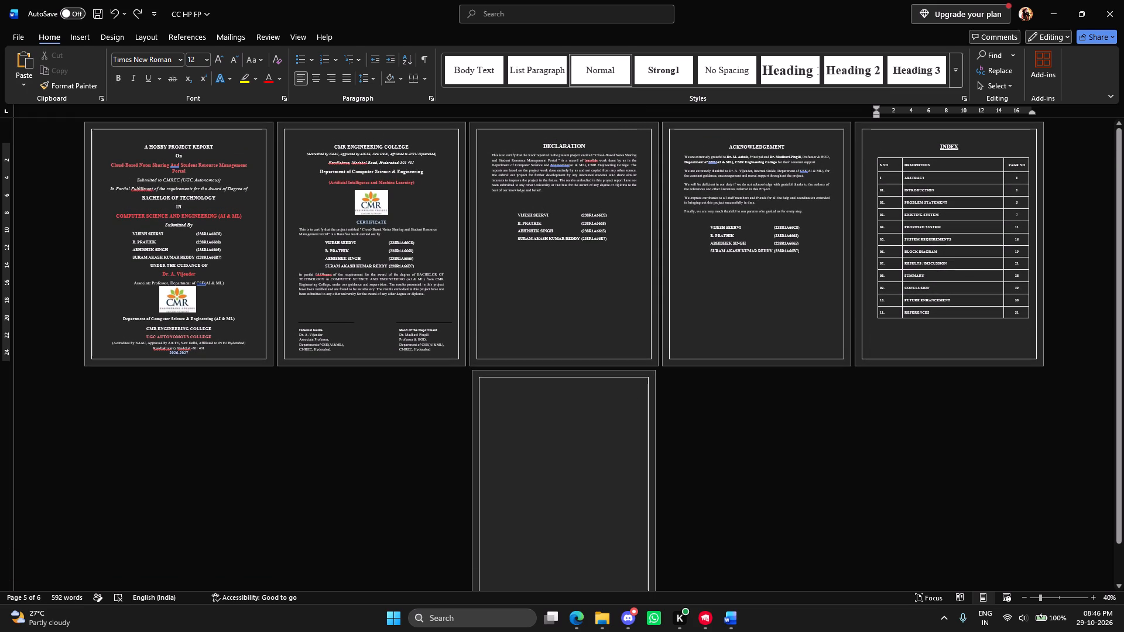
pyautogui.keyDown('ctrl'); pyautogui.scroll(5, 941, 341); pyautogui.keyUp('ctrl')
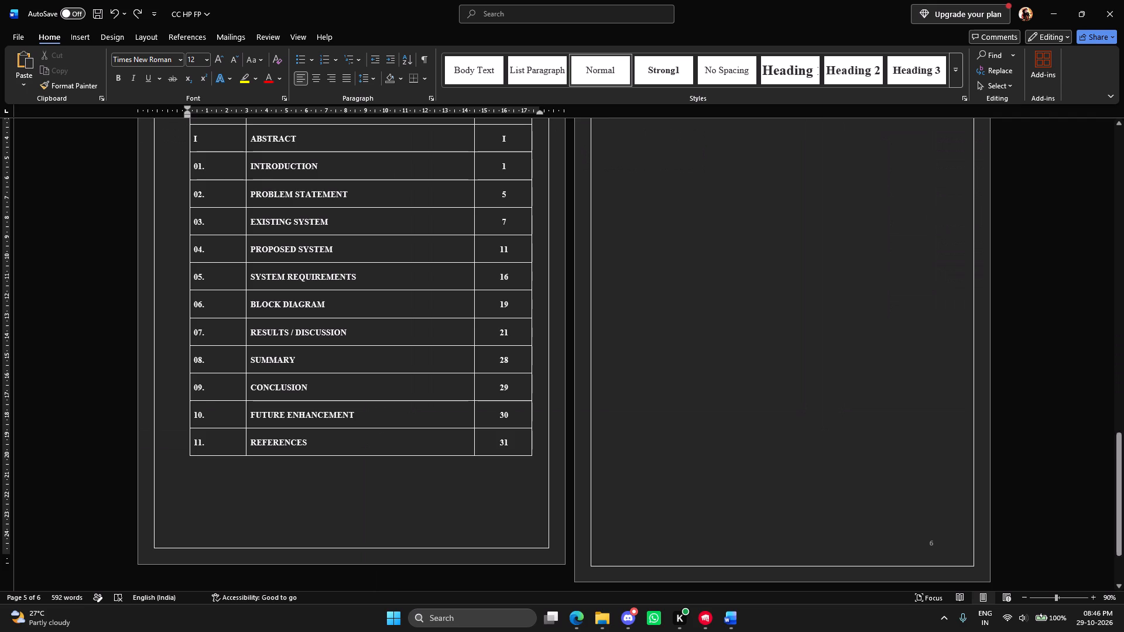
pyautogui.keyDown('ctrl'); pyautogui.scroll(4, 722, 394); pyautogui.keyUp('ctrl')
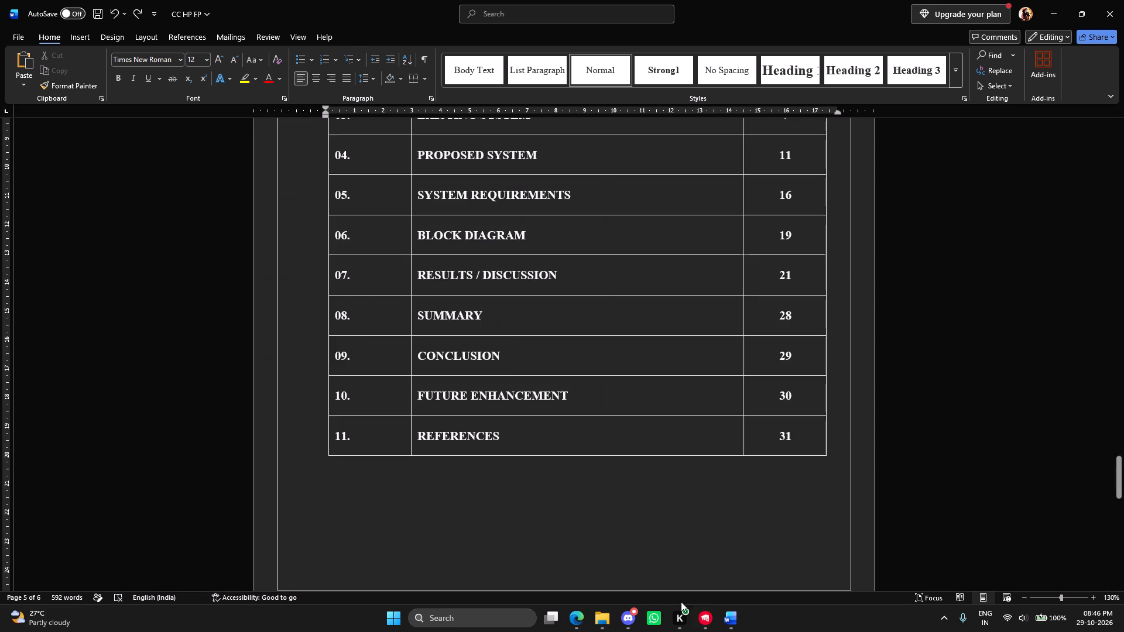
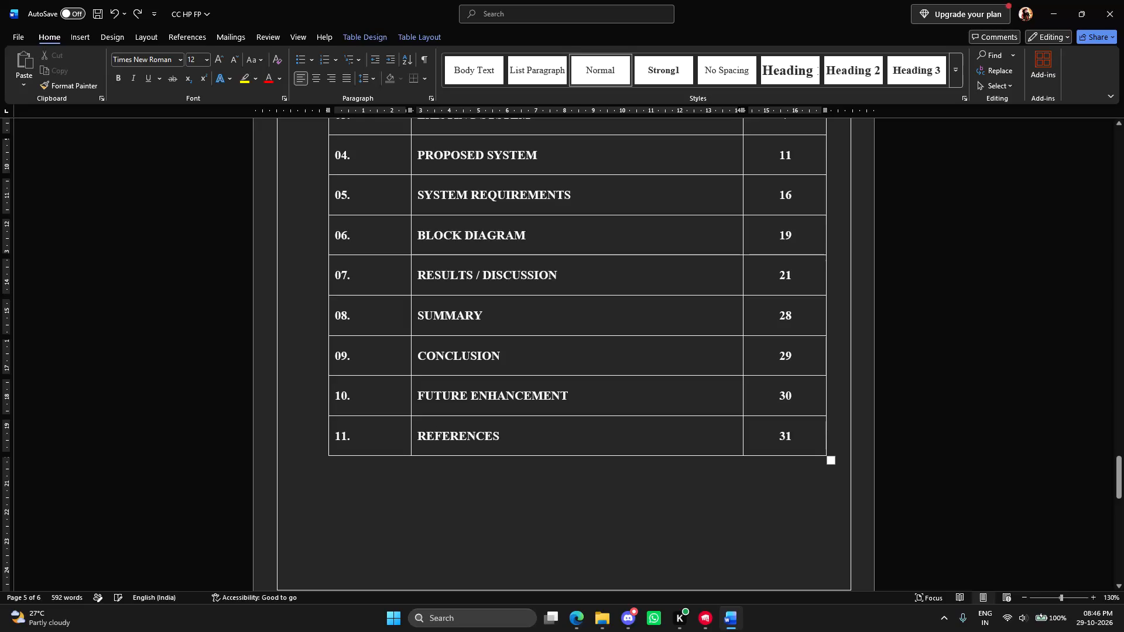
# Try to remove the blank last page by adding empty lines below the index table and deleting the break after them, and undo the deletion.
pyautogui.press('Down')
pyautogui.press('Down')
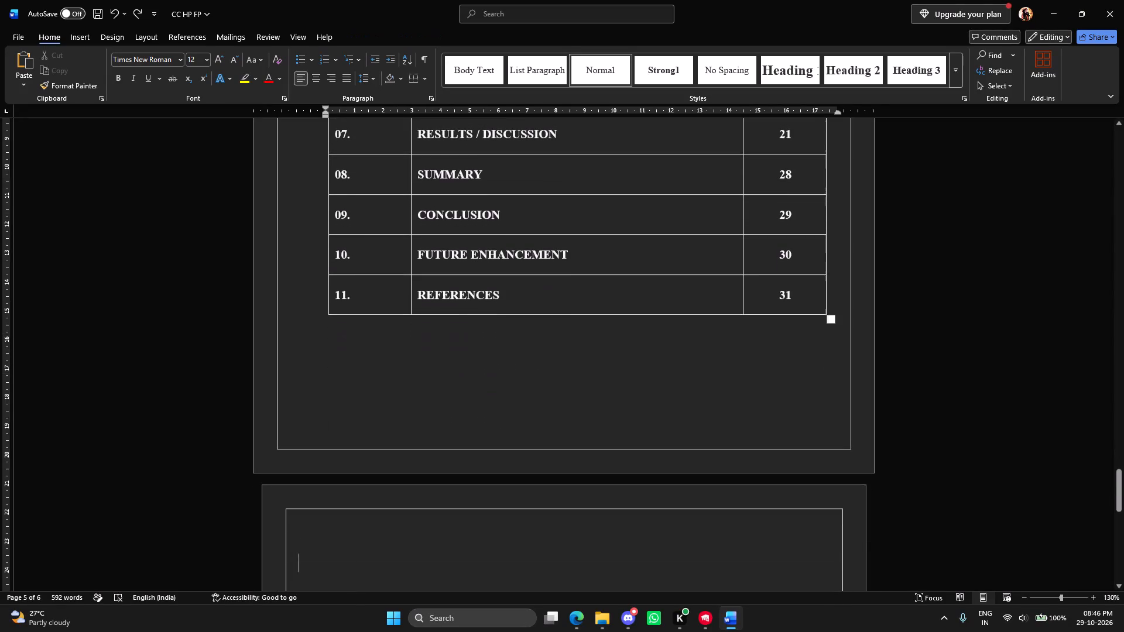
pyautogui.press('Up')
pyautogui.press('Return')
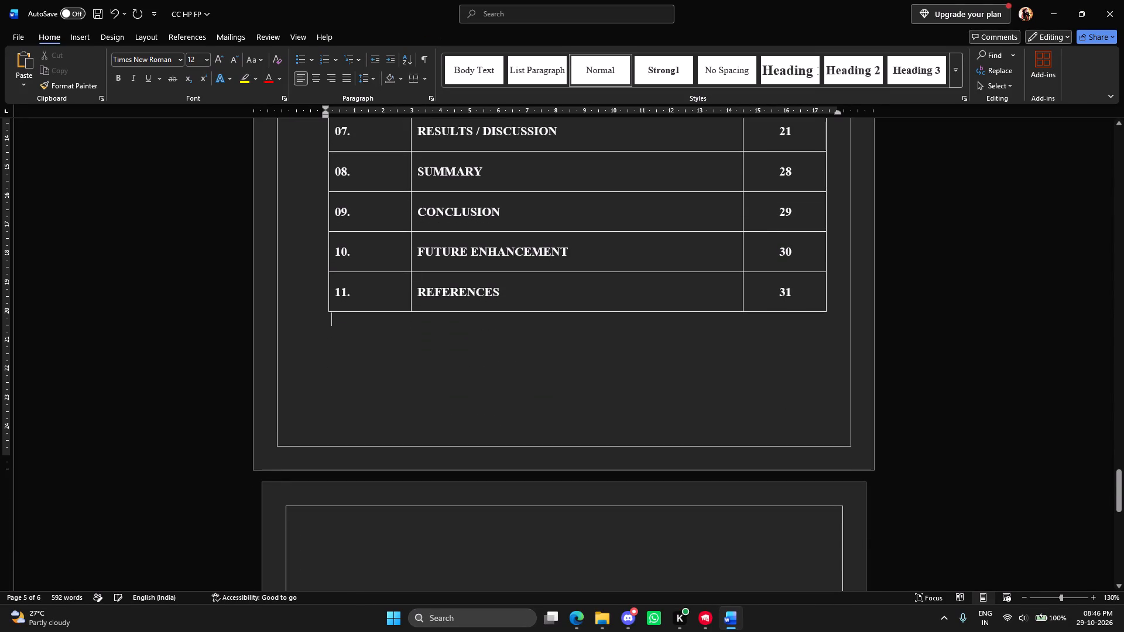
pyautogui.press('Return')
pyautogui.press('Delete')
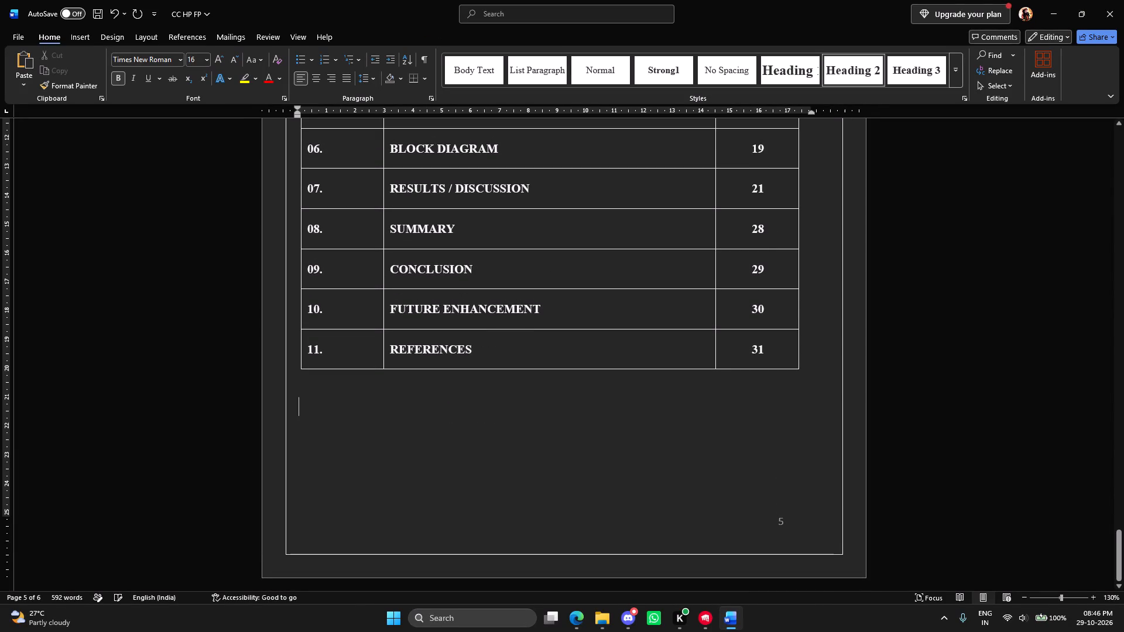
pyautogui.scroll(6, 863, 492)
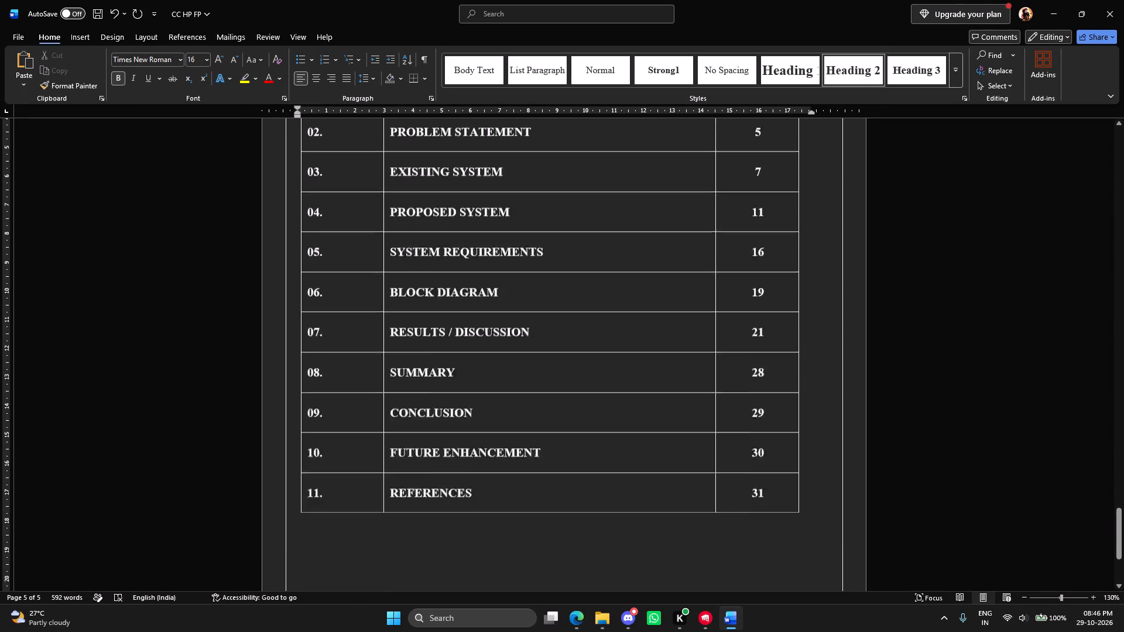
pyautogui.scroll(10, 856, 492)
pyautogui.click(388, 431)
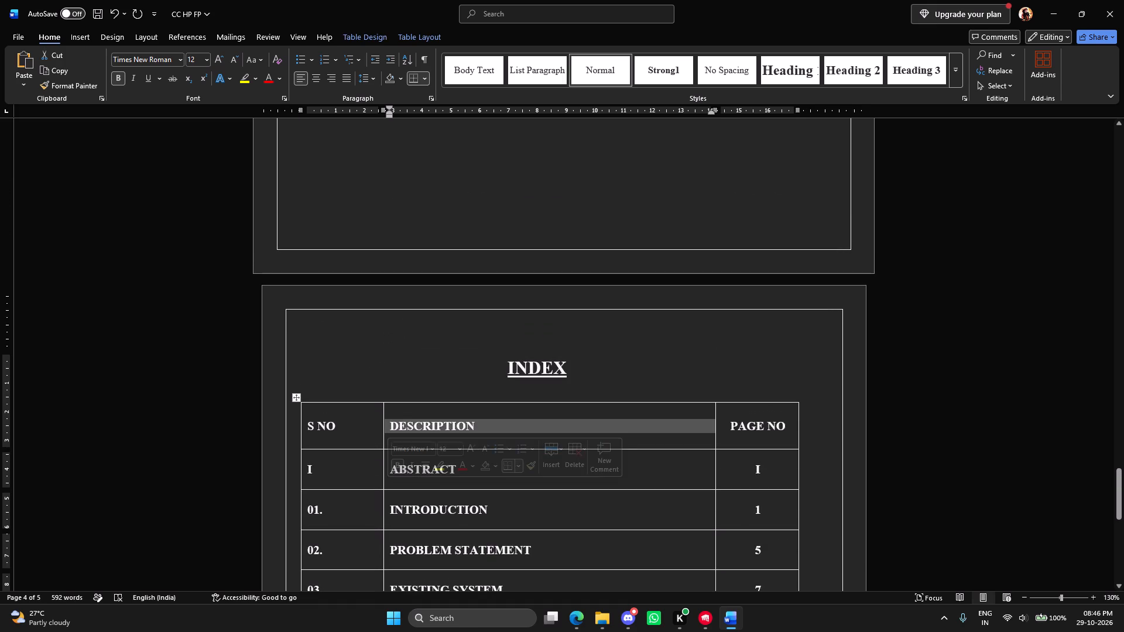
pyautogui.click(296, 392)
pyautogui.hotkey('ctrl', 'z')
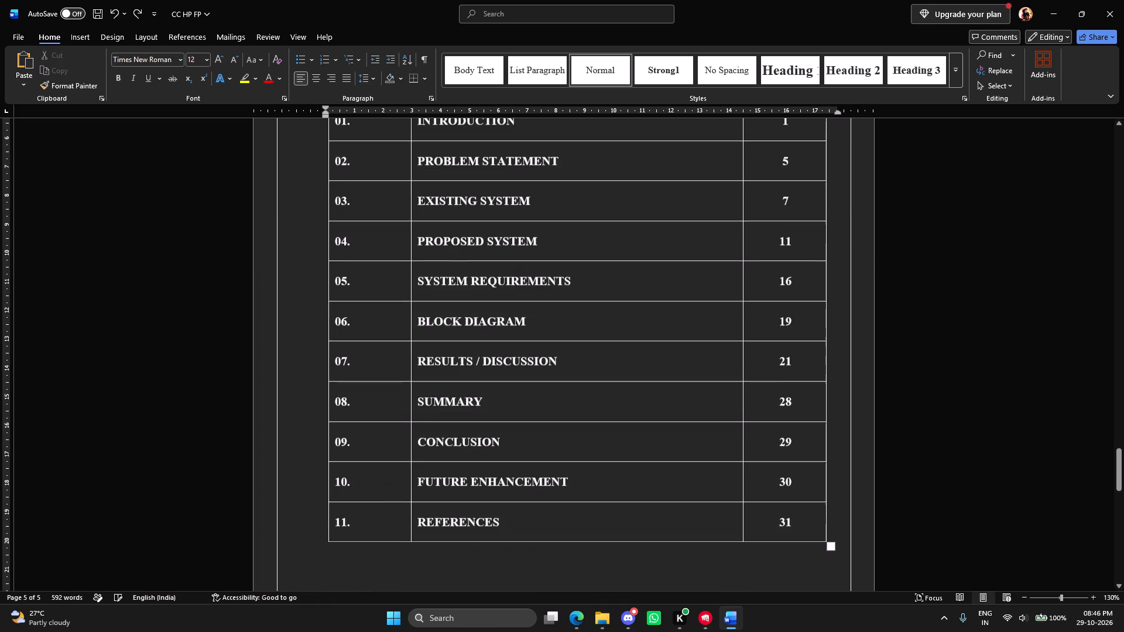
# Save the CC HP FP document.
pyautogui.scroll(-7, 416, 431)
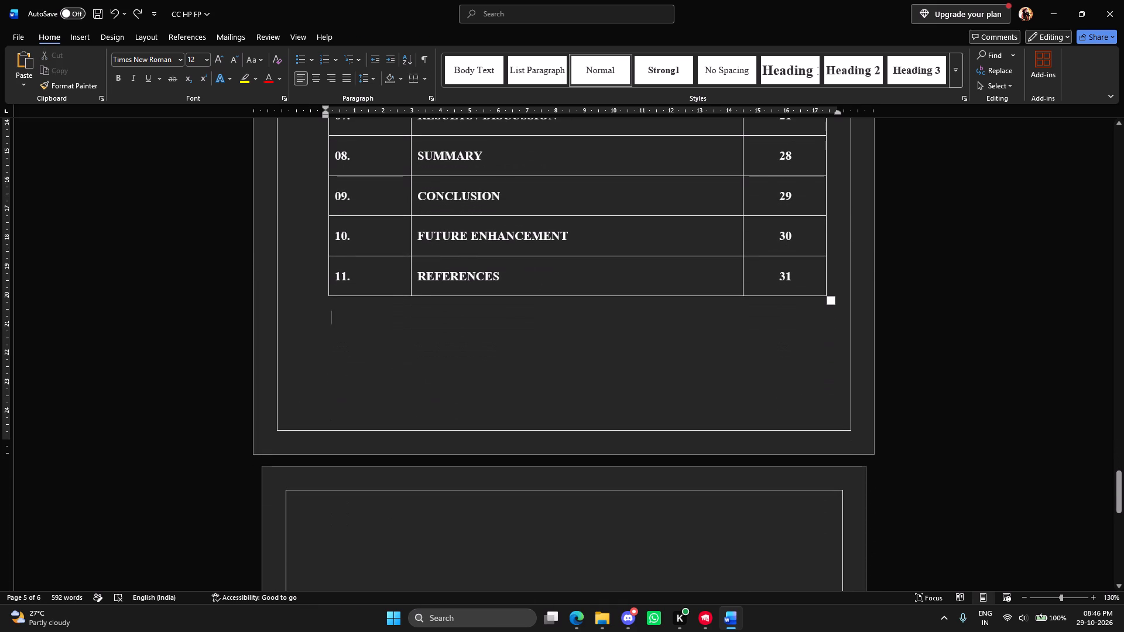
pyautogui.hotkey('ctrl', 's')
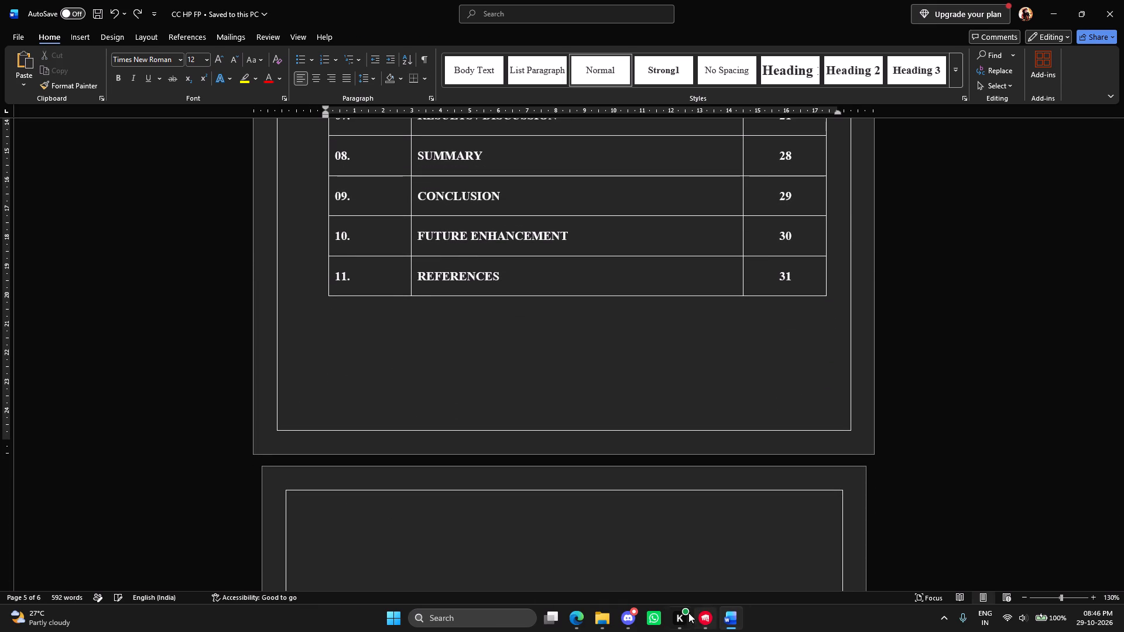
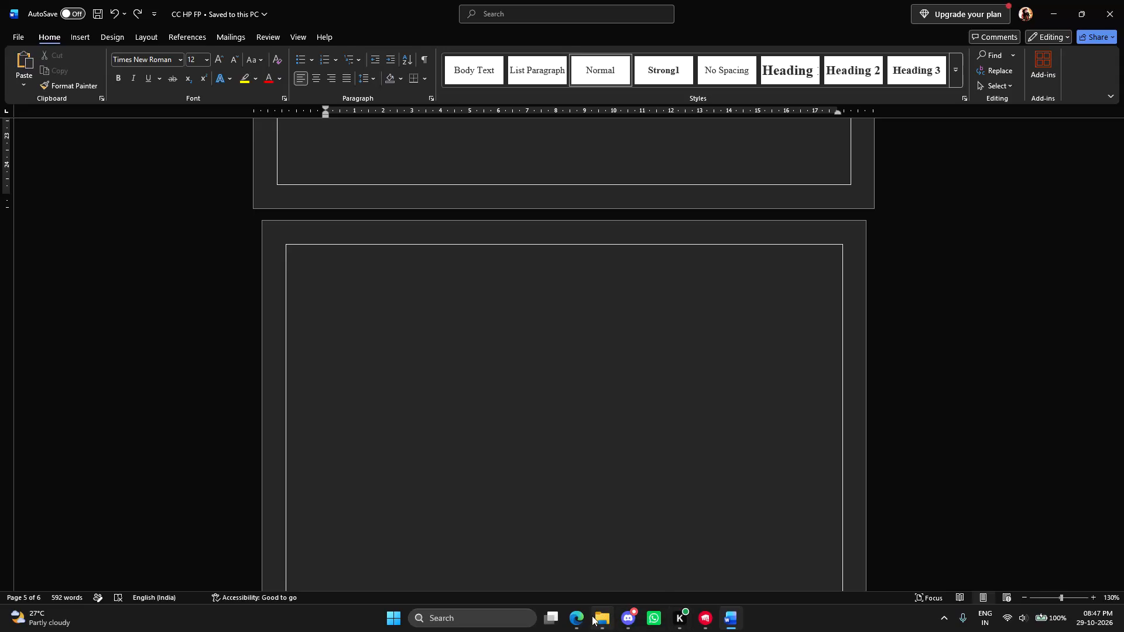
# Open the CC HP LP document from the Desktop folder and enable it for editing.
pyautogui.click(592, 616)
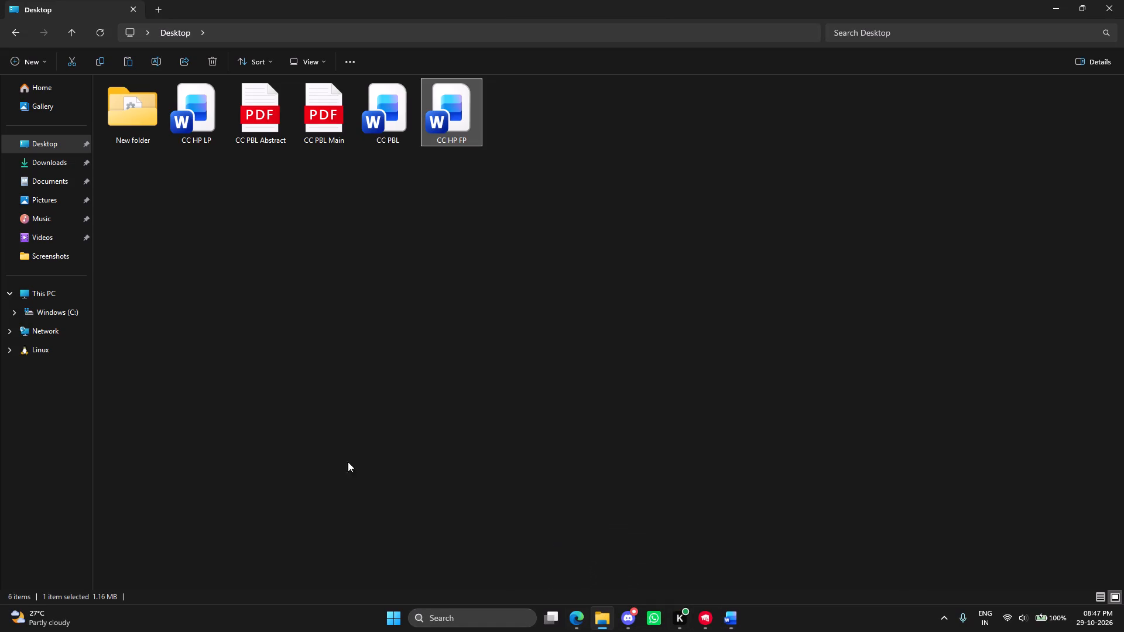
pyautogui.doubleClick(208, 120)
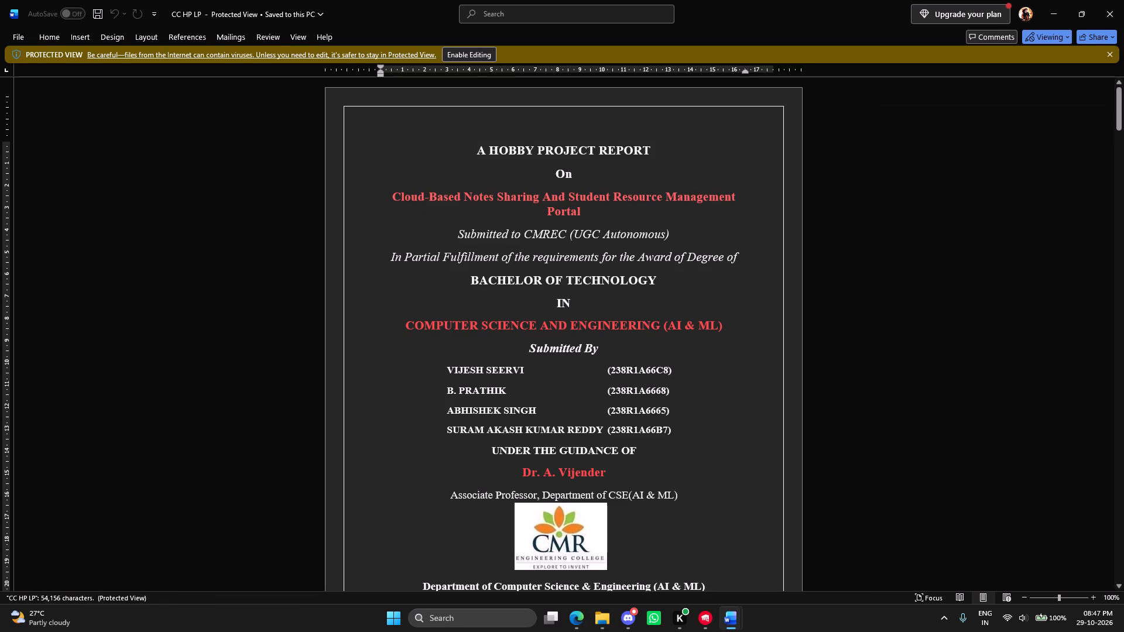
pyautogui.click(487, 55)
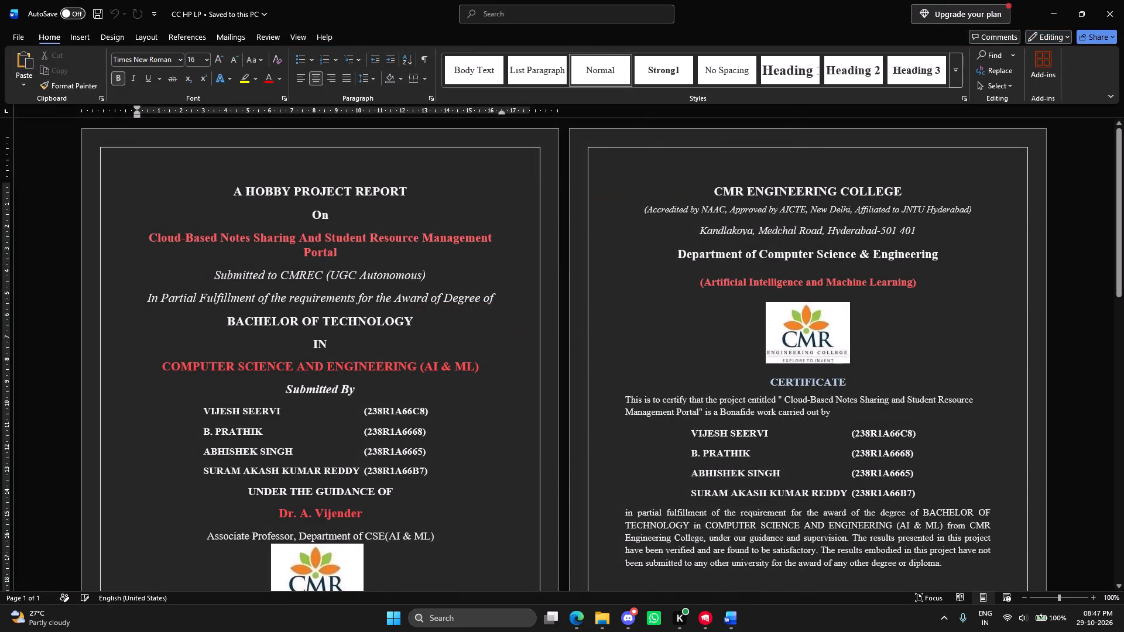
# Delete all front pages of CC HP LP, from the title page through the end of the index table.
pyautogui.scroll(-15, 547, 239)
pyautogui.scroll(-18, 549, 263)
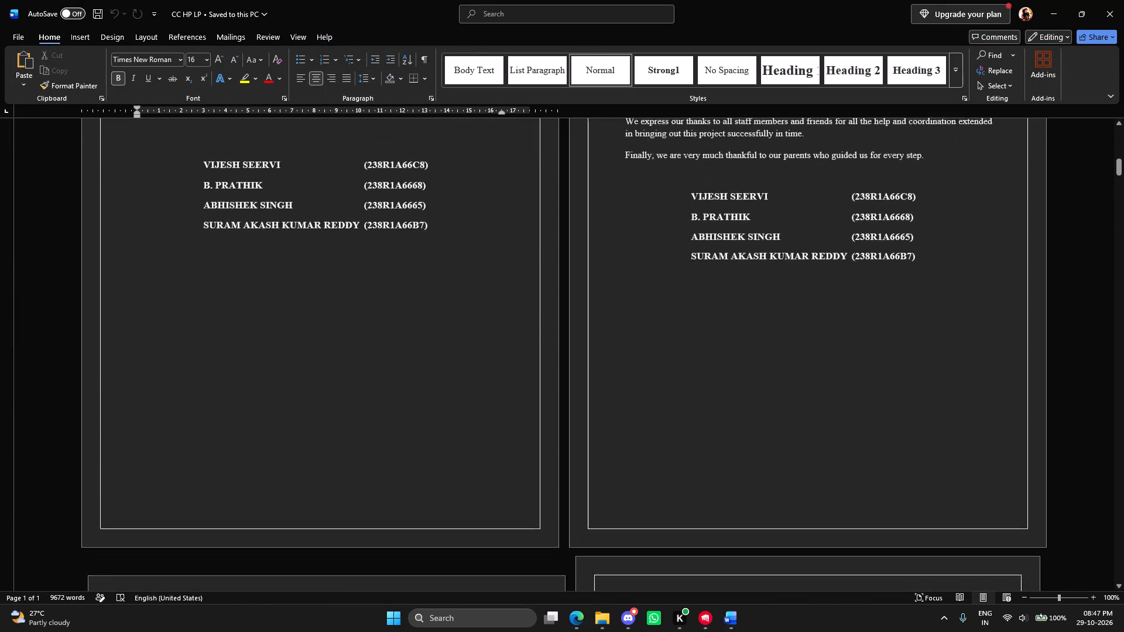
pyautogui.scroll(-19, 549, 286)
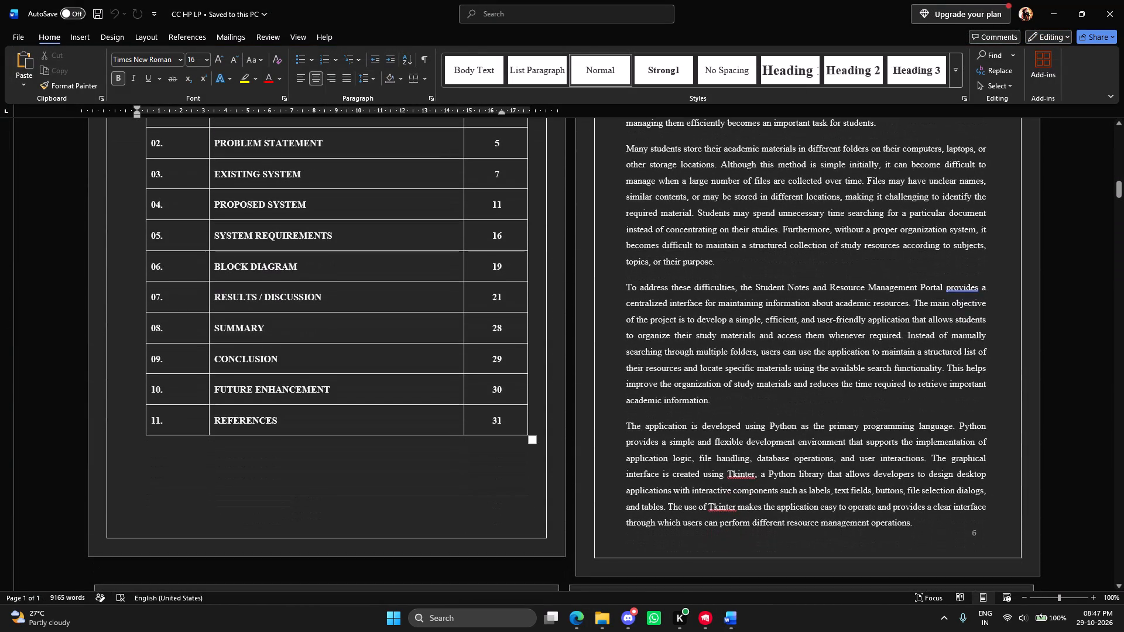
pyautogui.moveTo(481, 500); pyautogui.dragTo(383, 0)
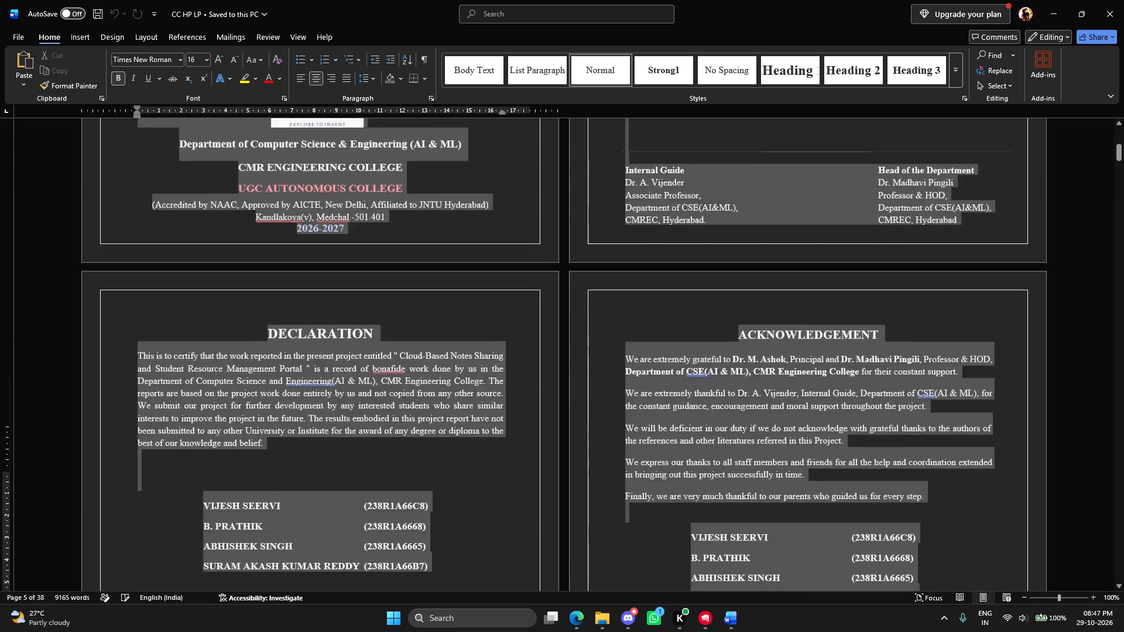
pyautogui.moveTo(383, 0); pyautogui.dragTo(80, 128)
pyautogui.press('BackSpace')
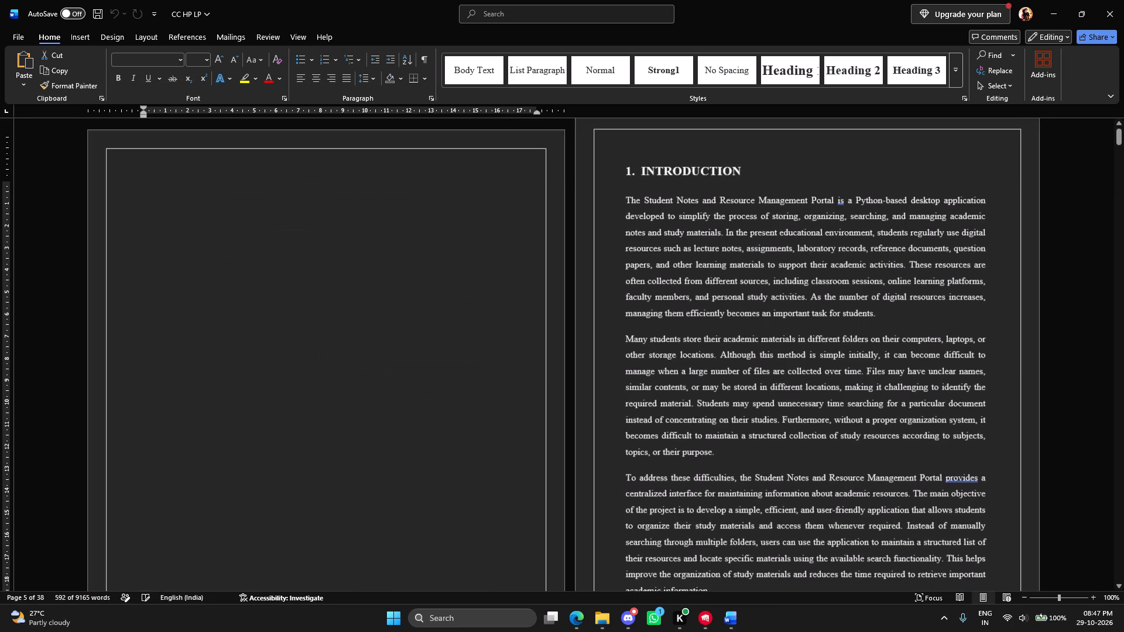
# Remove the leftover blank page before 1. INTRODUCTION and indent that heading in line with the body text.
pyautogui.scroll(-4, 313, 207)
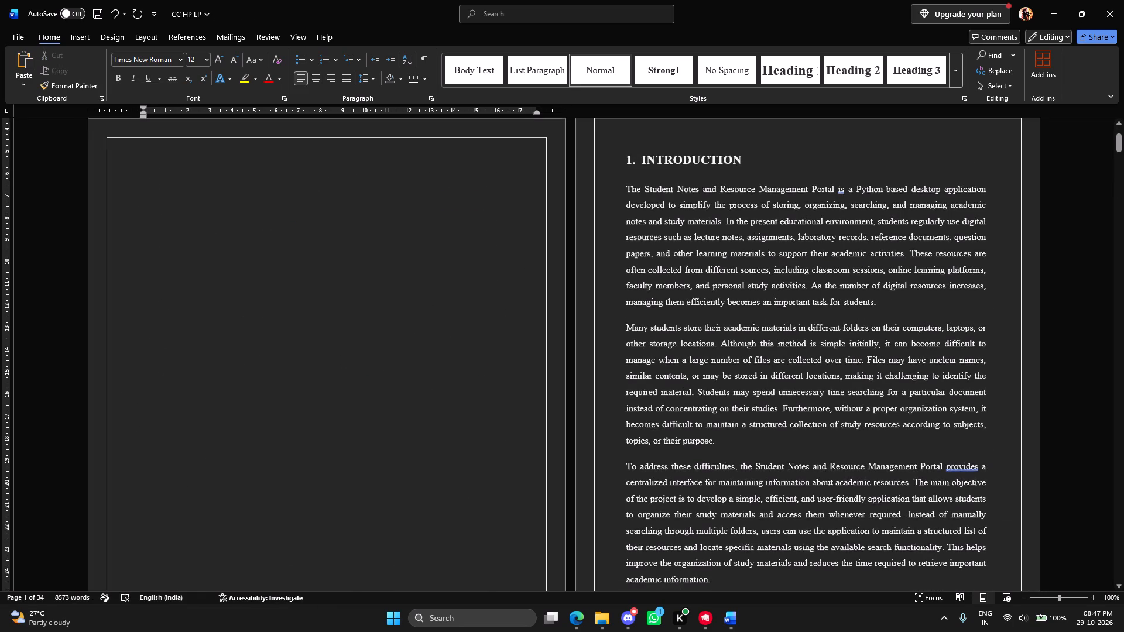
pyautogui.scroll(-4, 313, 207)
pyautogui.click(380, 468)
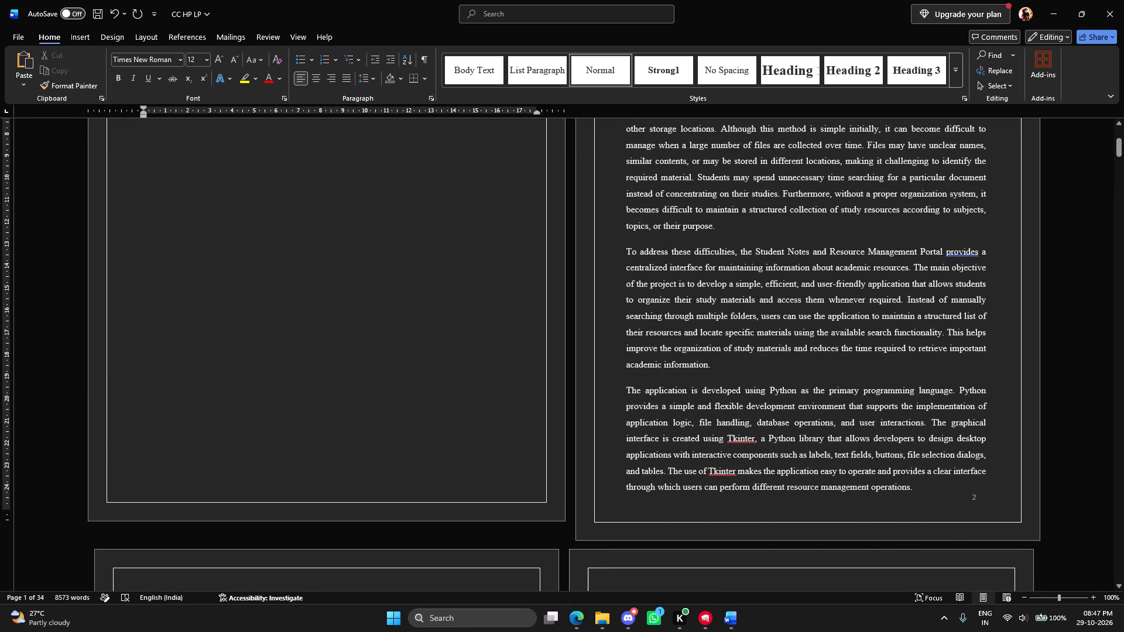
pyautogui.scroll(11, 423, 432)
pyautogui.click(625, 190)
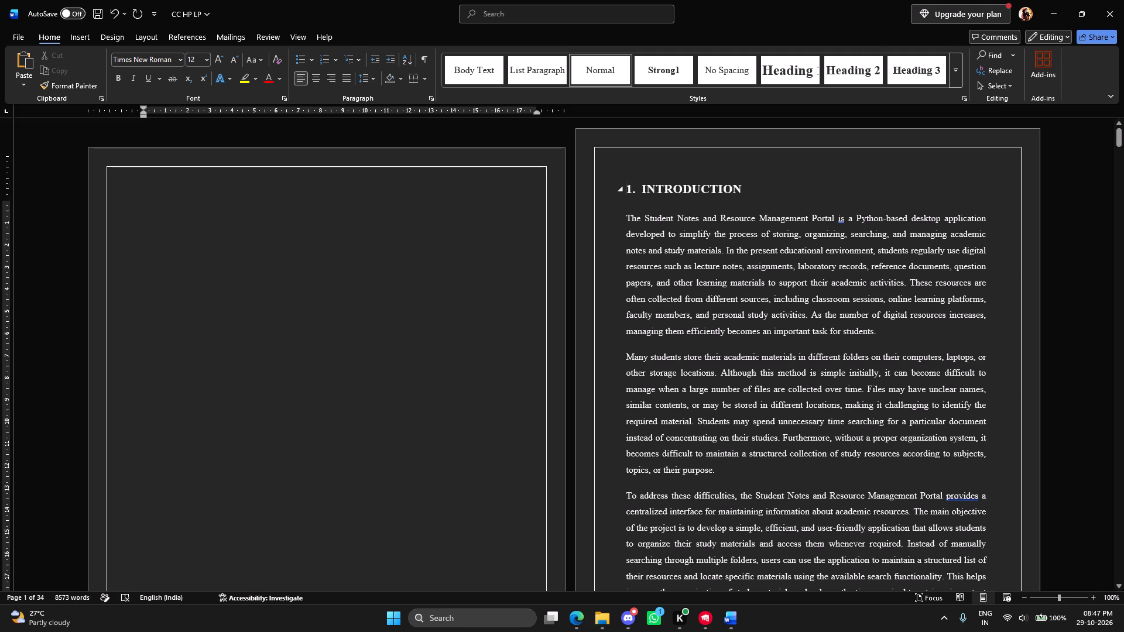
pyautogui.press('BackSpace')
pyautogui.press('BackSpace')
pyautogui.press('BackSpace')
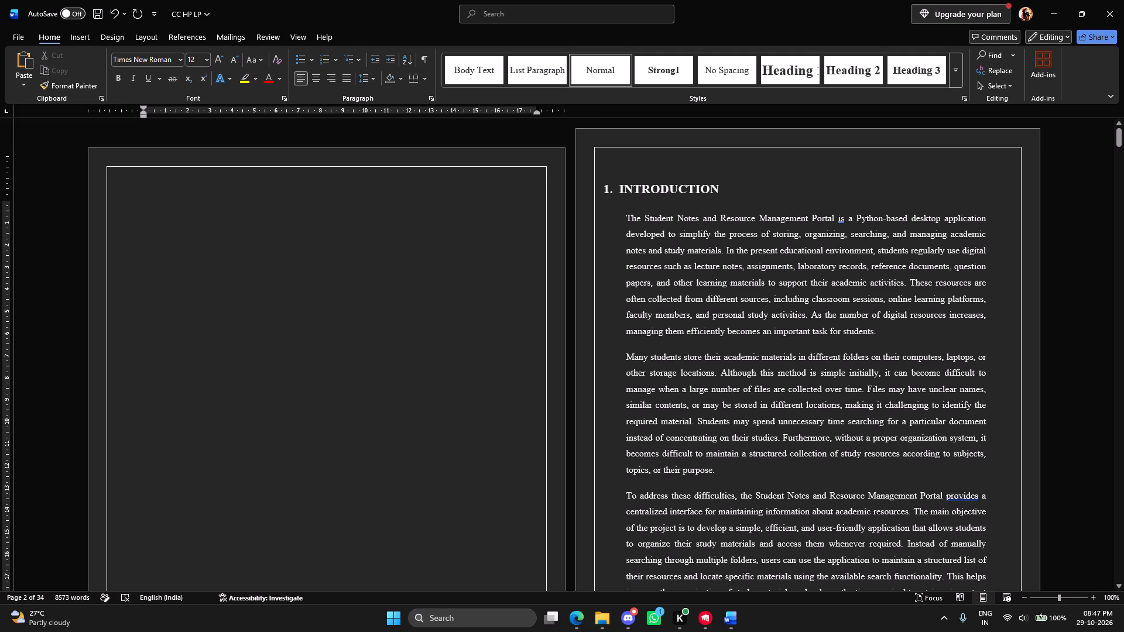
pyautogui.press('BackSpace')
pyautogui.press('BackSpace')
pyautogui.press('BackSpace')
pyautogui.press('BackSpace')
pyautogui.press('BackSpace')
pyautogui.click(412, 209)
pyautogui.press('Delete')
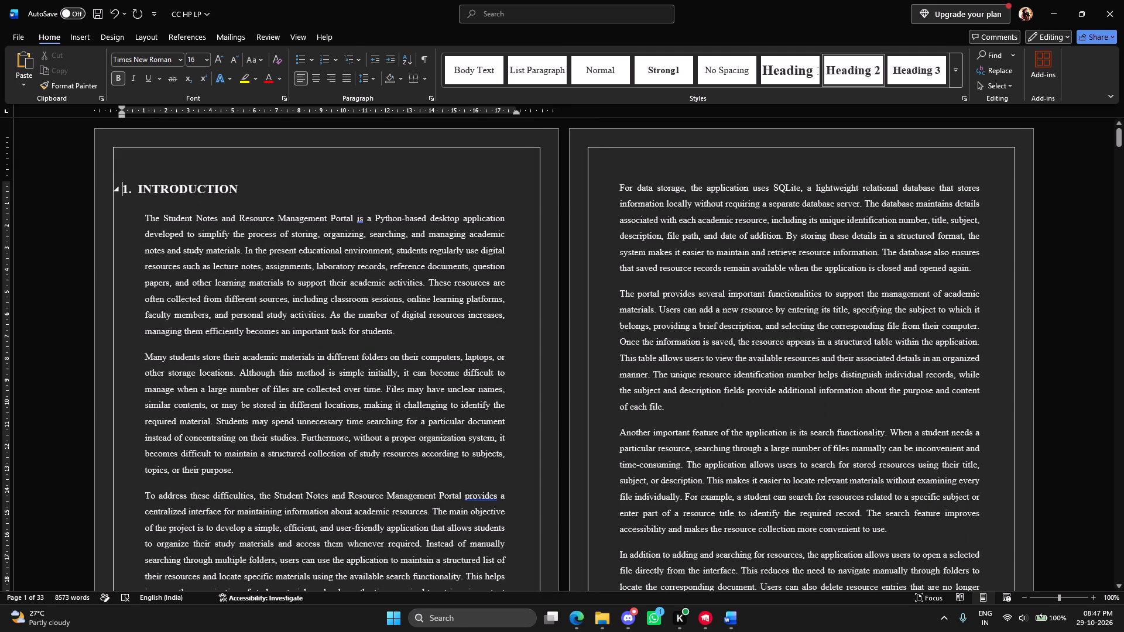
pyautogui.press('Tab')
# Change the footer page numbers to the centred bottom-of-page style Plain Number 2 and leave footer editing.
pyautogui.scroll(-10, 369, 208)
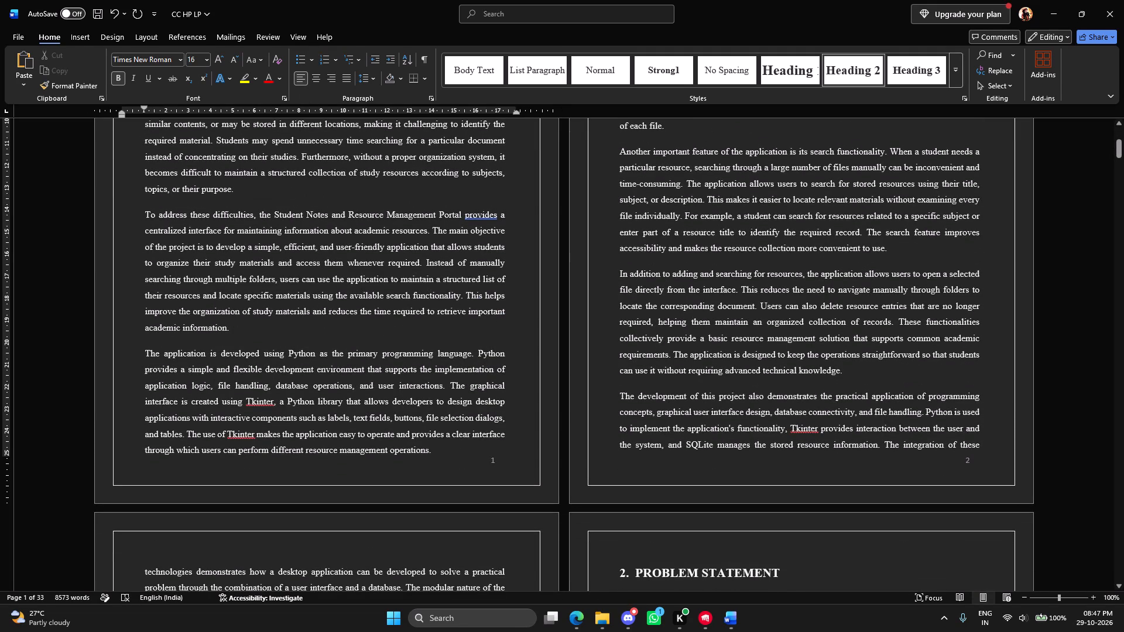
pyautogui.doubleClick(506, 470)
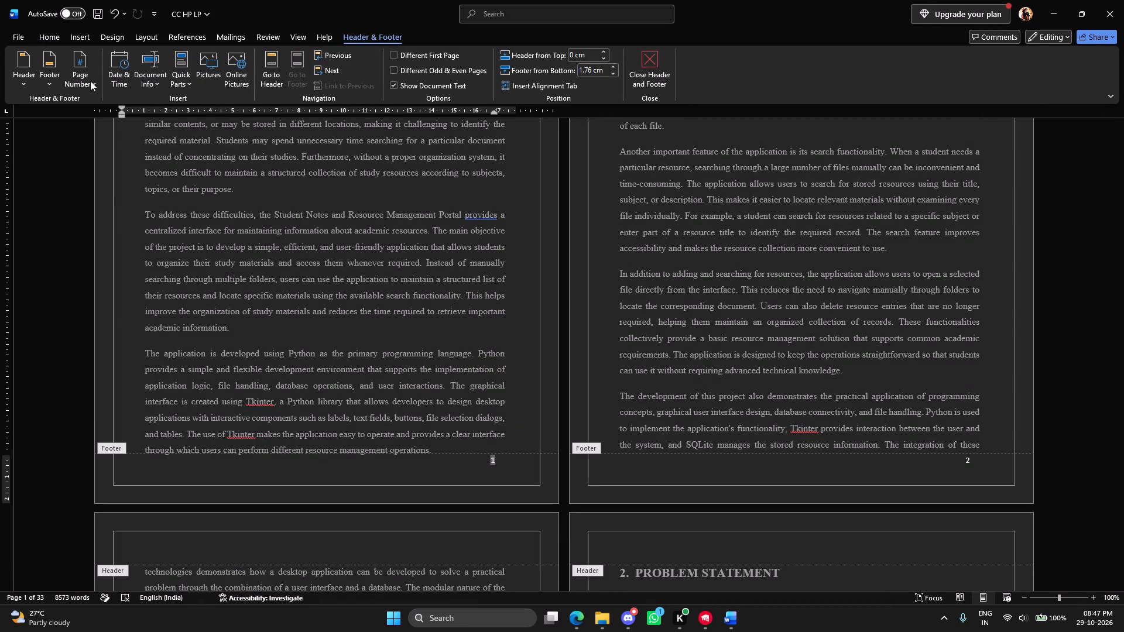
pyautogui.click(83, 81)
pyautogui.click(115, 114)
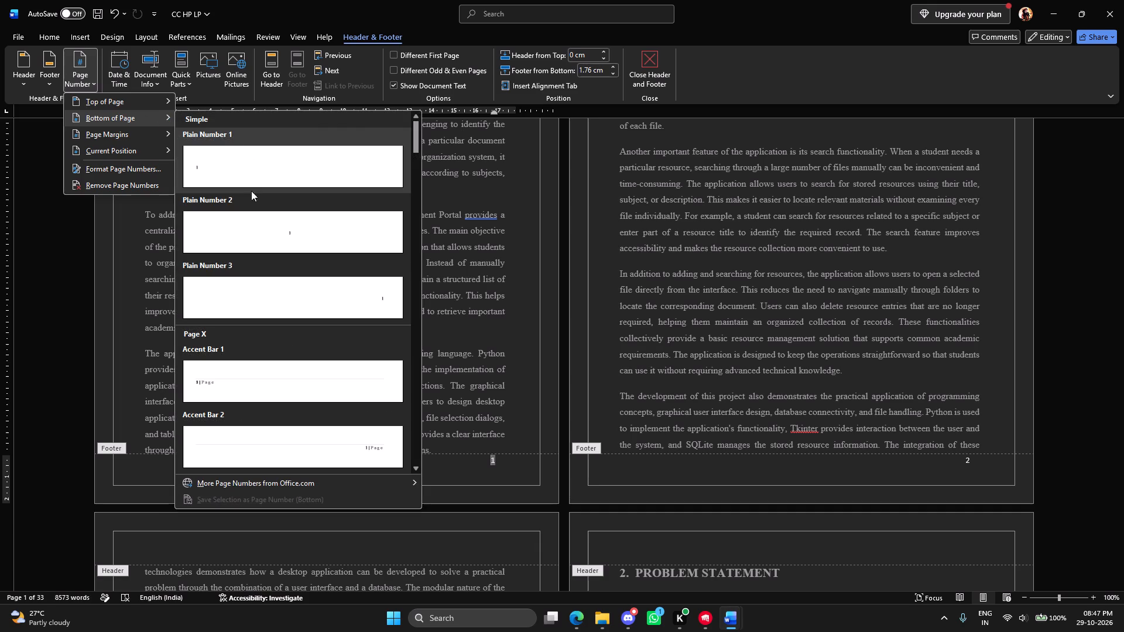
pyautogui.click(249, 238)
pyautogui.click(433, 243)
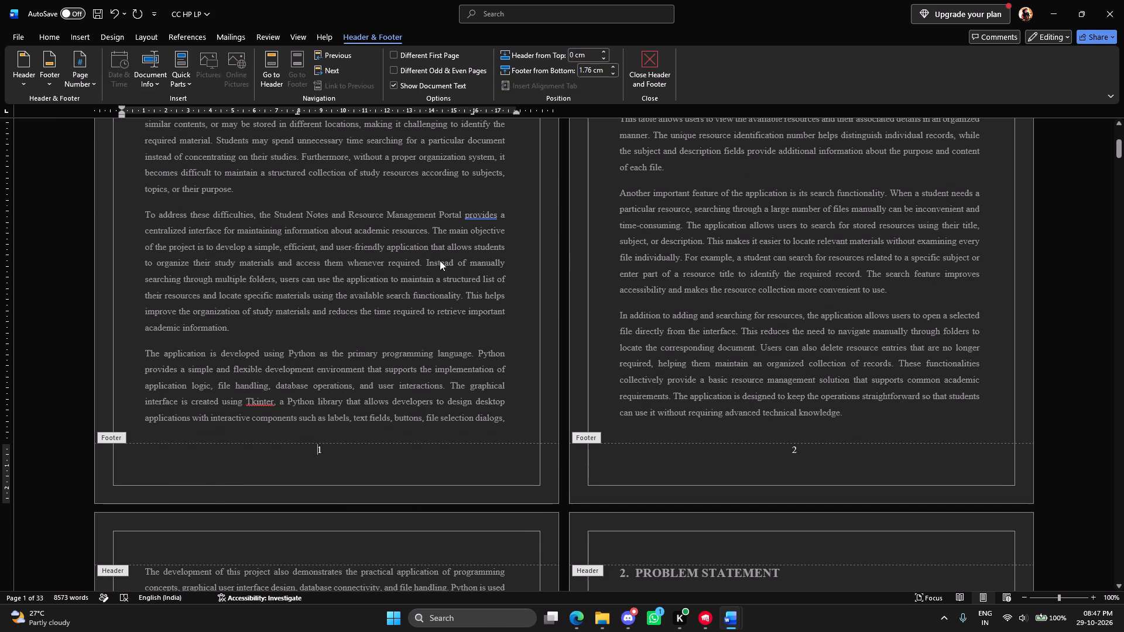
pyautogui.scroll(12, 440, 262)
pyautogui.click(647, 74)
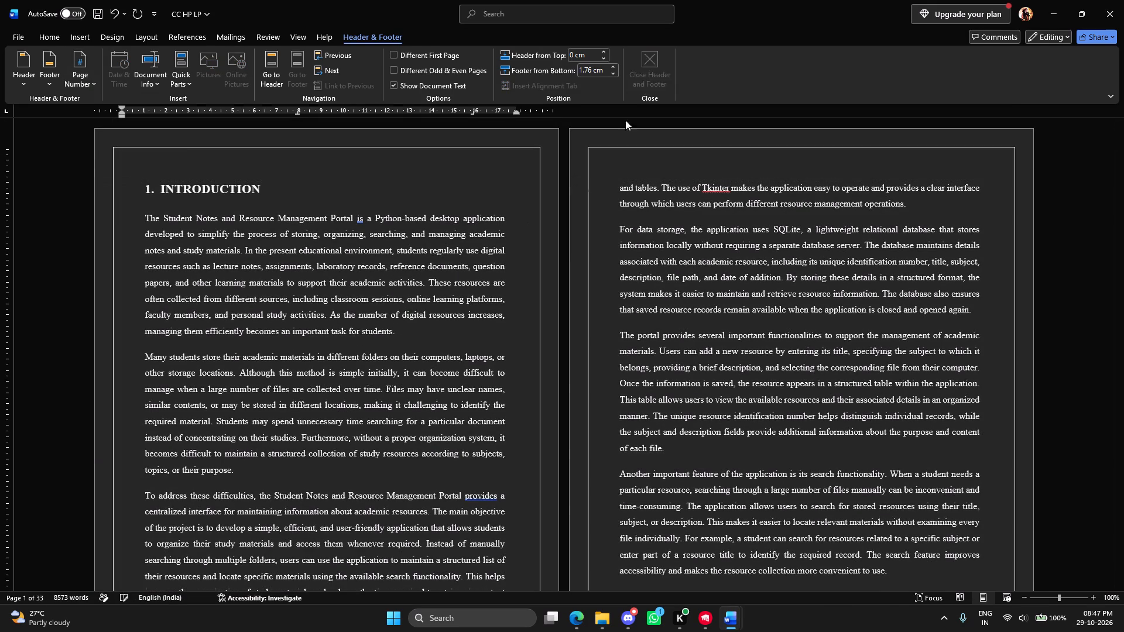
# Save the CC HP LP document.
pyautogui.hotkey('ctrl', 's')
# Review the page layout and page numbering from the Introduction through the start of 5. SYSTEM REQUIREMENTS.
pyautogui.scroll(-7, 401, 250)
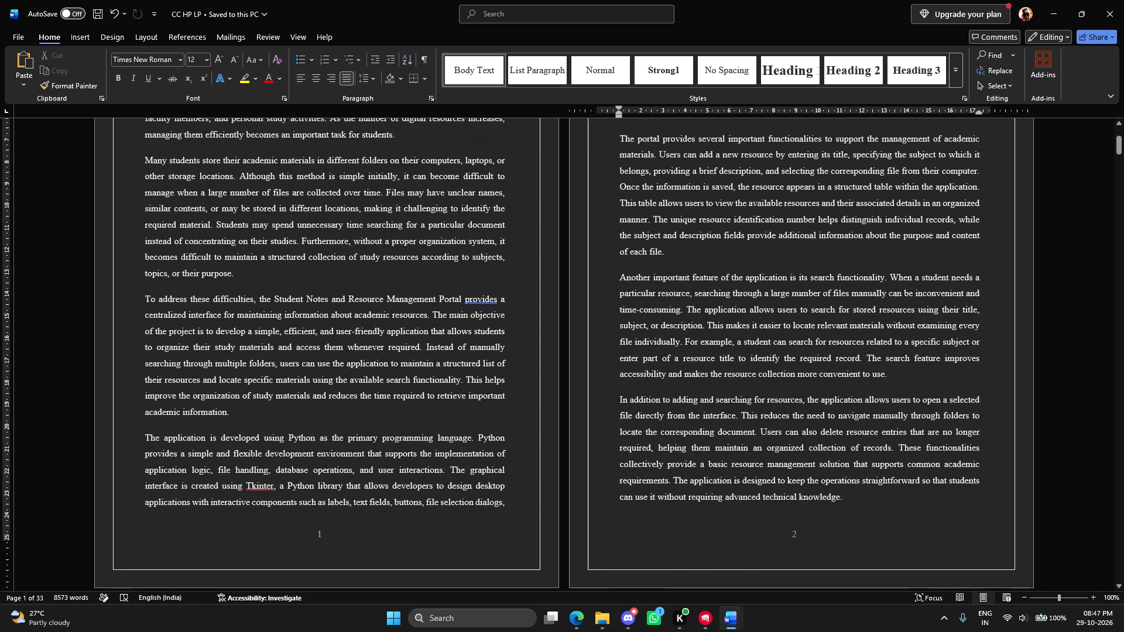
pyautogui.scroll(-16, 404, 250)
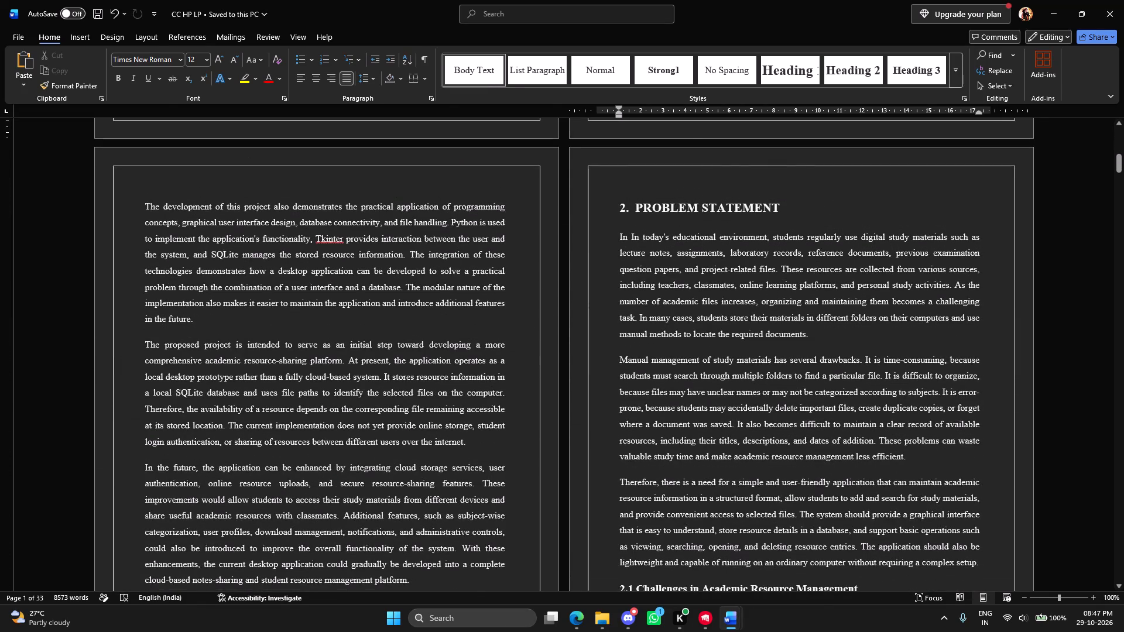
pyautogui.scroll(-13, 404, 250)
pyautogui.scroll(14, 406, 248)
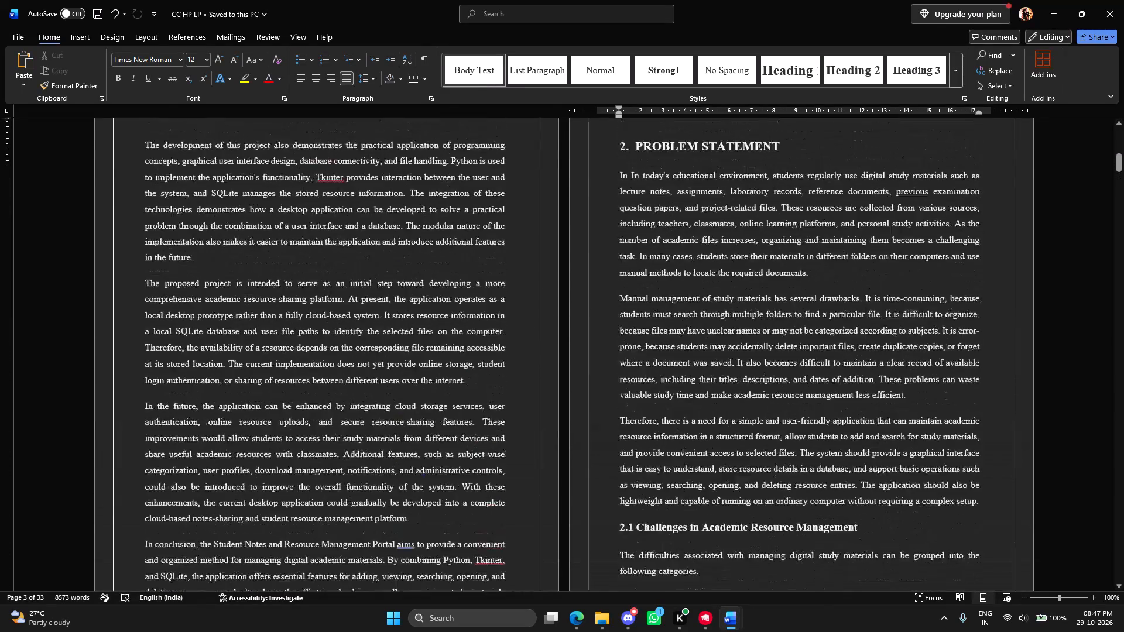
pyautogui.scroll(-20, 417, 250)
pyautogui.scroll(-2, 417, 250)
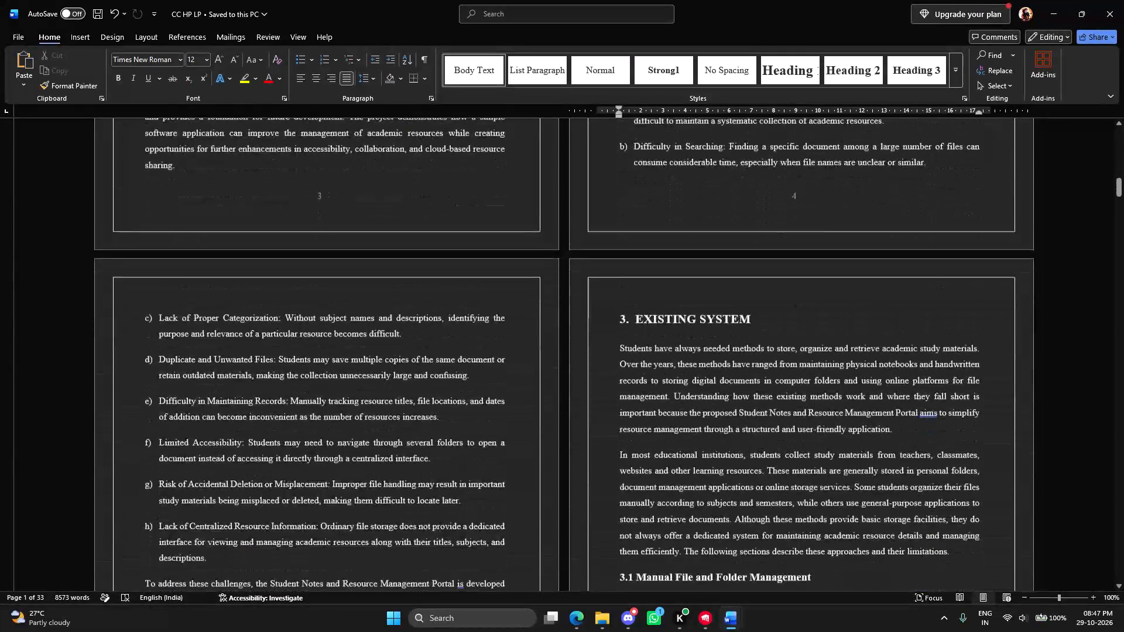
pyautogui.scroll(-14, 420, 251)
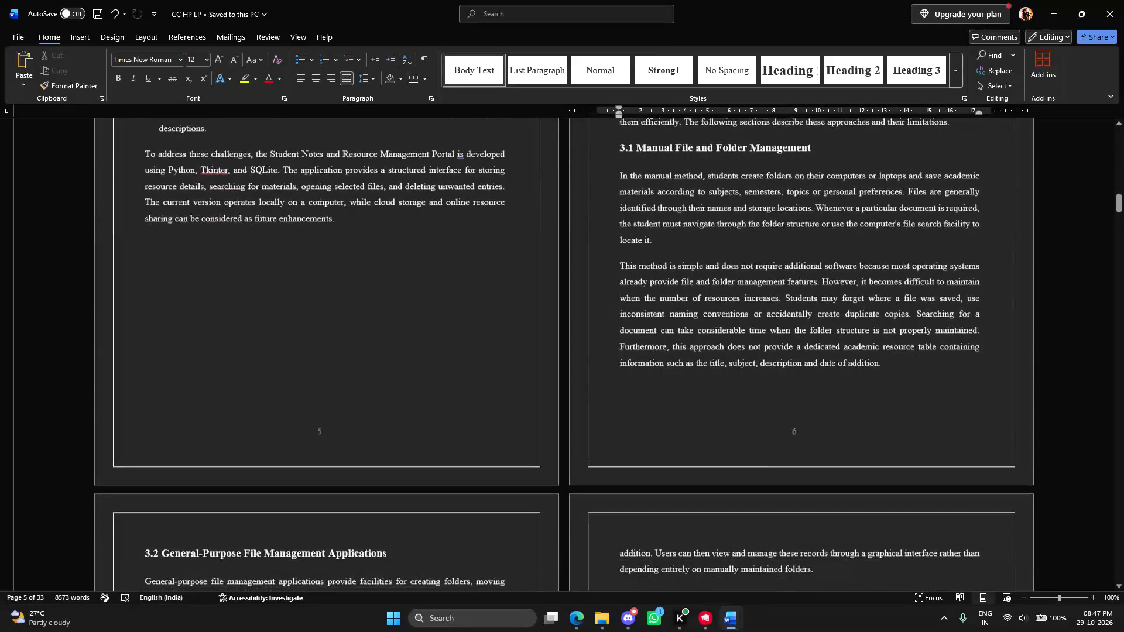
pyautogui.scroll(-15, 415, 258)
pyautogui.scroll(-14, 415, 261)
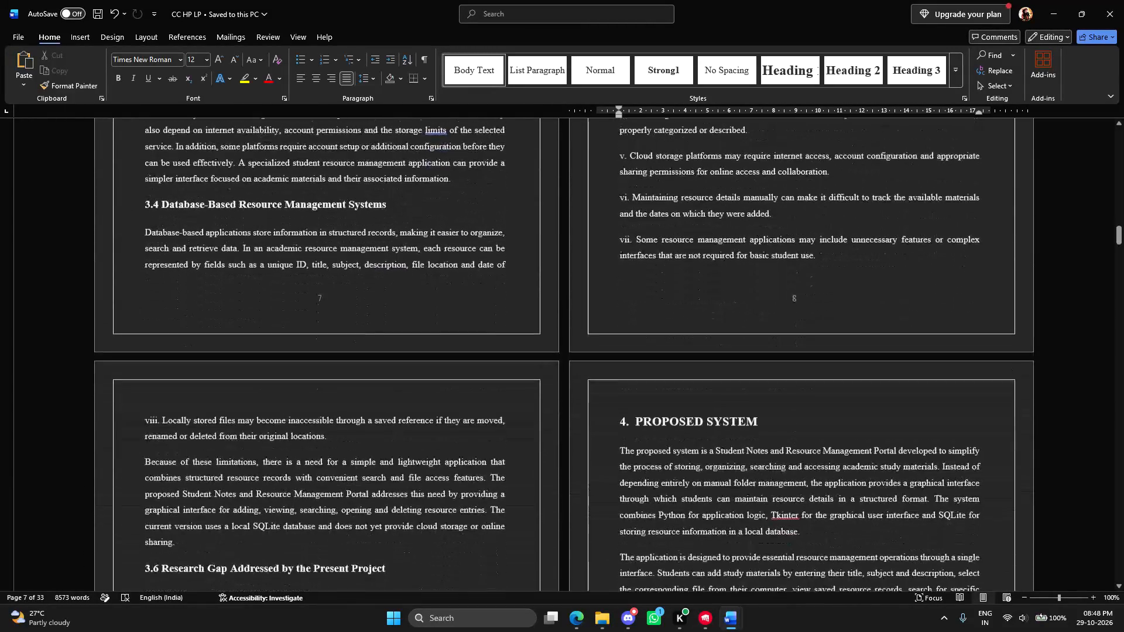
pyautogui.scroll(-7, 416, 266)
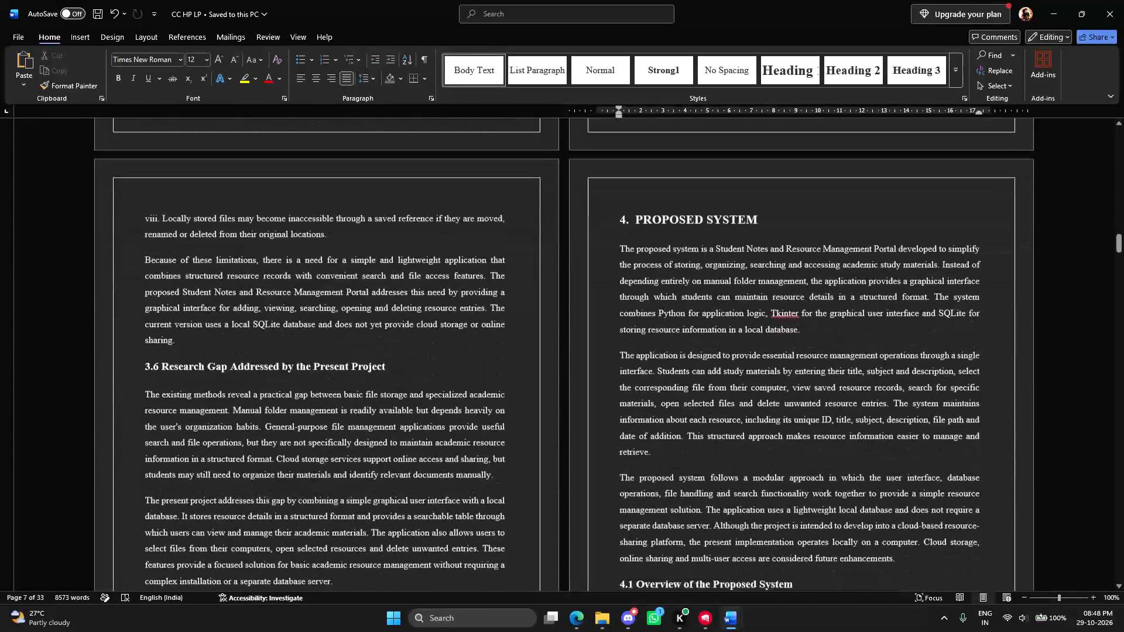
pyautogui.scroll(-17, 416, 266)
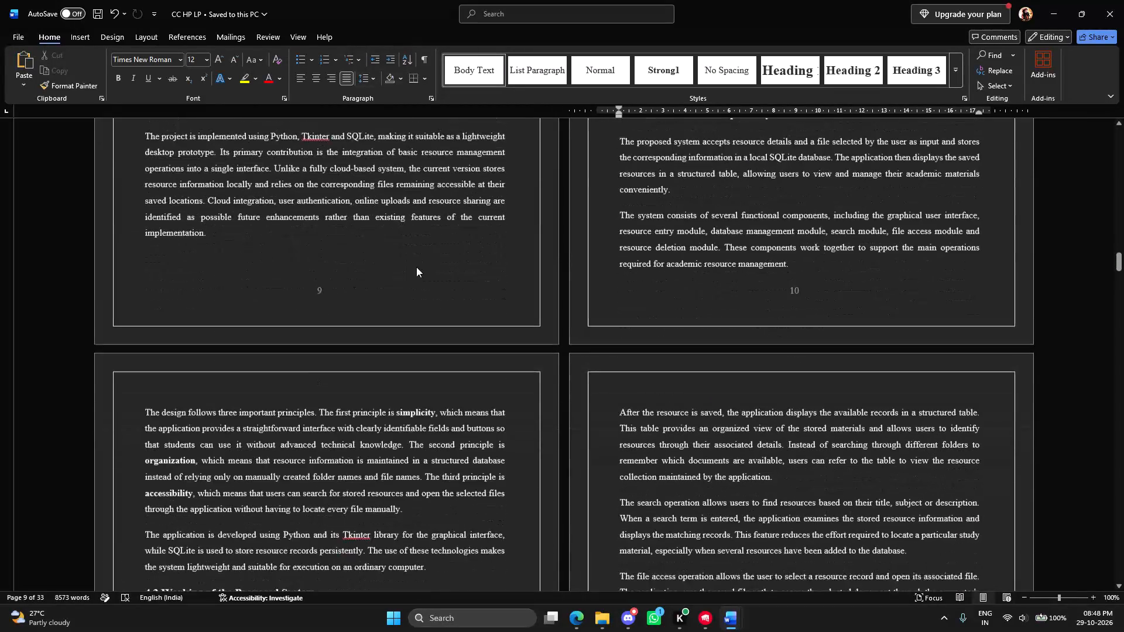
pyautogui.scroll(-14, 416, 267)
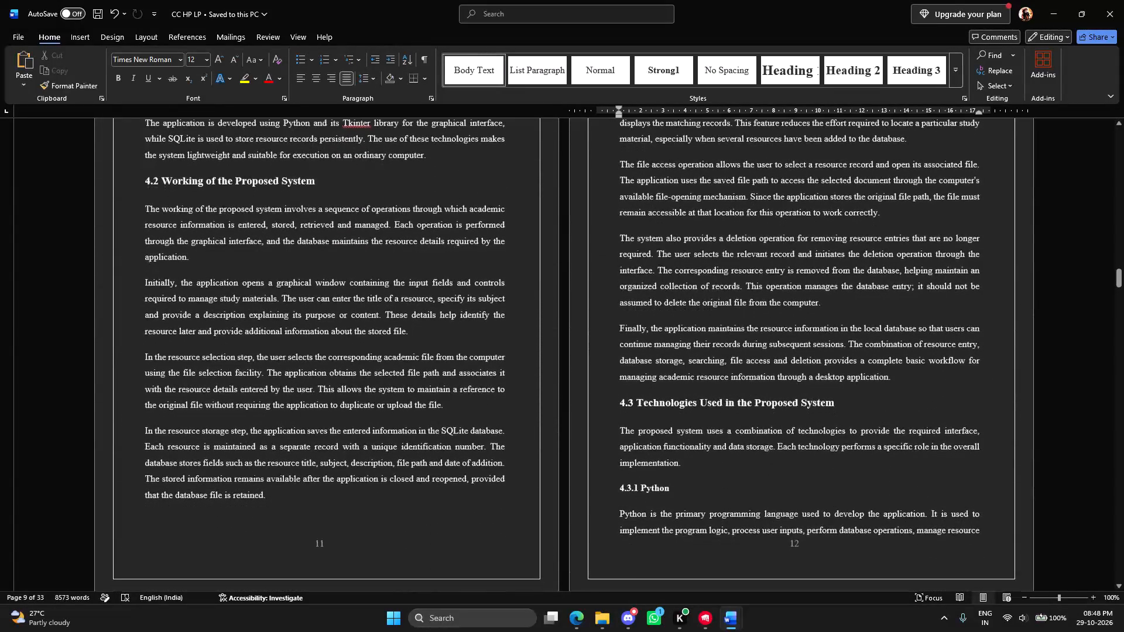
pyautogui.scroll(6, 416, 267)
pyautogui.scroll(-19, 416, 267)
pyautogui.scroll(-12, 413, 266)
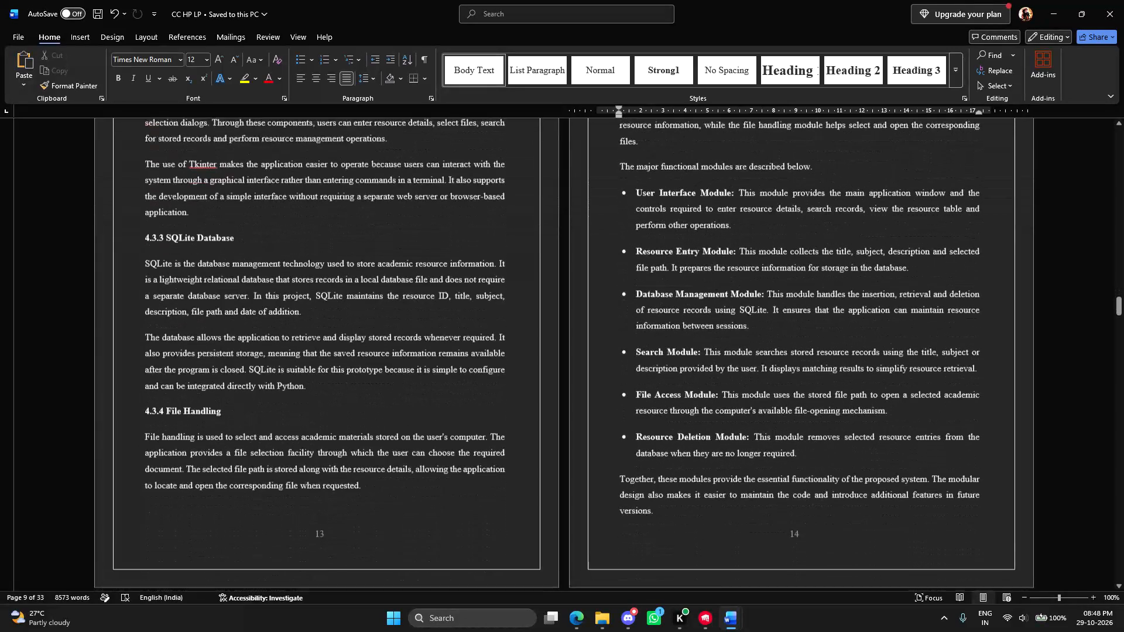
pyautogui.scroll(6, 413, 266)
pyautogui.scroll(-17, 412, 269)
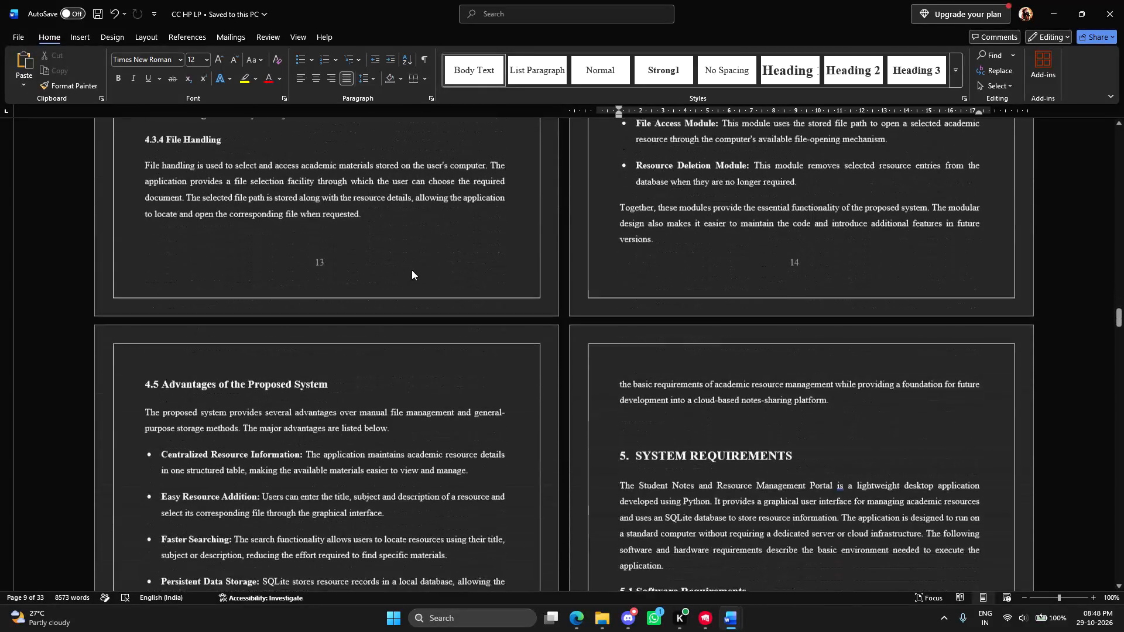
pyautogui.scroll(-7, 412, 270)
# Recheck the page breaks and layout of the 4. PROPOSED SYSTEM pages, around sections 4.2 to 4.4.
pyautogui.scroll(4, 438, 268)
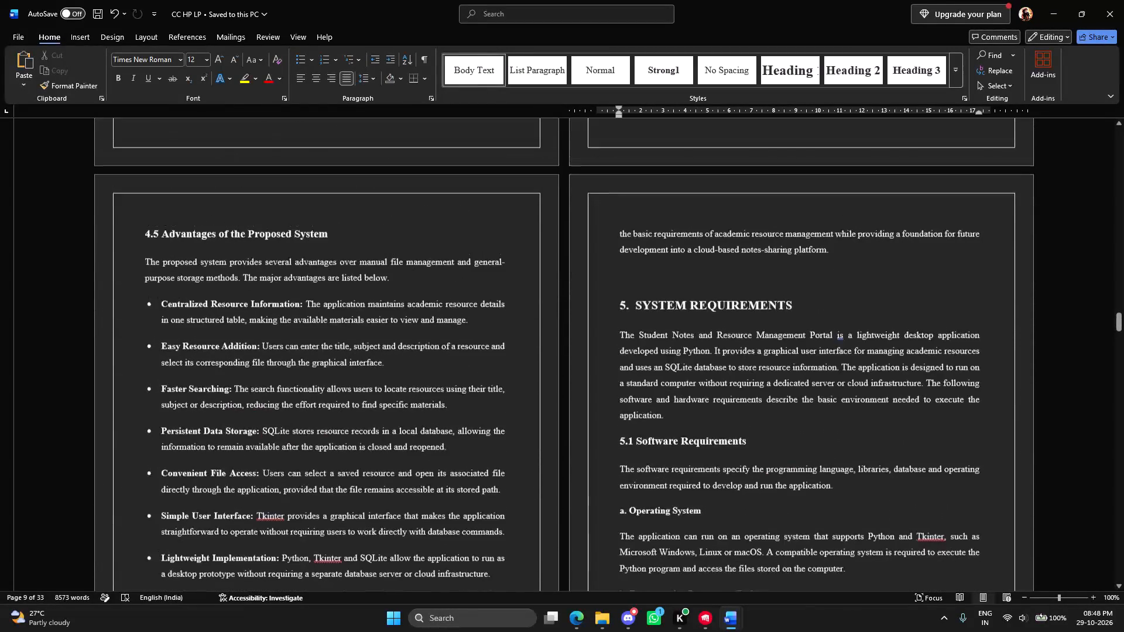
pyautogui.scroll(17, 438, 268)
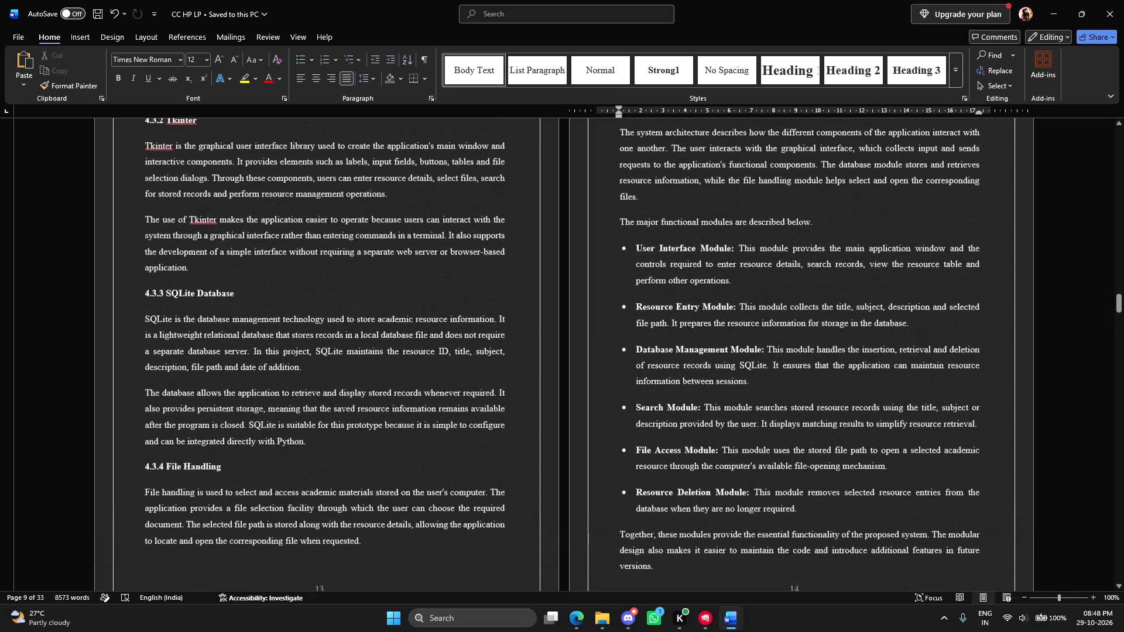
pyautogui.scroll(17, 437, 269)
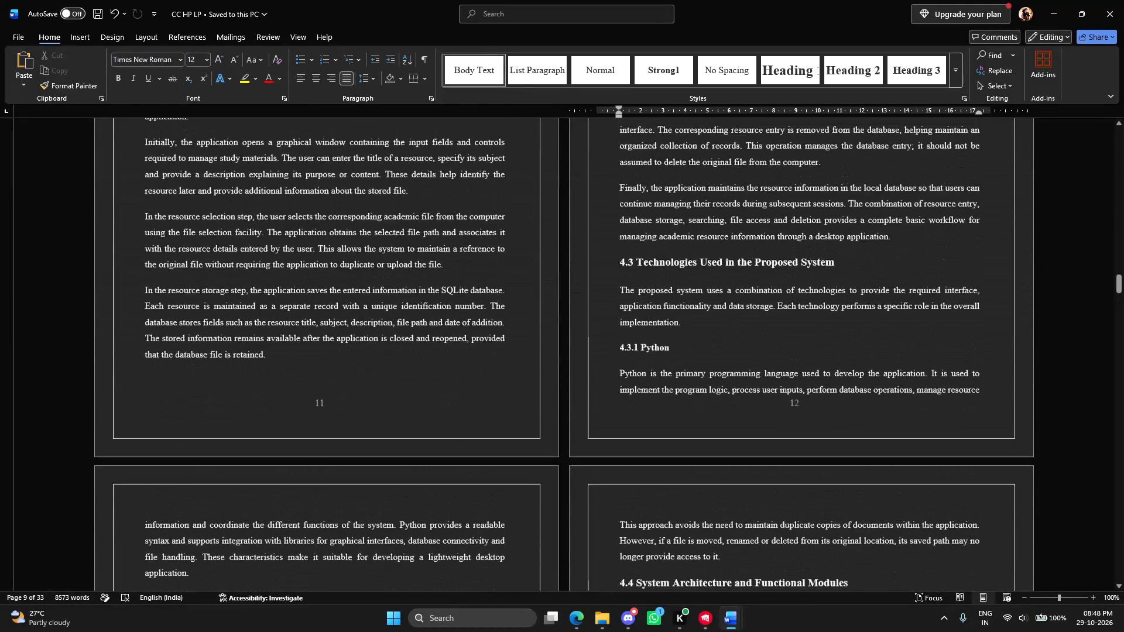
pyautogui.scroll(14, 436, 266)
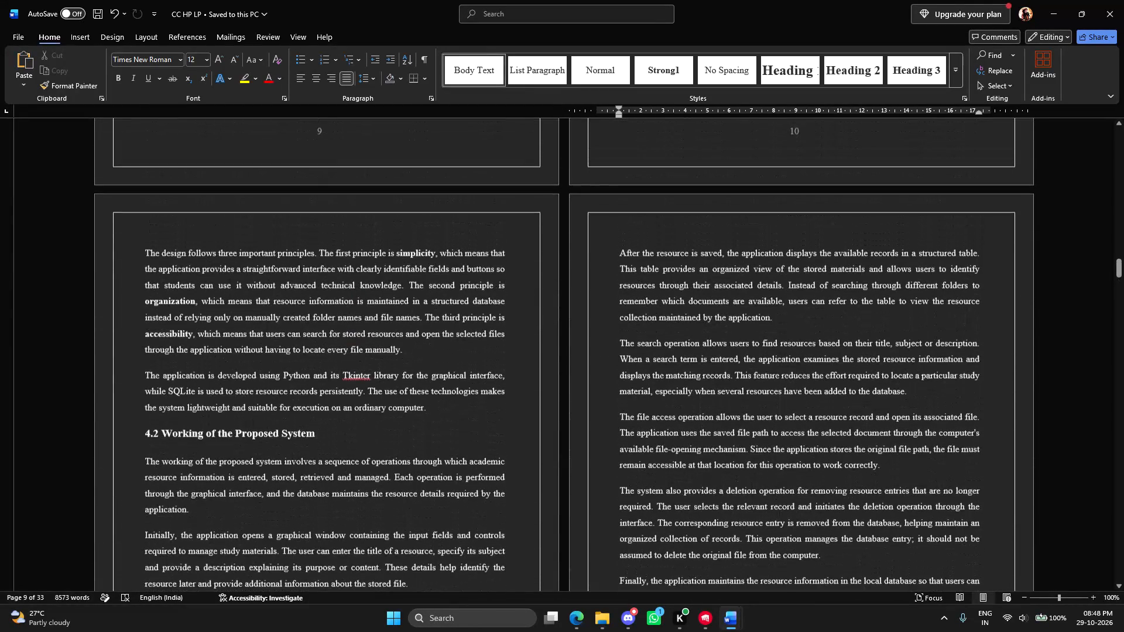
pyautogui.scroll(-13, 432, 267)
pyautogui.scroll(-5, 719, 353)
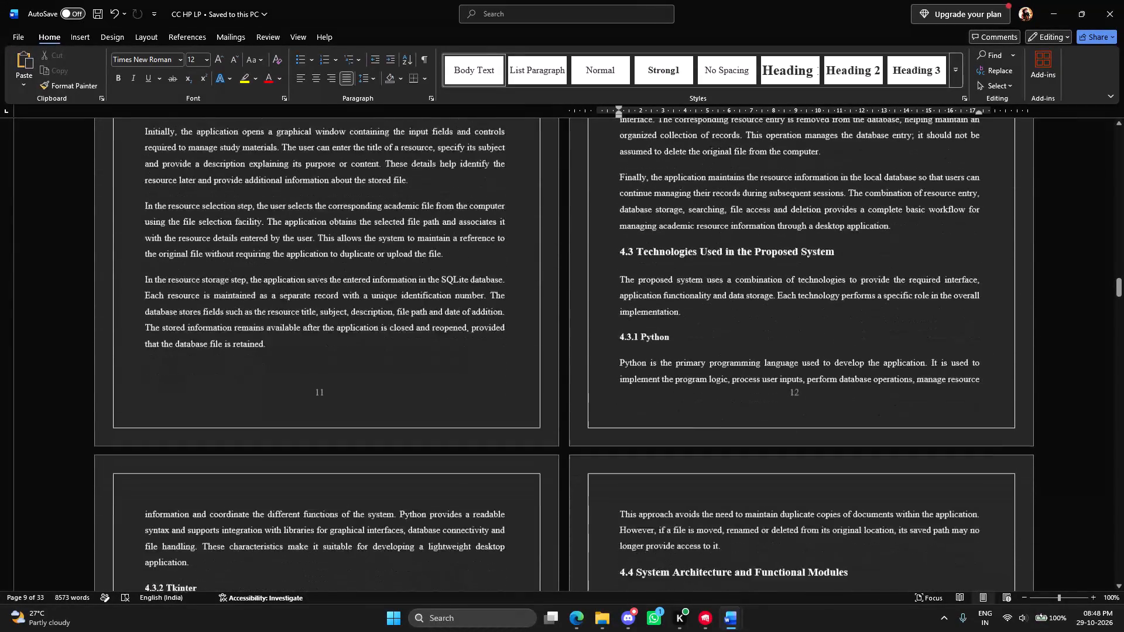
pyautogui.scroll(-9, 719, 353)
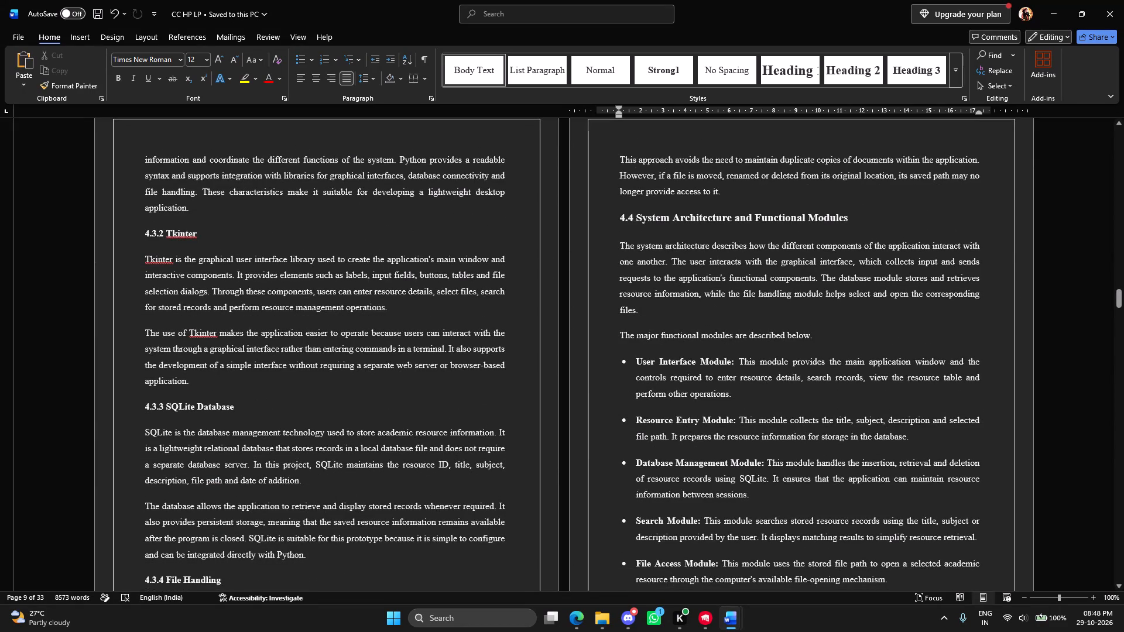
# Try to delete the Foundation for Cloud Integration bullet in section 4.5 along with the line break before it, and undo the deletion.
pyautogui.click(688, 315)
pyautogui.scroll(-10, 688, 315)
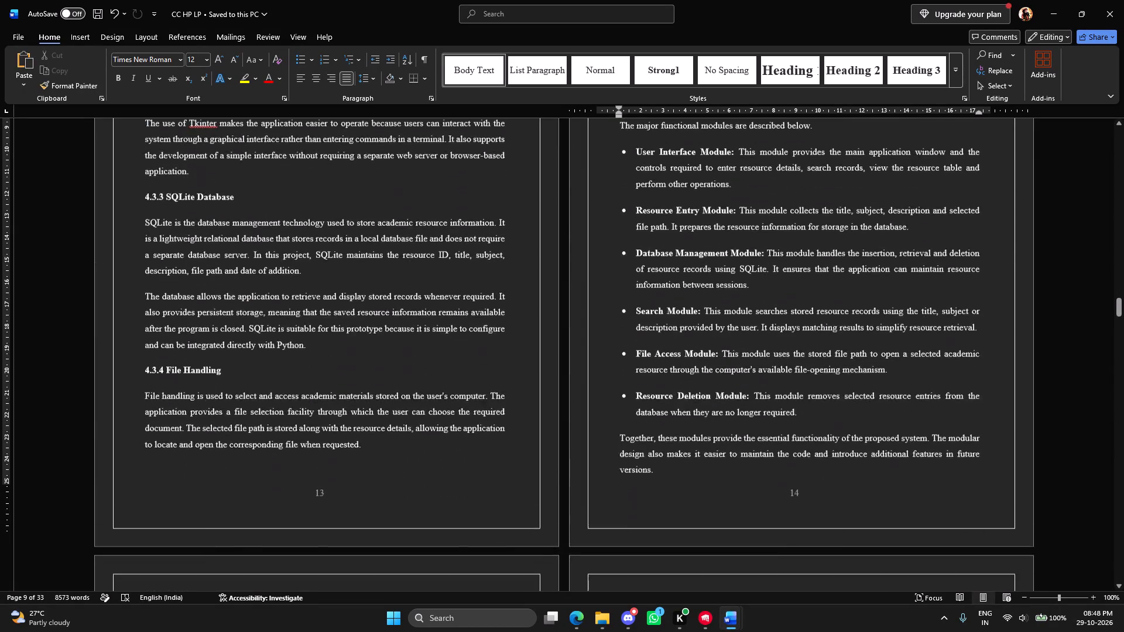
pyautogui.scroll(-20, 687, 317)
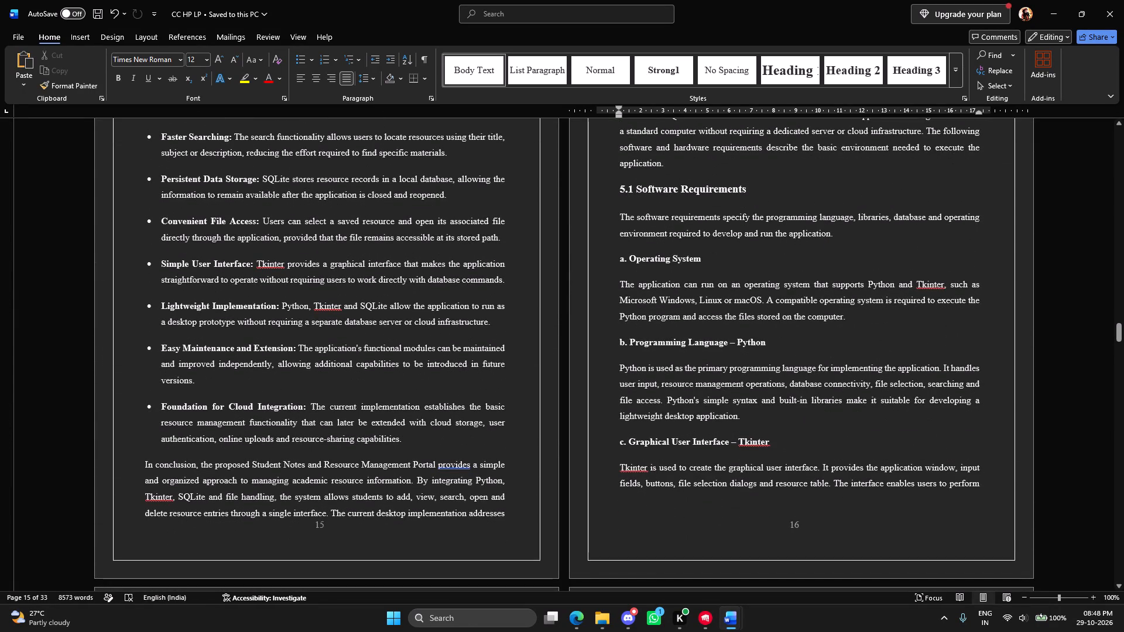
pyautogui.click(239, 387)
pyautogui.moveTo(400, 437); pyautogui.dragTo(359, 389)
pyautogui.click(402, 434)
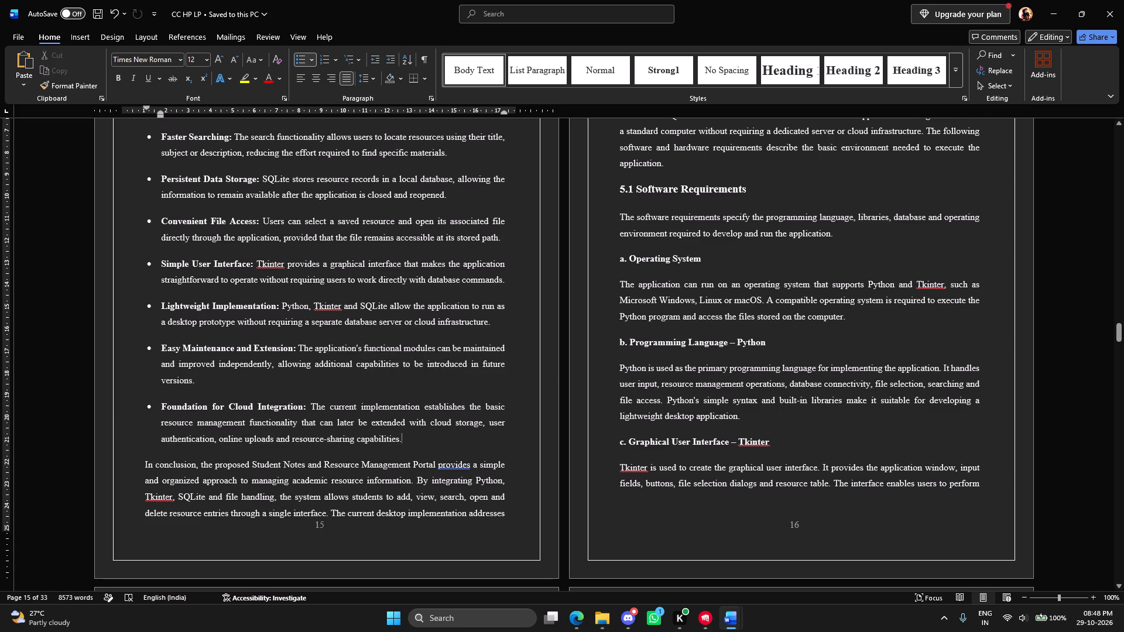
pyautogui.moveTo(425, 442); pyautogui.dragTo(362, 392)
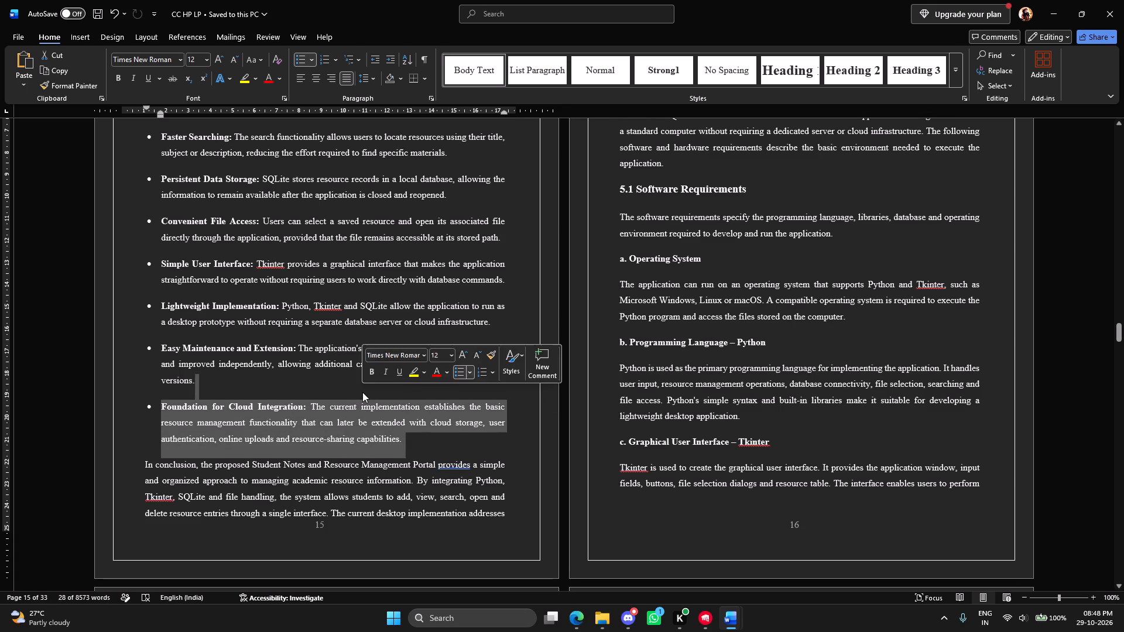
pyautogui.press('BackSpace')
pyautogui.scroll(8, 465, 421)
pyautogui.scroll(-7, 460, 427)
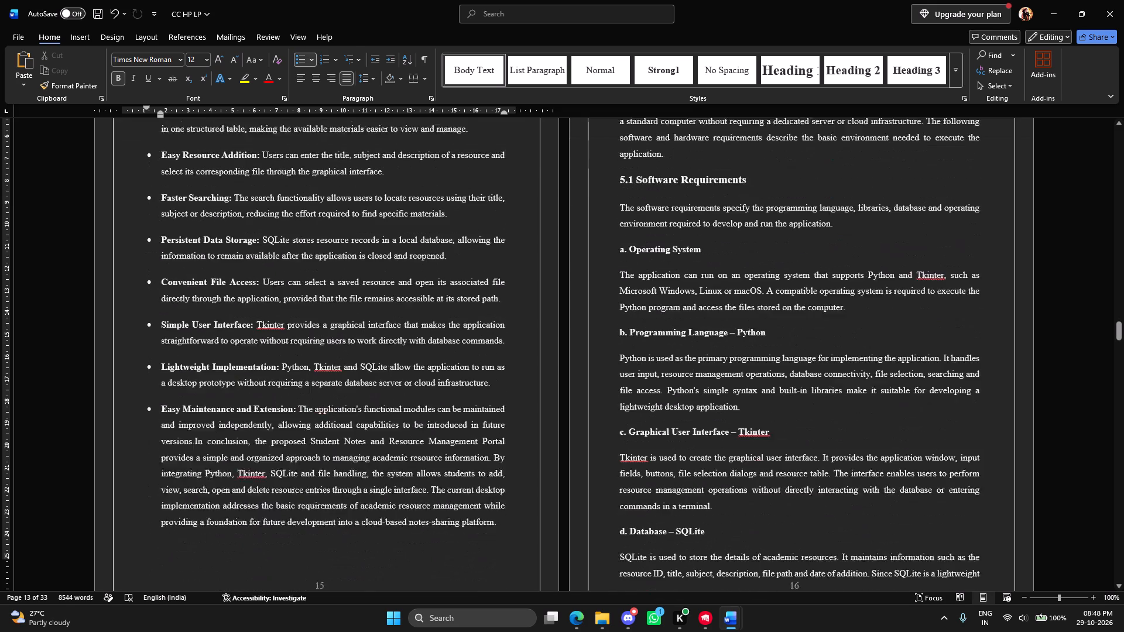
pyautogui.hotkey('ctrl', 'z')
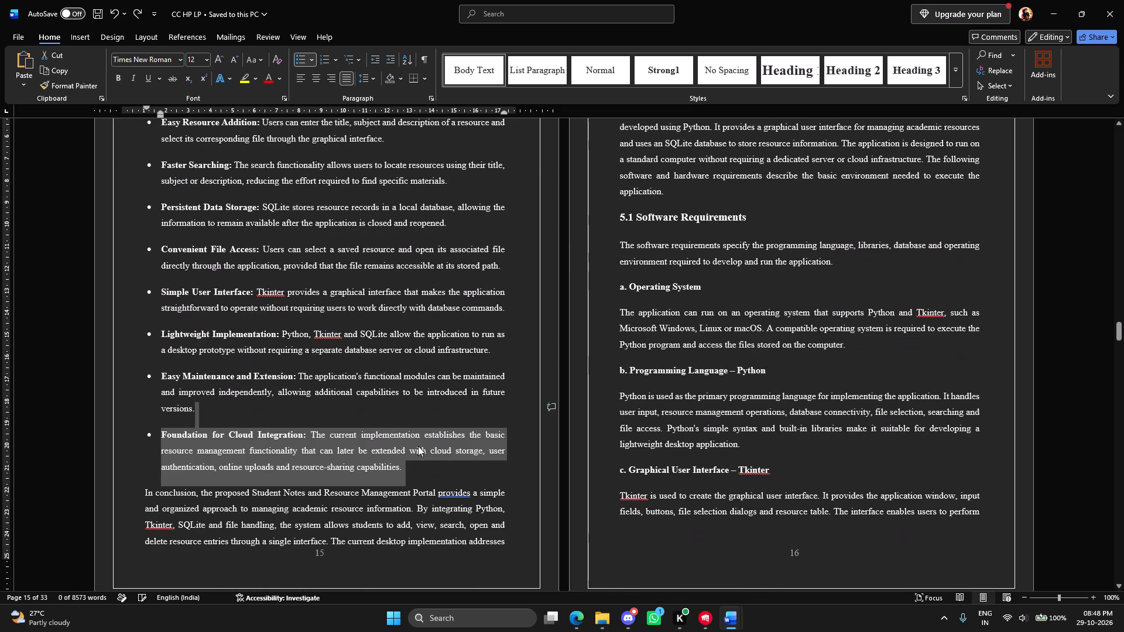
# Delete the Foundation for Cloud Integration bullet in section 4.5 and its leftover blank line, keeping the conclusion as a separate unbulleted paragraph.
pyautogui.click(406, 462)
pyautogui.moveTo(398, 467); pyautogui.dragTo(211, 452)
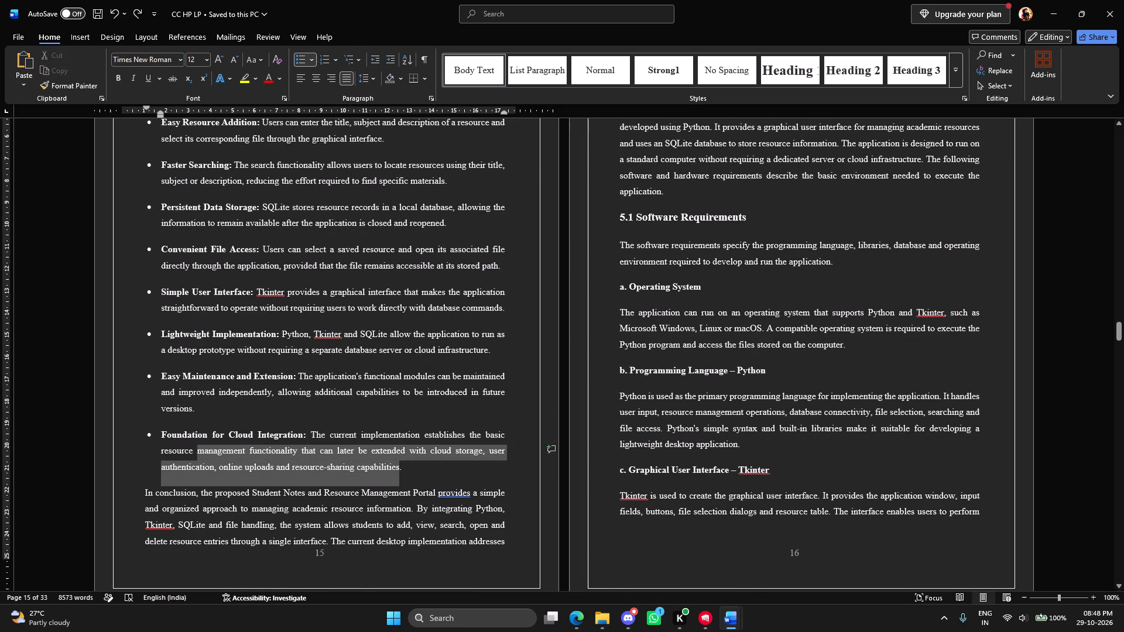
pyautogui.moveTo(211, 452); pyautogui.dragTo(179, 441)
pyautogui.press('BackSpace')
pyautogui.press('BackSpace')
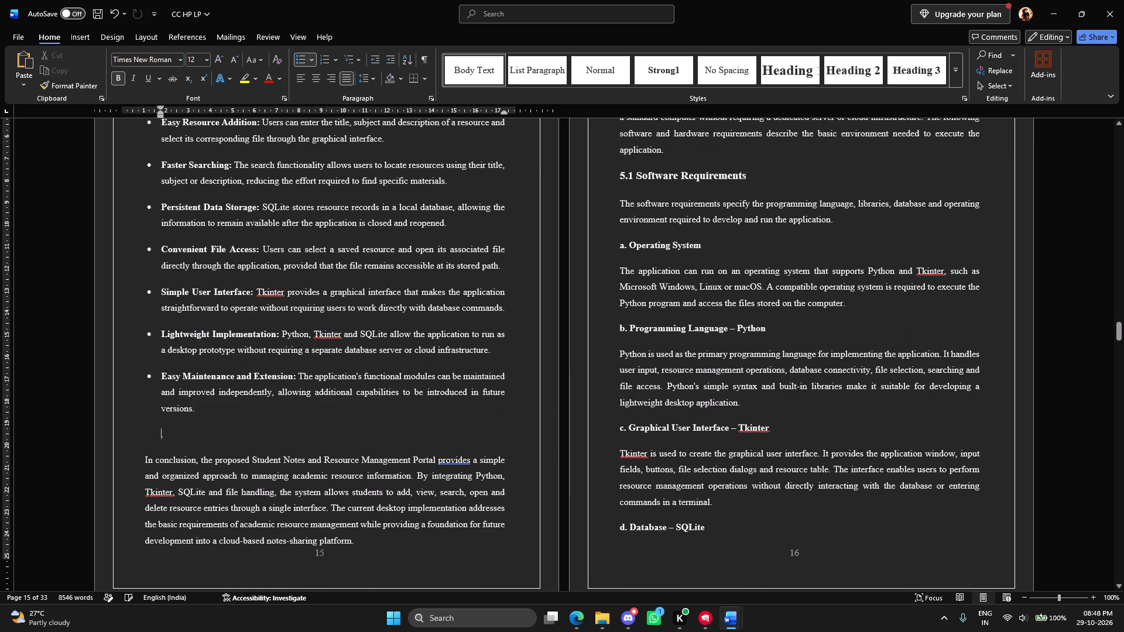
pyautogui.press('BackSpace')
pyautogui.press('Right')
pyautogui.press('BackSpace')
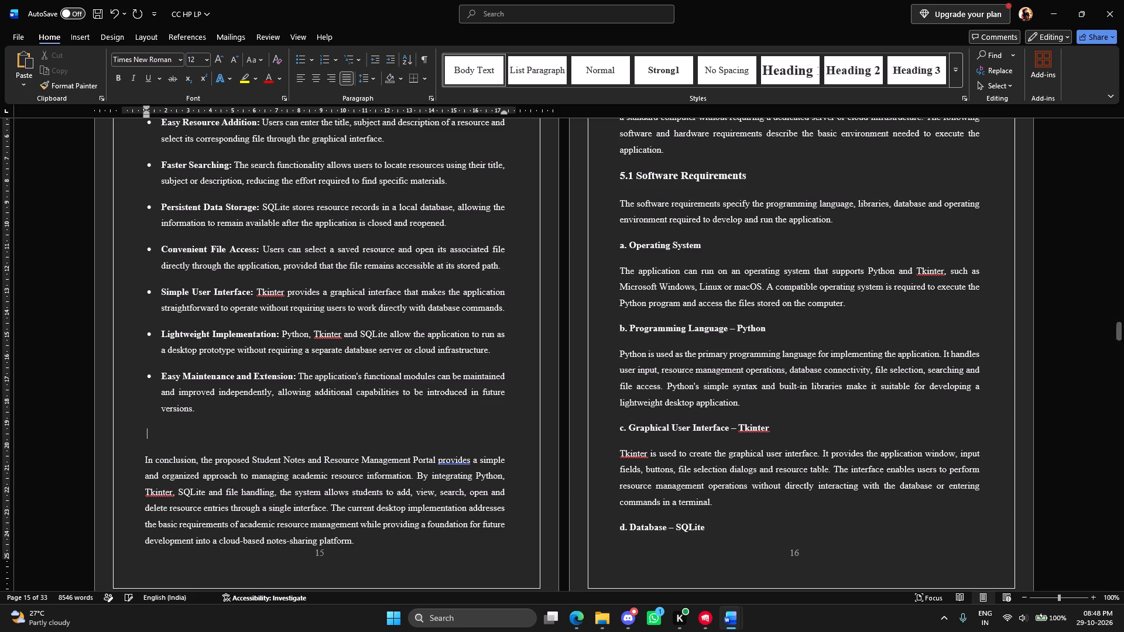
pyautogui.press('BackSpace')
pyautogui.press('BackSpace')
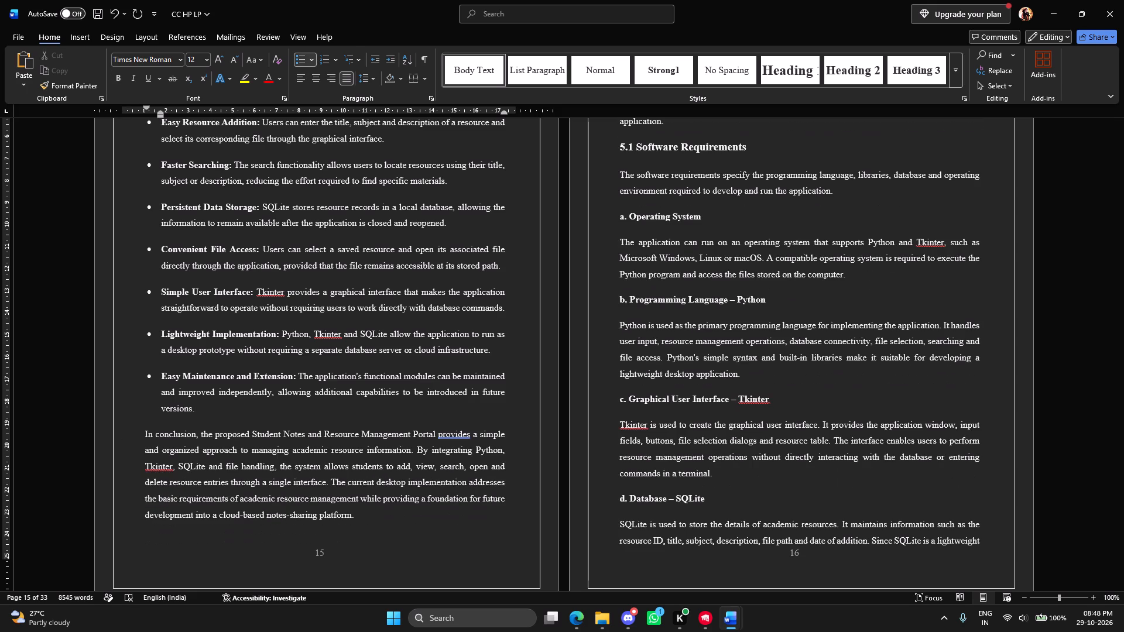
# Save the CC HP LP document.
pyautogui.hotkey('ctrl', 's')
# Review the page breaks and layout from section 4.5 through 5. SYSTEM REQUIREMENTS, including the 5.3 configuration table, and on to 6. BLOCK DIAGRAM.
pyautogui.scroll(10, 372, 420)
pyautogui.scroll(-6, 395, 417)
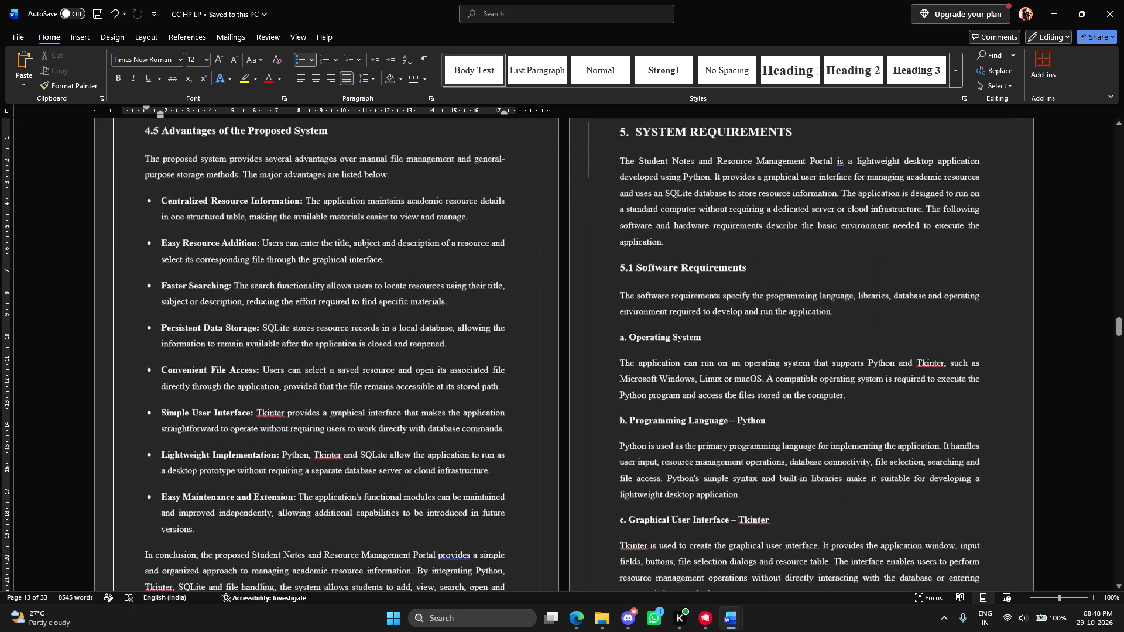
pyautogui.scroll(-14, 395, 417)
pyautogui.scroll(-13, 395, 417)
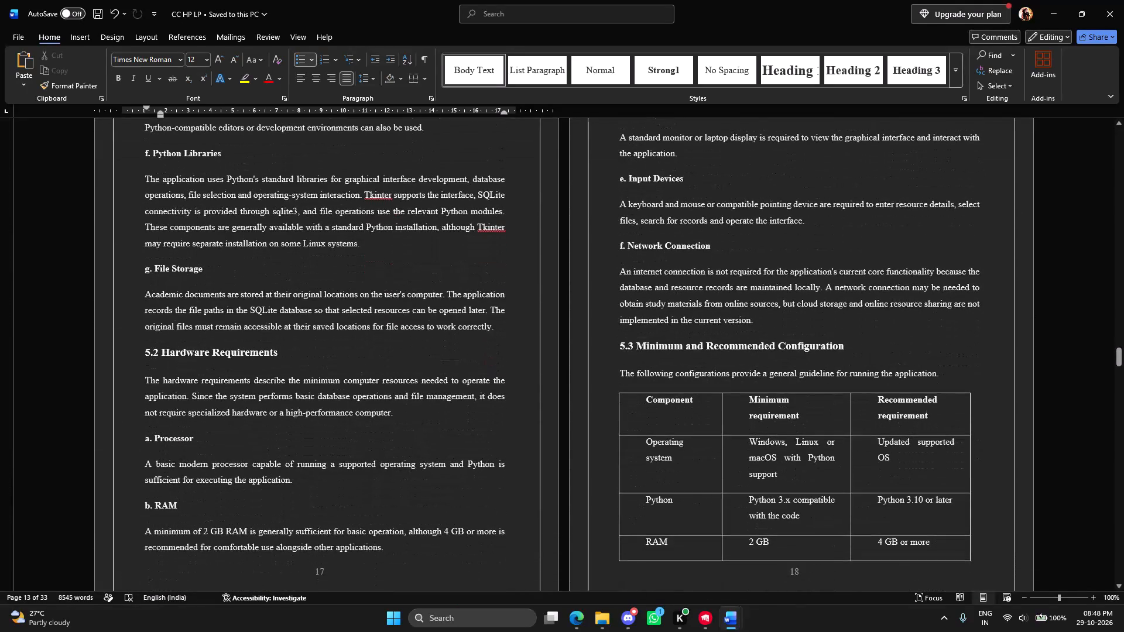
pyautogui.scroll(-12, 395, 415)
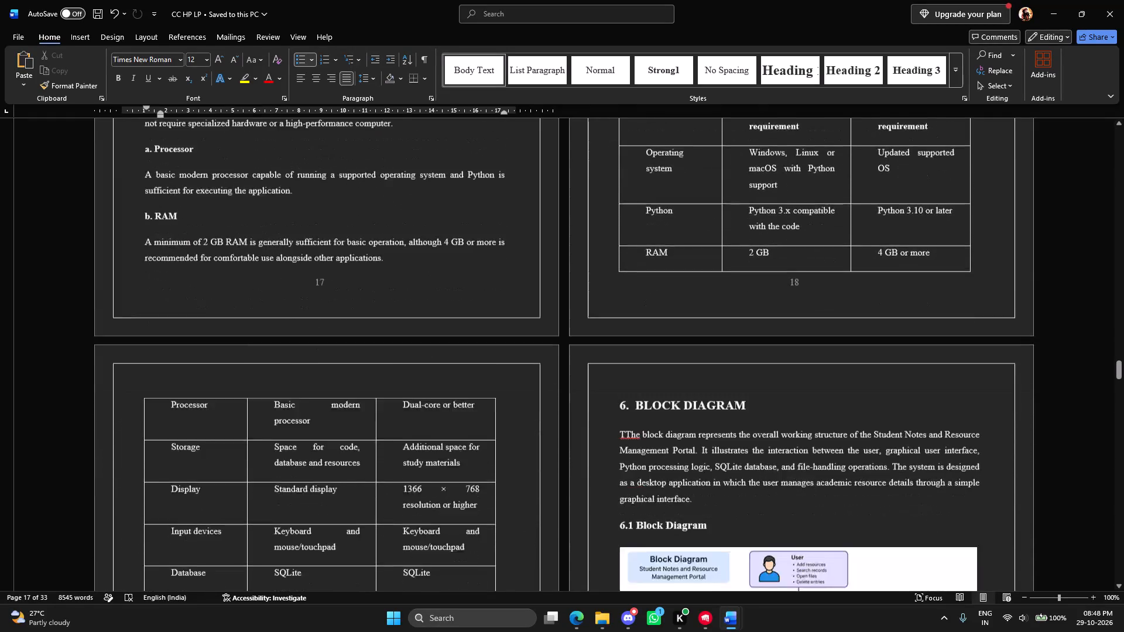
pyautogui.scroll(-9, 395, 415)
pyautogui.scroll(6, 402, 415)
pyautogui.scroll(-3, 402, 415)
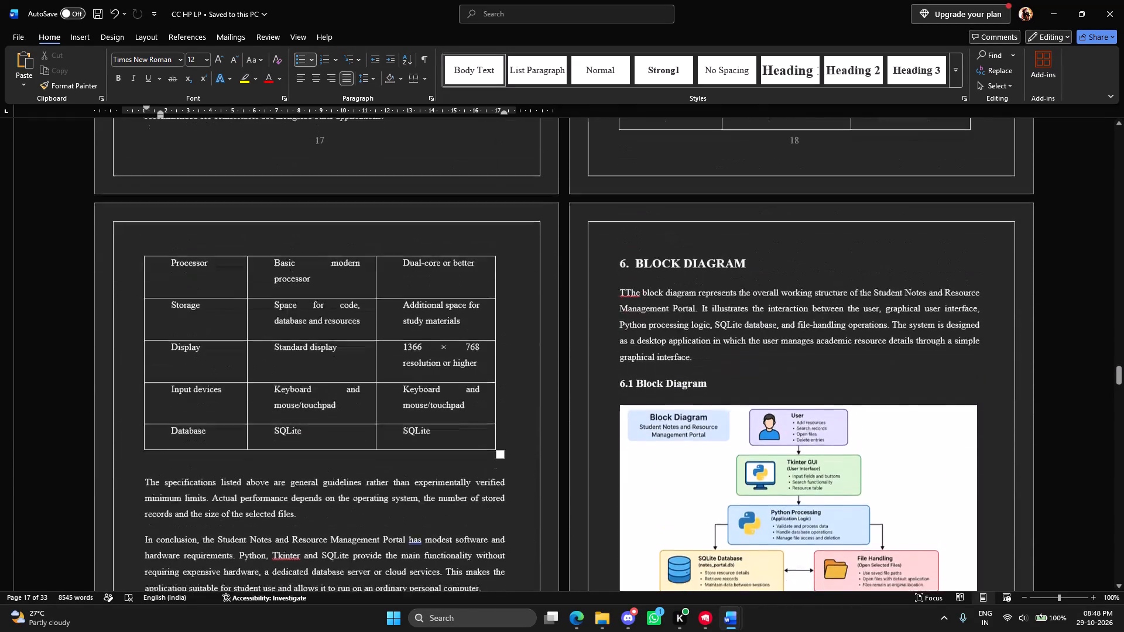
pyautogui.scroll(-17, 402, 415)
pyautogui.scroll(2, 402, 414)
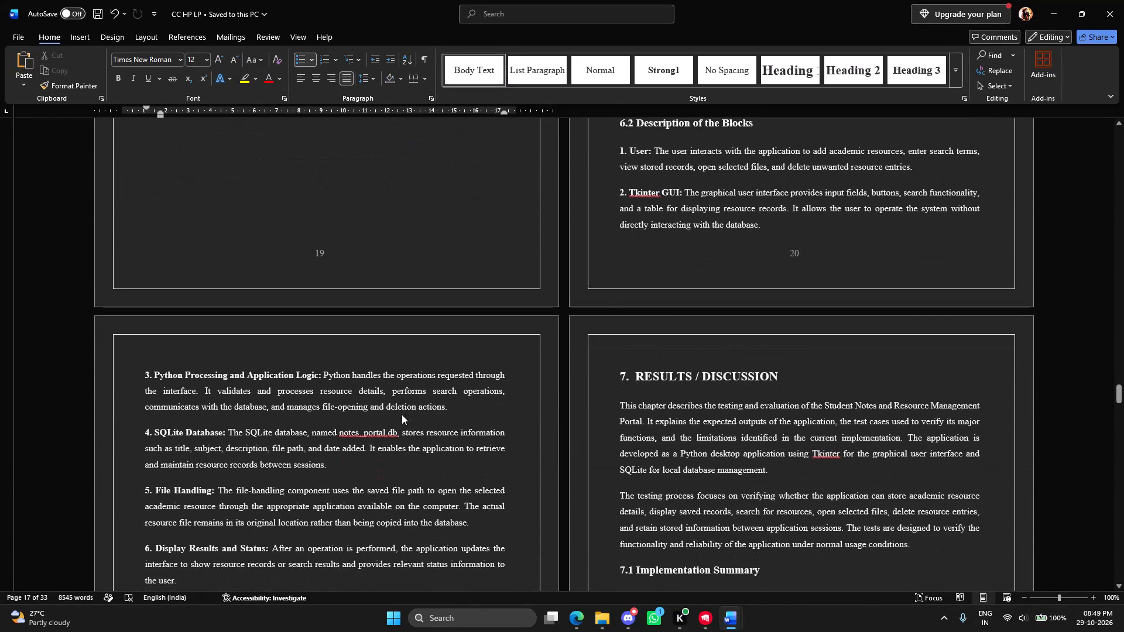
pyautogui.scroll(20, 402, 414)
pyautogui.scroll(12, 402, 414)
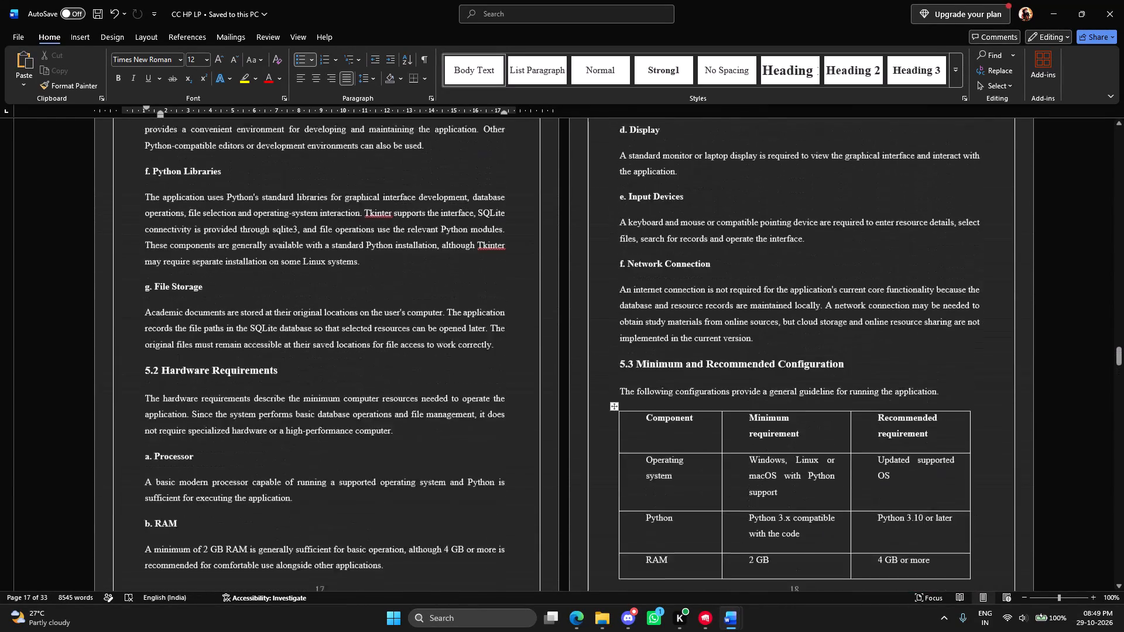
pyautogui.scroll(9, 402, 414)
pyautogui.scroll(-8, 402, 414)
pyautogui.scroll(-15, 402, 415)
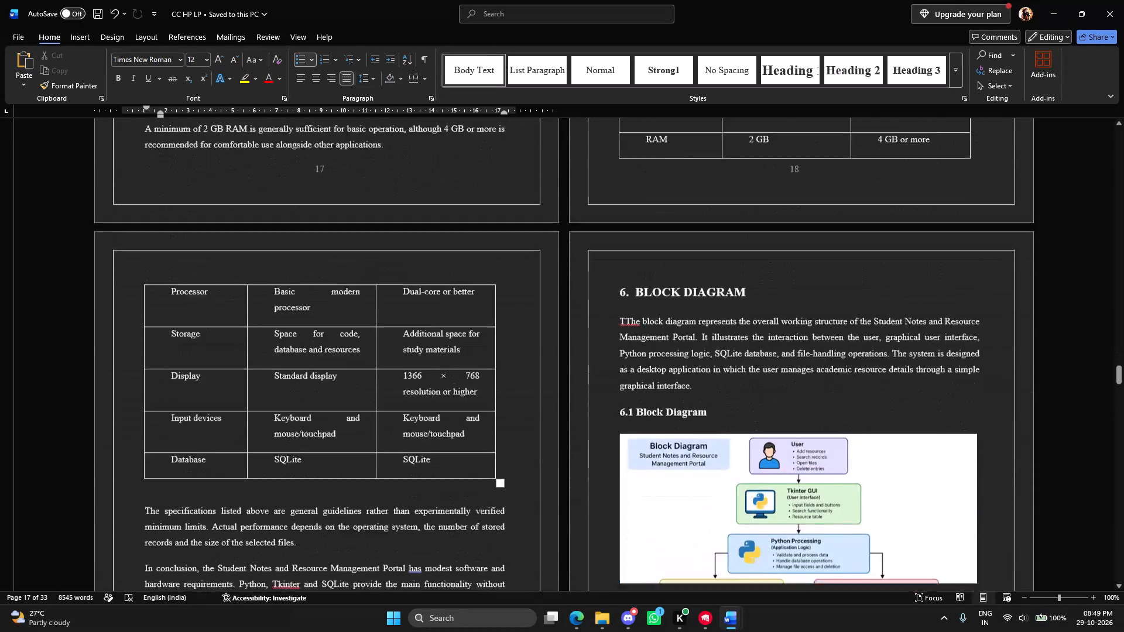
# Examine the page layout from 6. BLOCK DIAGRAM to section 7.1 Implementation Summary.
pyautogui.scroll(-15, 402, 417)
pyautogui.scroll(-19, 400, 420)
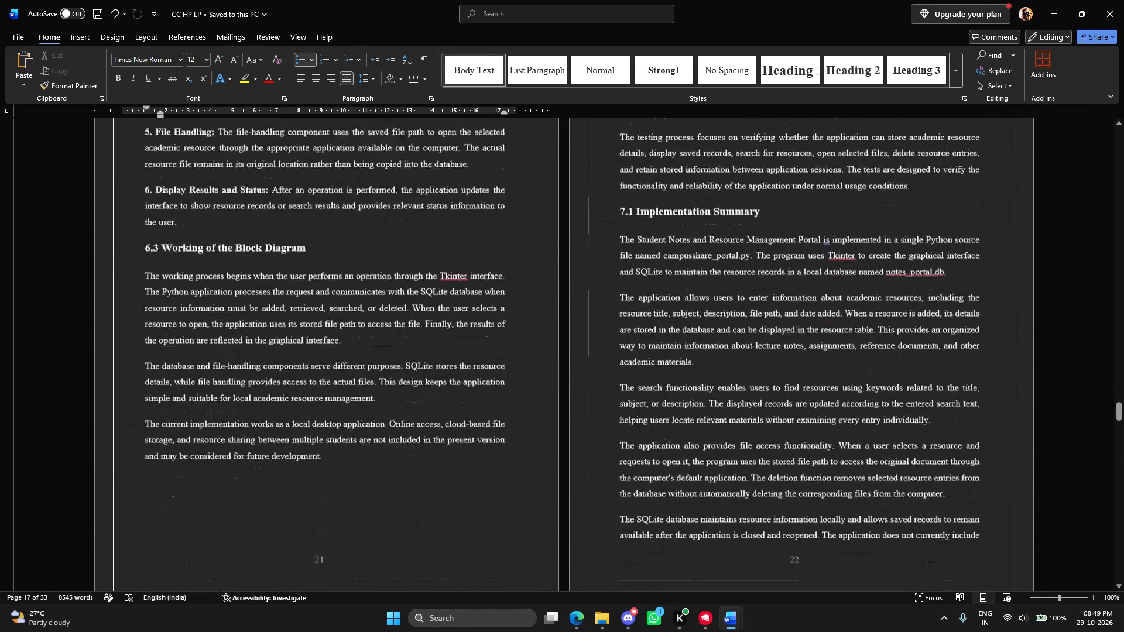
pyautogui.scroll(12, 400, 420)
pyautogui.scroll(-13, 400, 424)
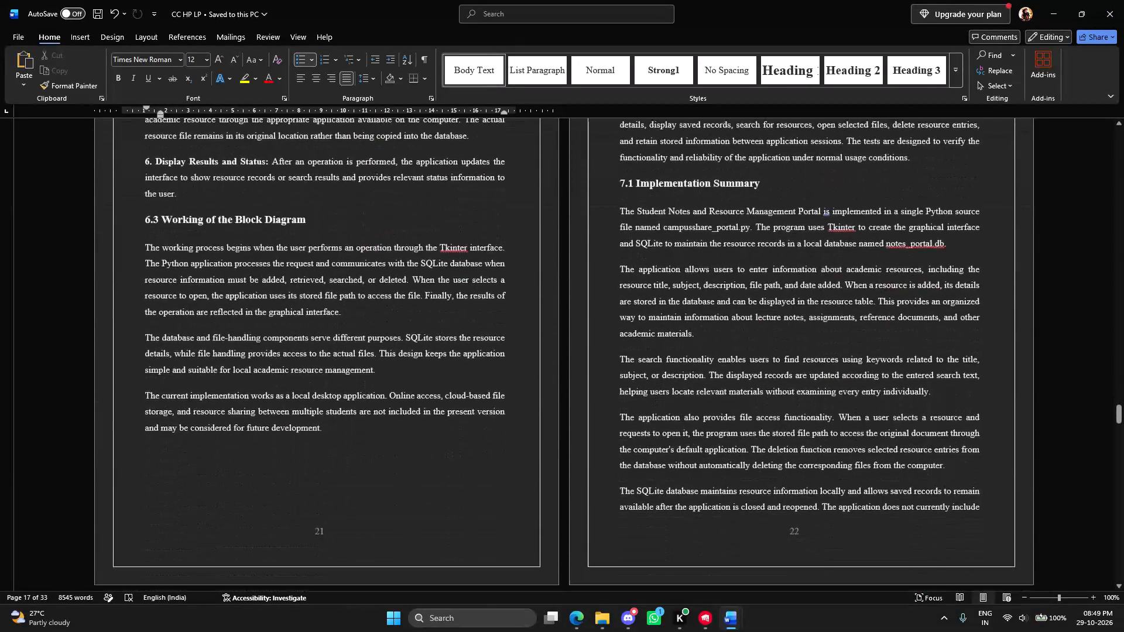
# Examine the placement of the screenshots and their captions in section 7.2 Output, around Figures 7.1 to 7.3.
pyautogui.scroll(-14, 400, 425)
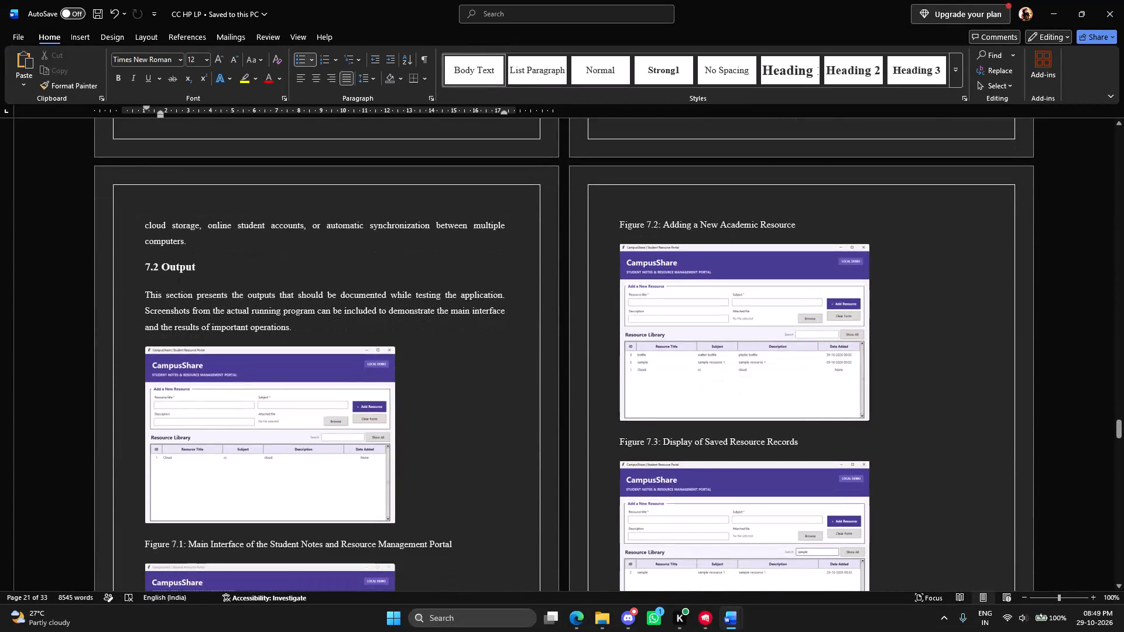
pyautogui.scroll(-9, 413, 446)
pyautogui.scroll(12, 412, 446)
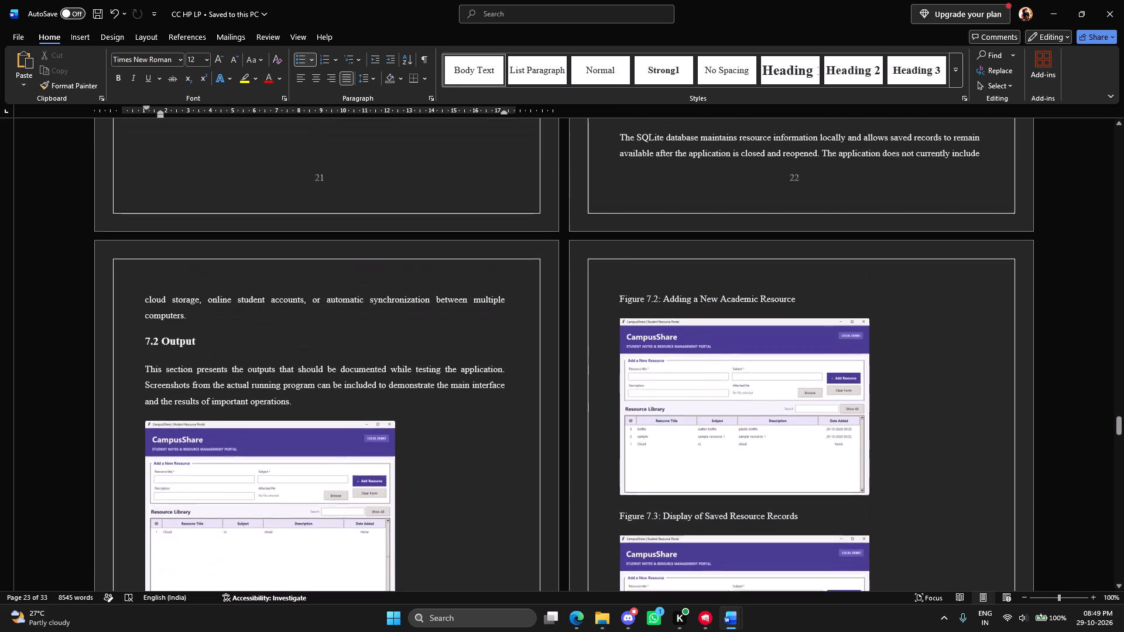
pyautogui.click(265, 362)
pyautogui.click(299, 423)
pyautogui.scroll(-2, 320, 428)
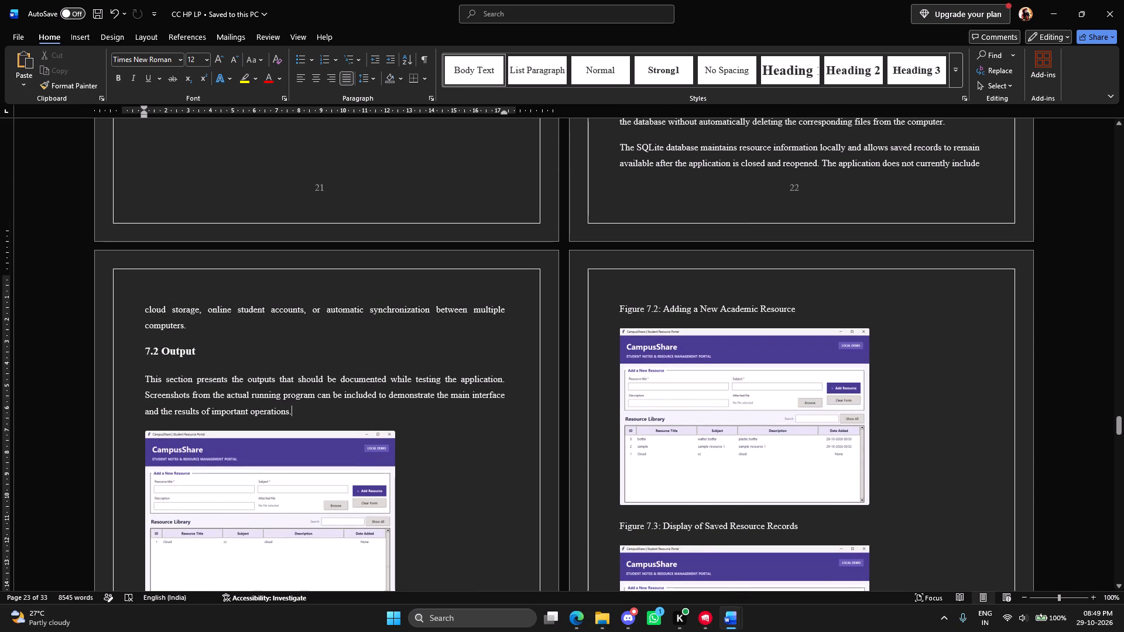
pyautogui.scroll(-3, 321, 428)
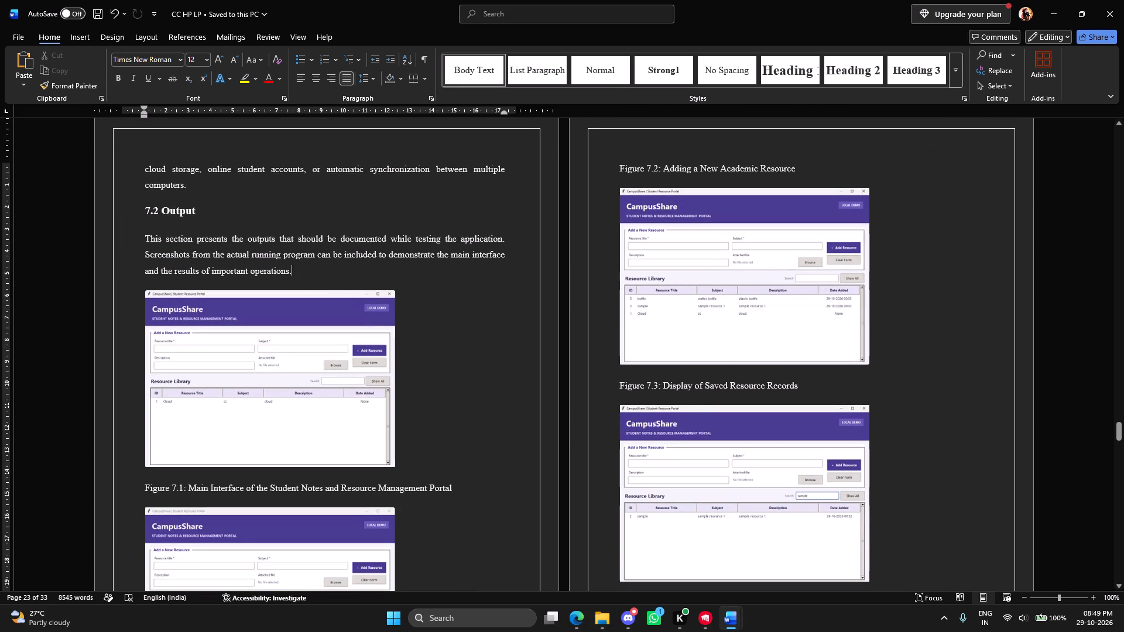
pyautogui.click(376, 452)
pyautogui.click(401, 481)
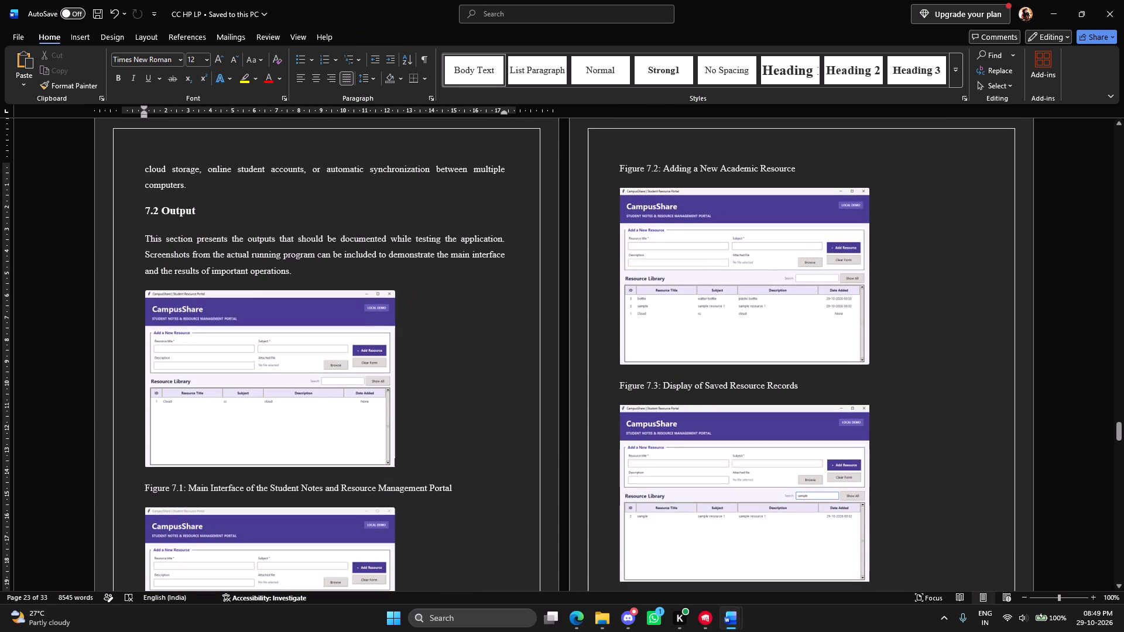
pyautogui.click(432, 490)
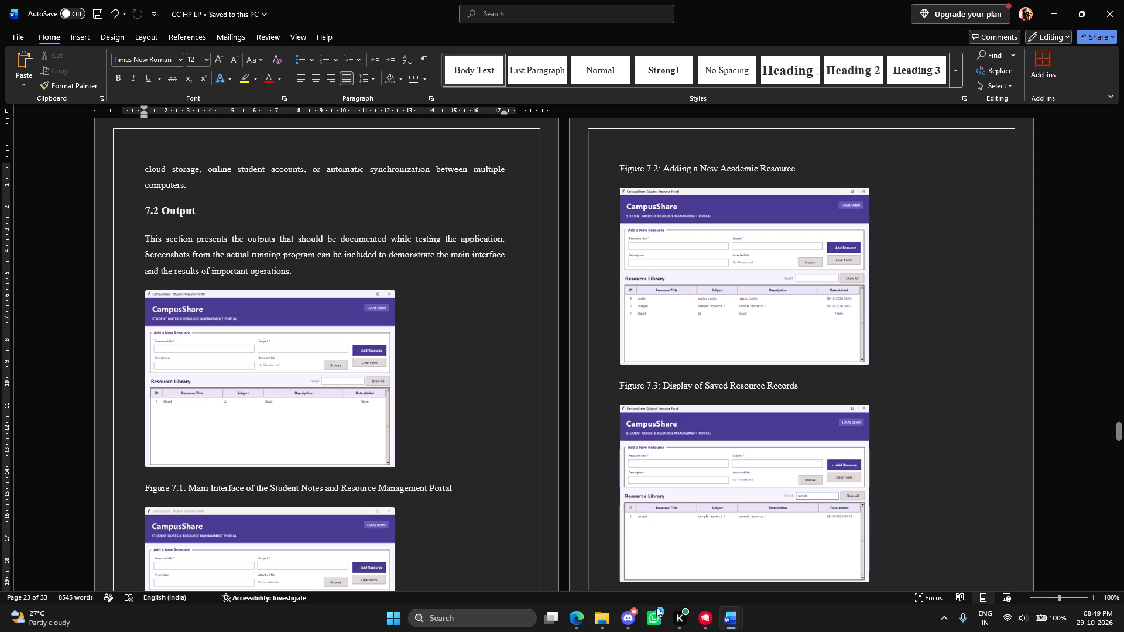
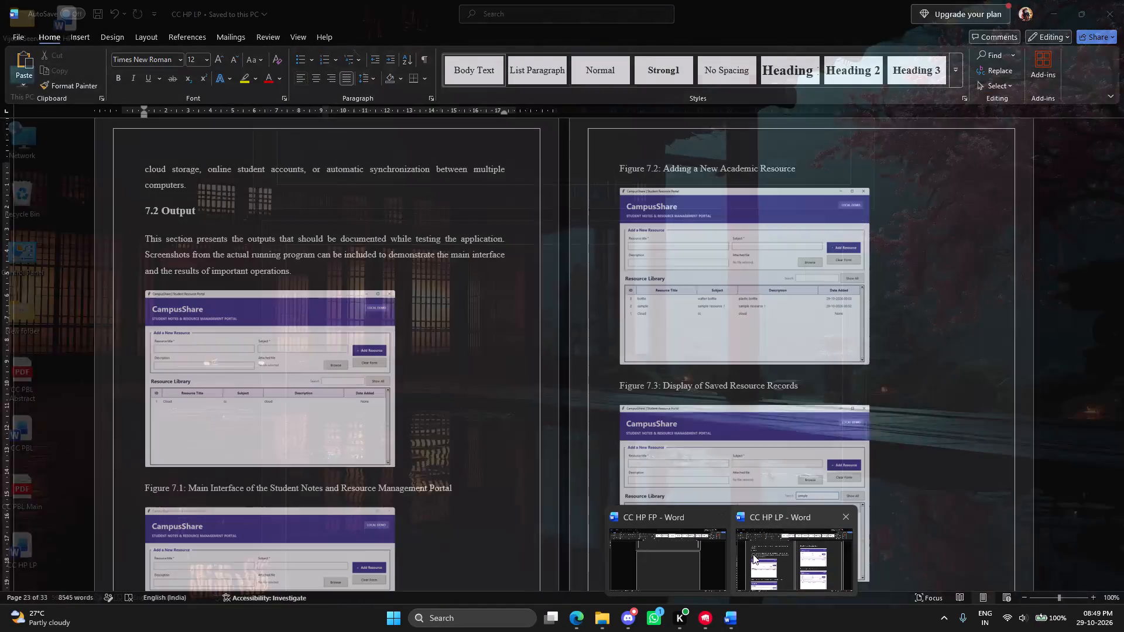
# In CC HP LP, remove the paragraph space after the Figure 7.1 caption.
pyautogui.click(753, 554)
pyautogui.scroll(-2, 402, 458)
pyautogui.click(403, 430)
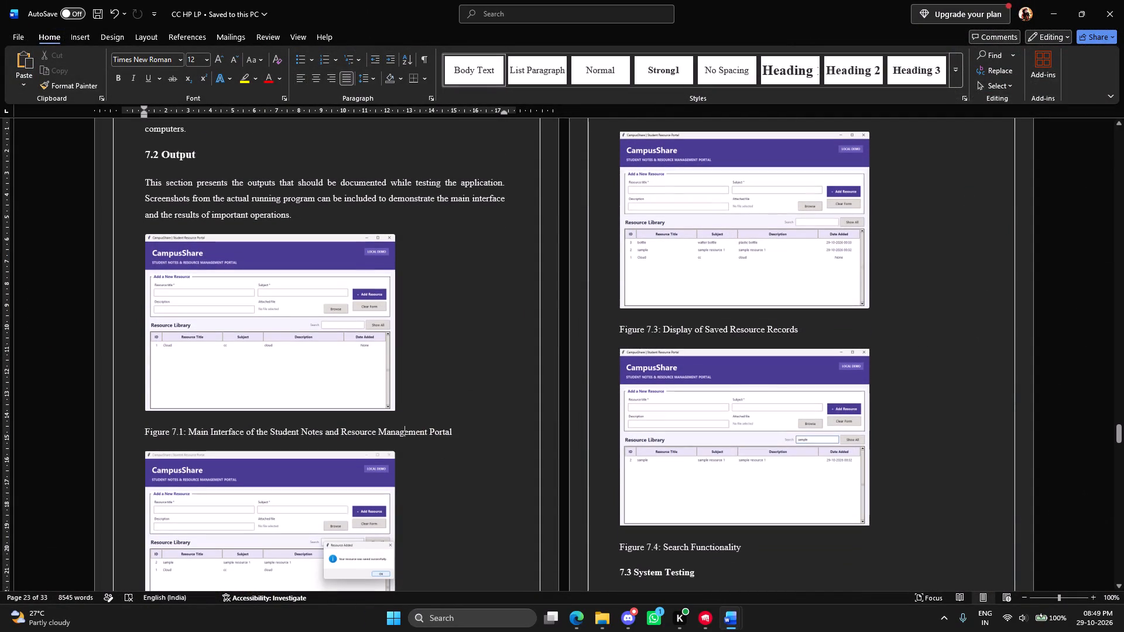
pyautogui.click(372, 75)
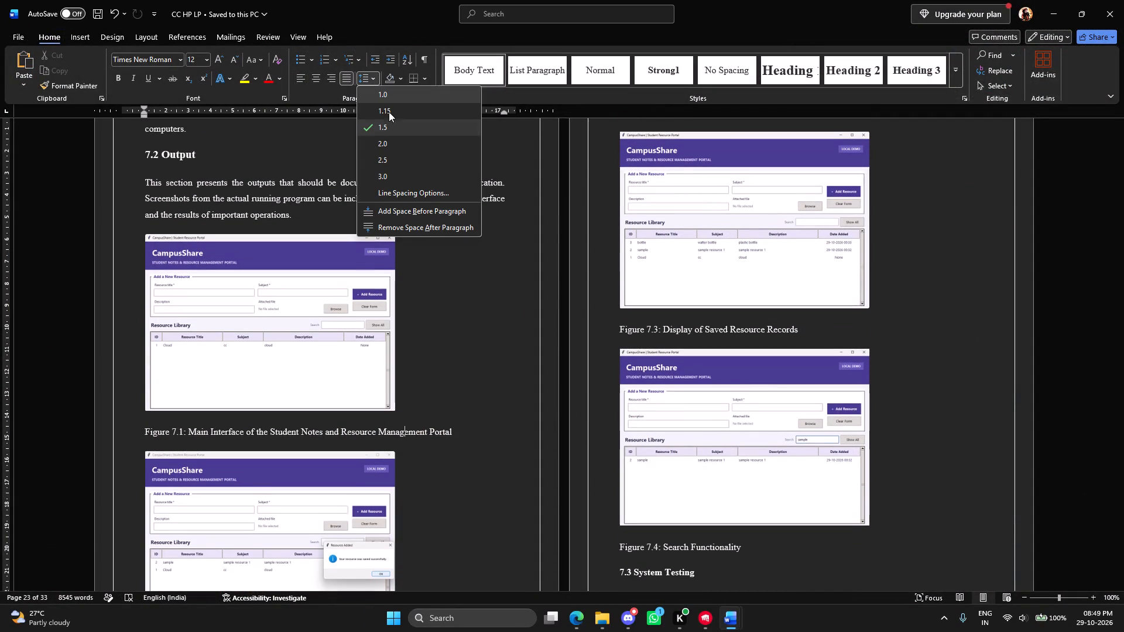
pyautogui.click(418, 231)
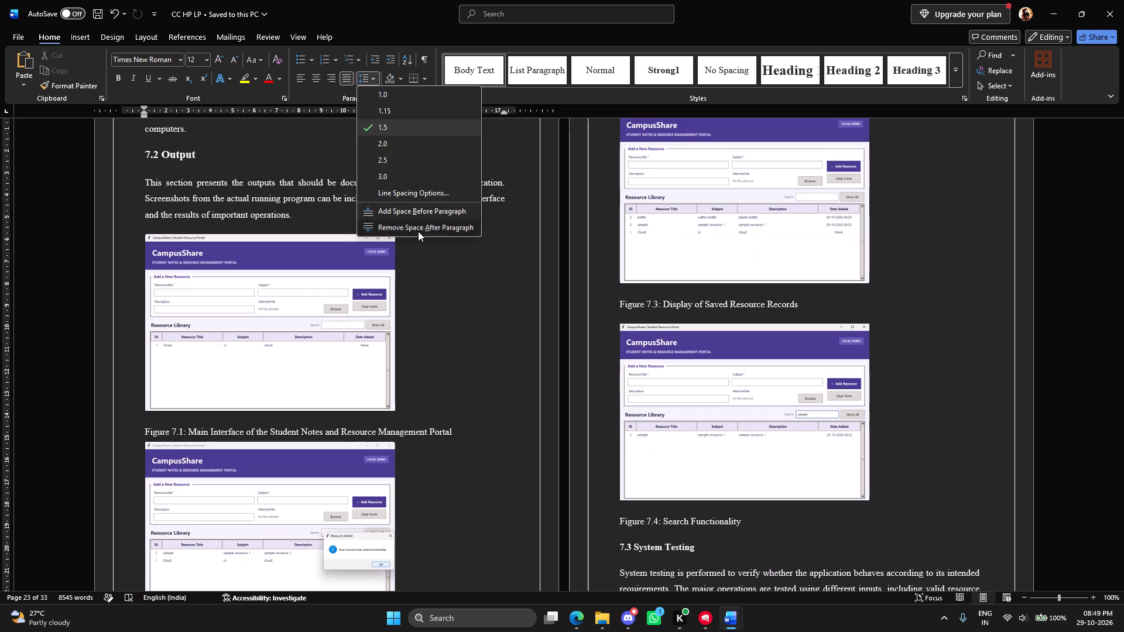
# Remove the paragraph space after the Figure 7.1 screenshot in section 7.2, closing the gap above its caption.
pyautogui.click(420, 418)
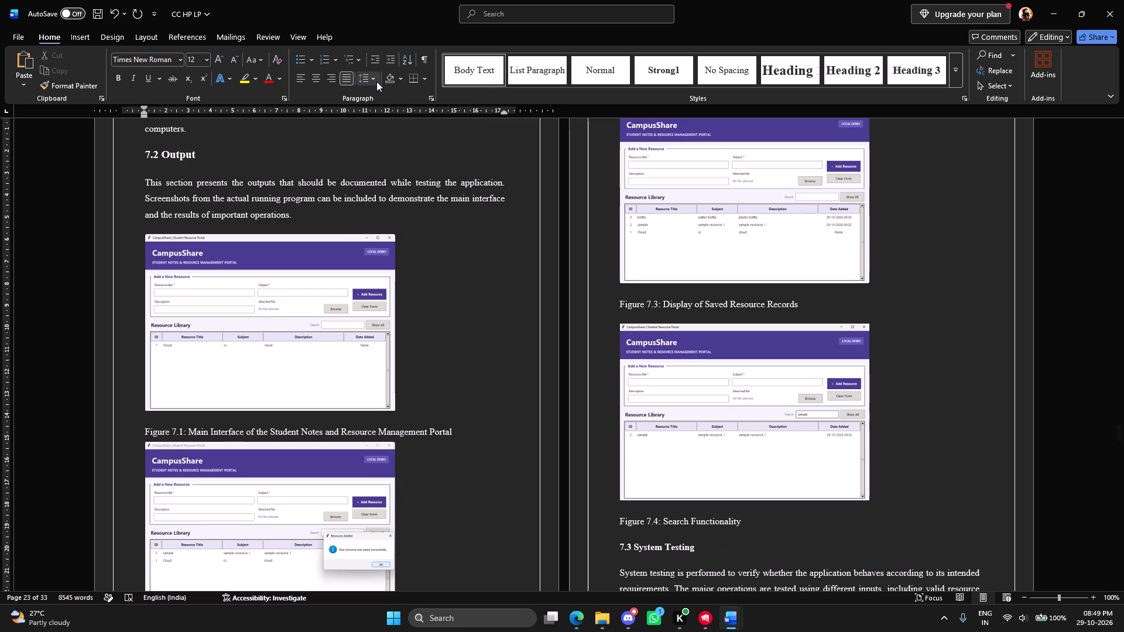
pyautogui.click(376, 81)
pyautogui.click(418, 226)
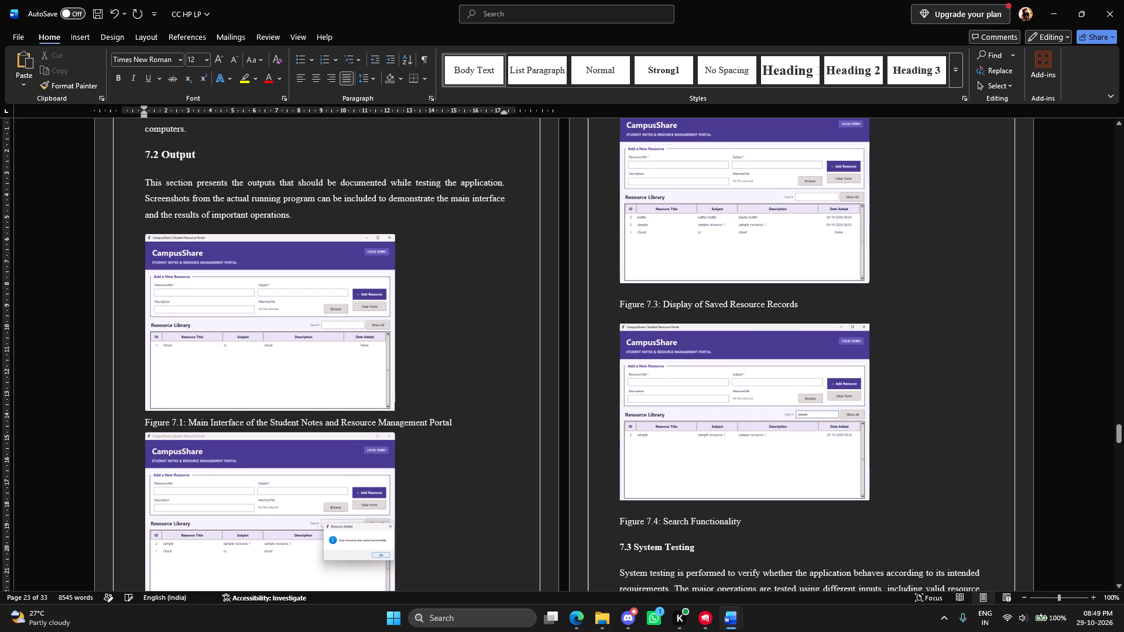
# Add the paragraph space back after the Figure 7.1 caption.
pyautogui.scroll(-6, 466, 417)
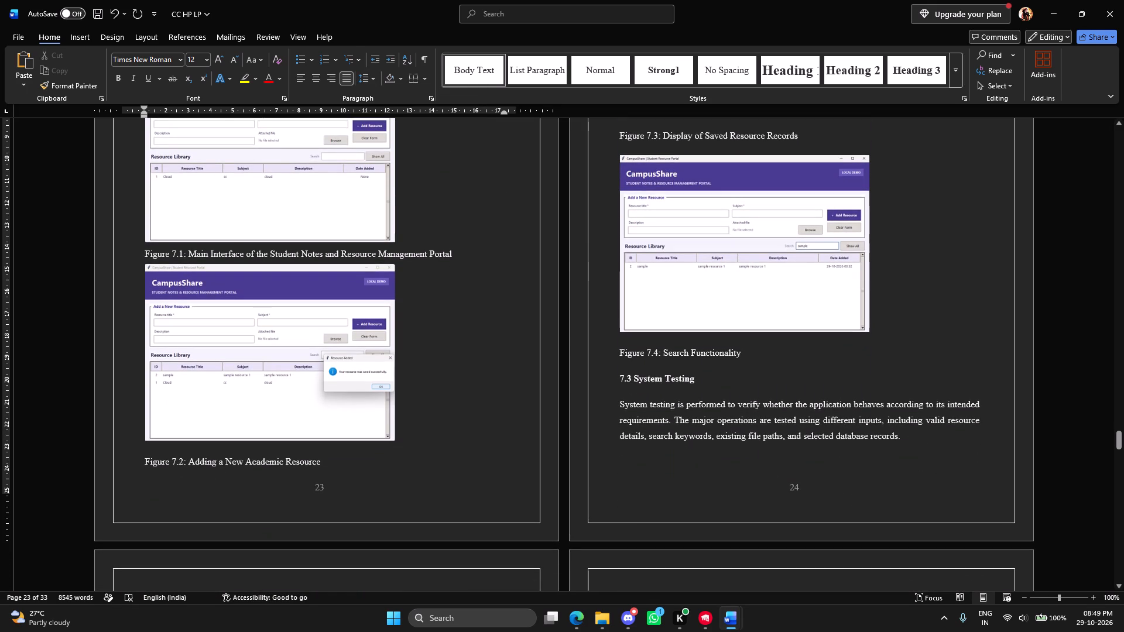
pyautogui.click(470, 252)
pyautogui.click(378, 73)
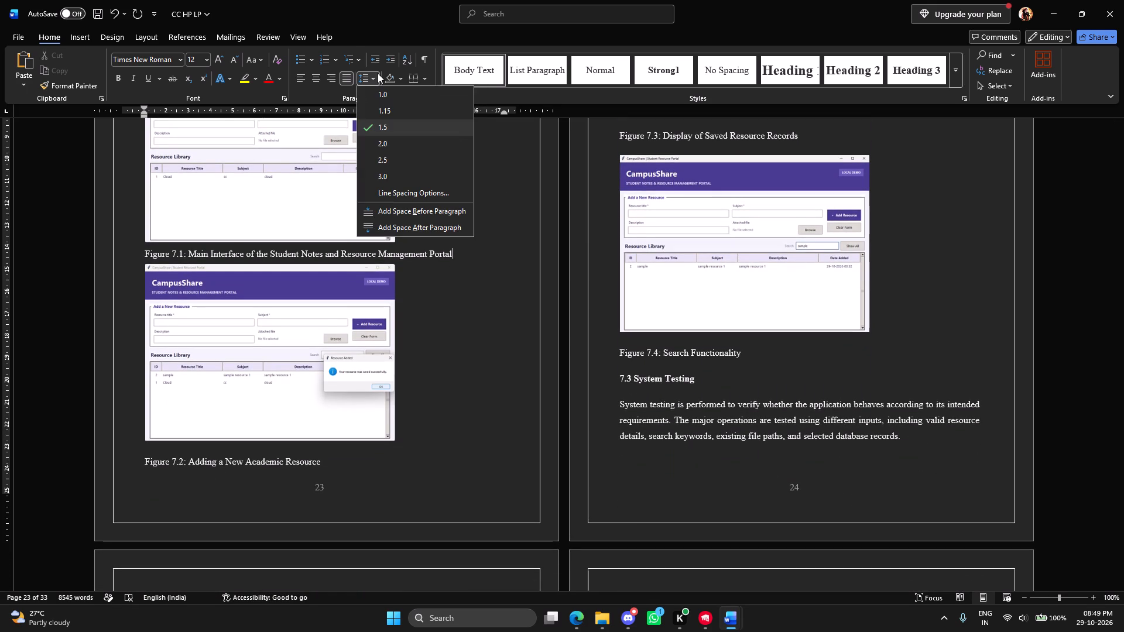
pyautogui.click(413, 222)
# Remove the paragraph space after the Figure 7.2, 7.3 and 7.4 screenshots, closing the gaps above their captions, and save the document.
pyautogui.click(403, 434)
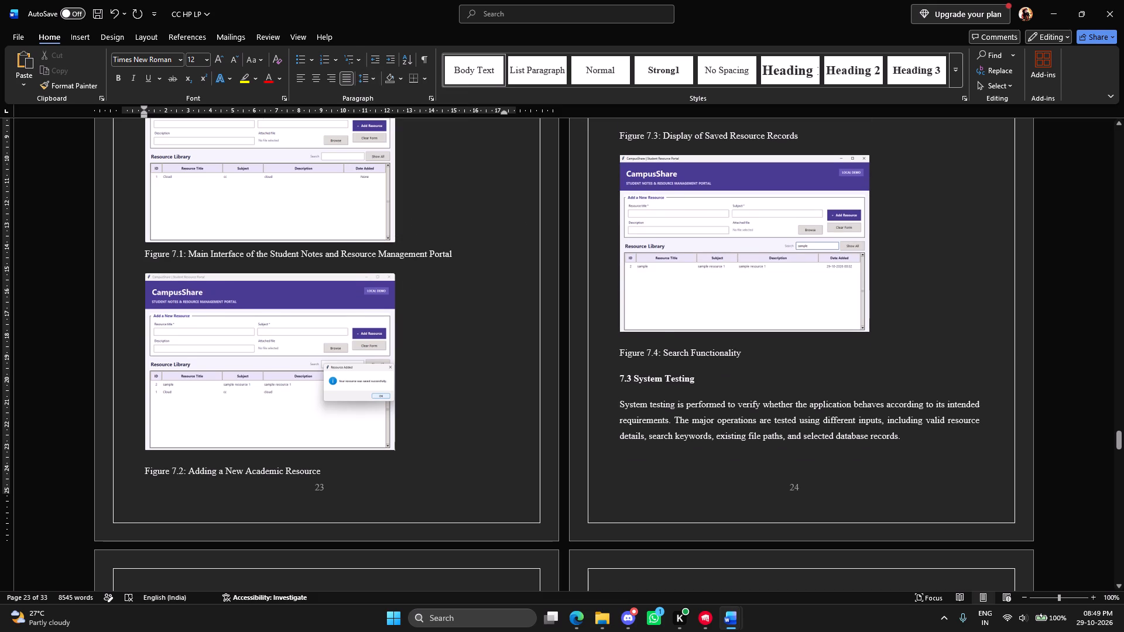
pyautogui.click(369, 77)
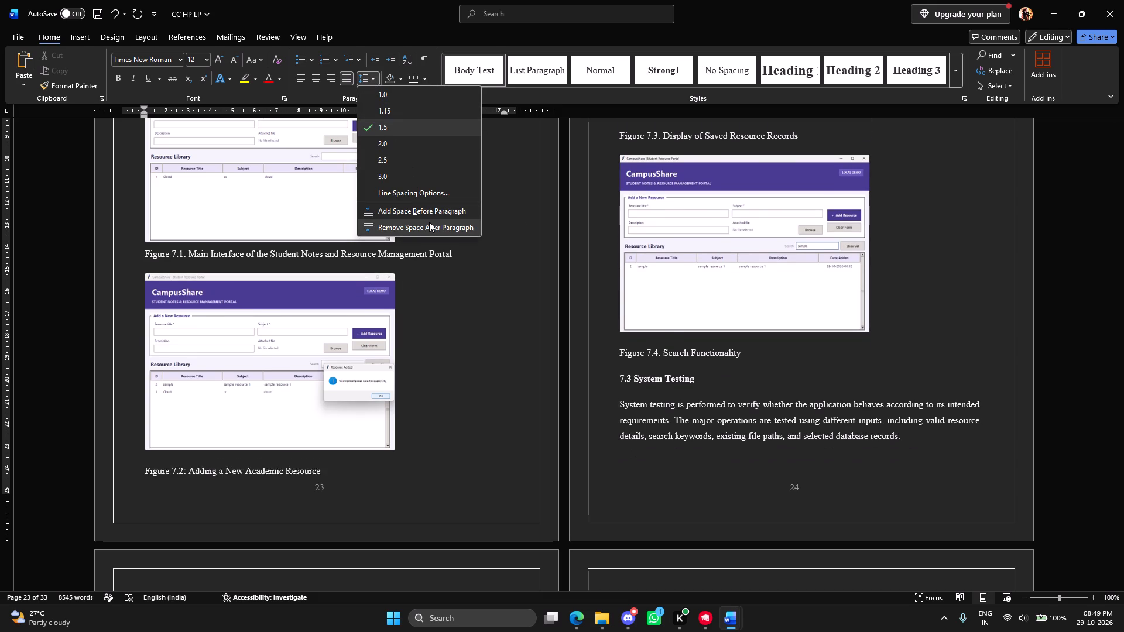
pyautogui.click(429, 222)
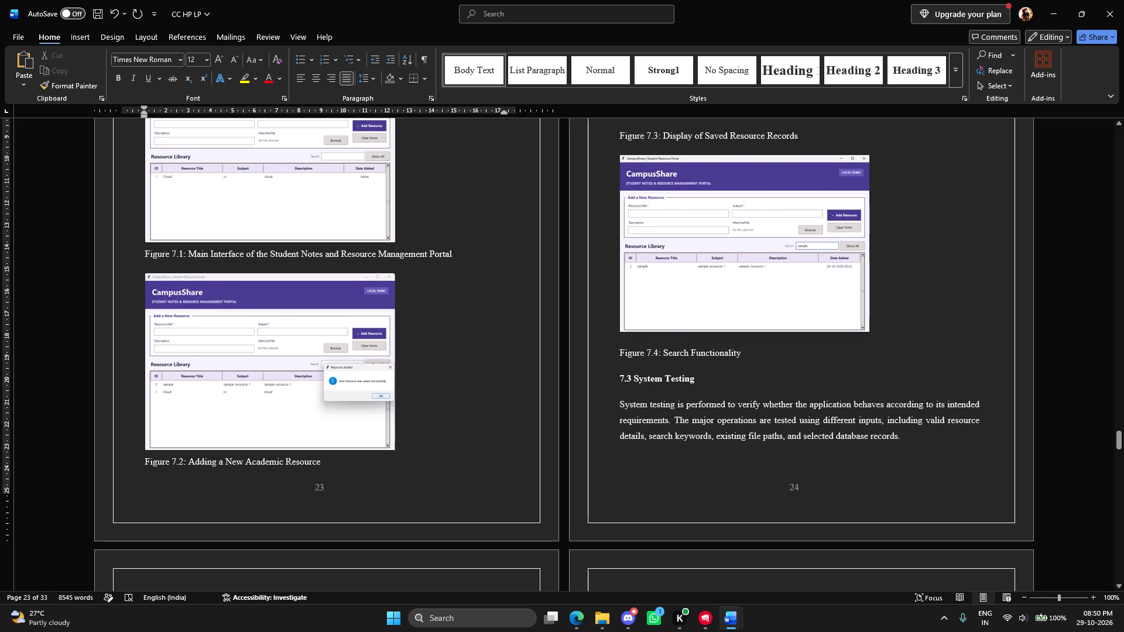
pyautogui.scroll(6, 571, 427)
pyautogui.click(890, 279)
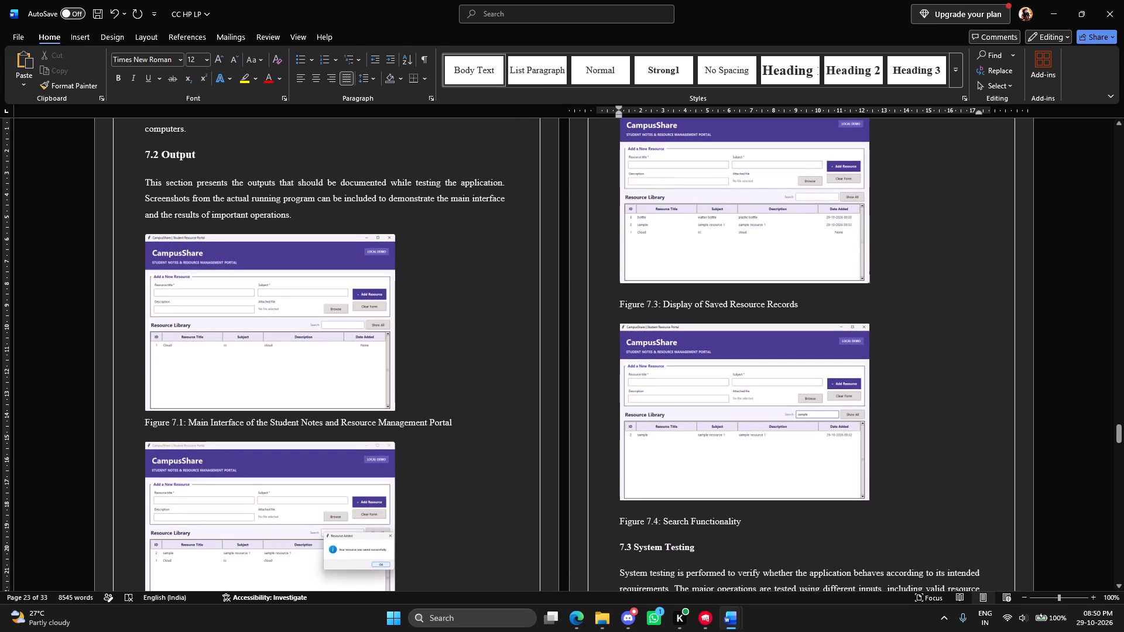
pyautogui.click(375, 81)
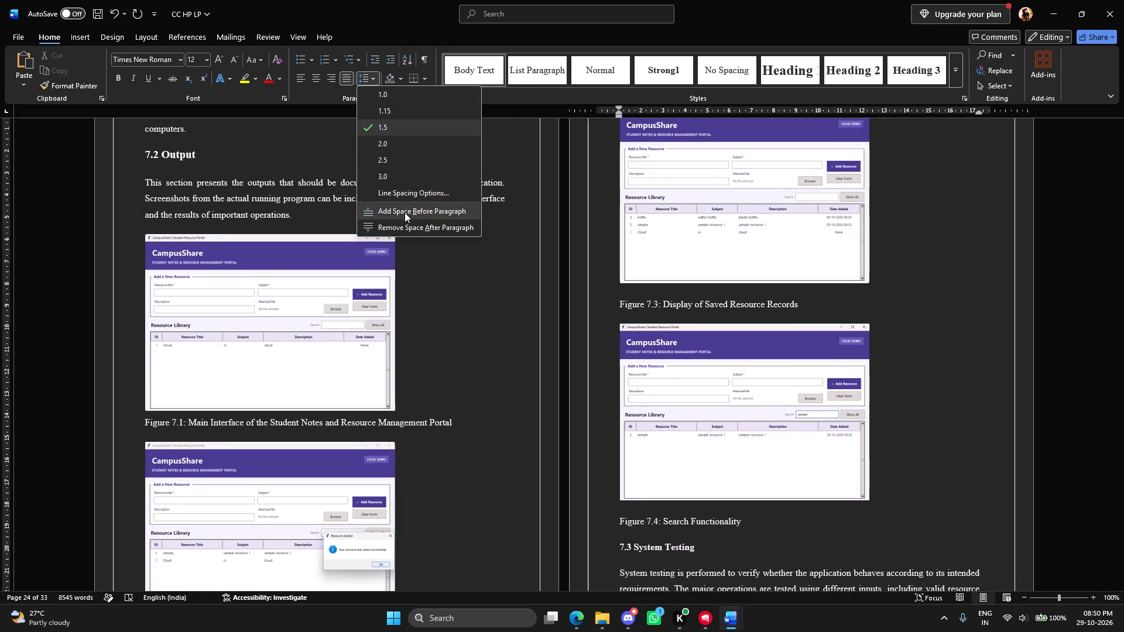
pyautogui.click(406, 224)
pyautogui.click(893, 482)
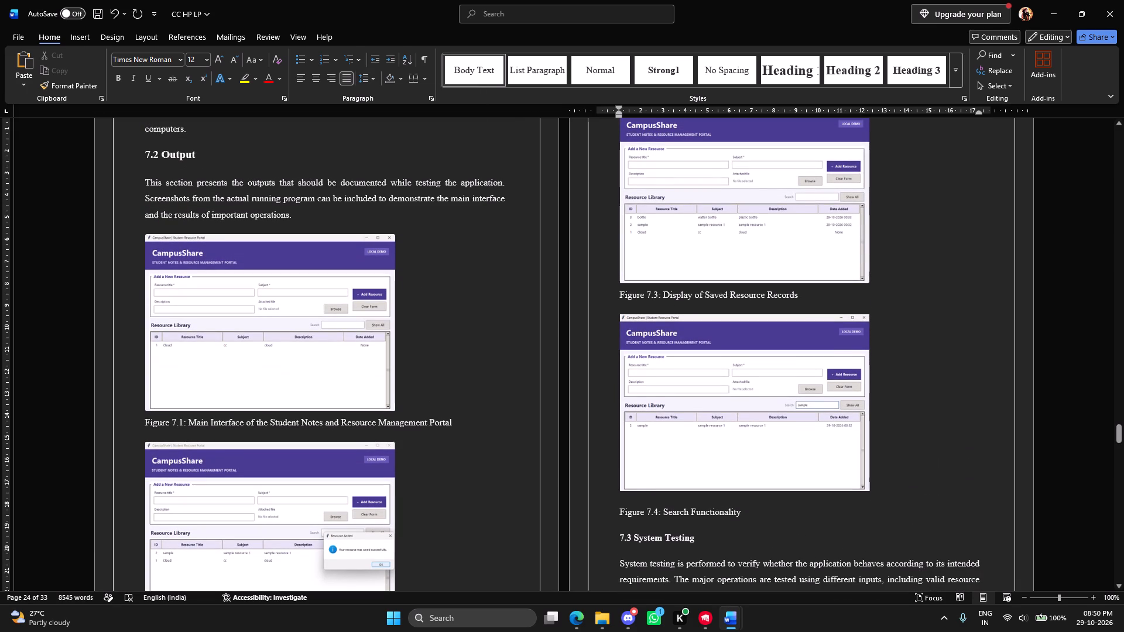
pyautogui.click(362, 86)
pyautogui.click(363, 83)
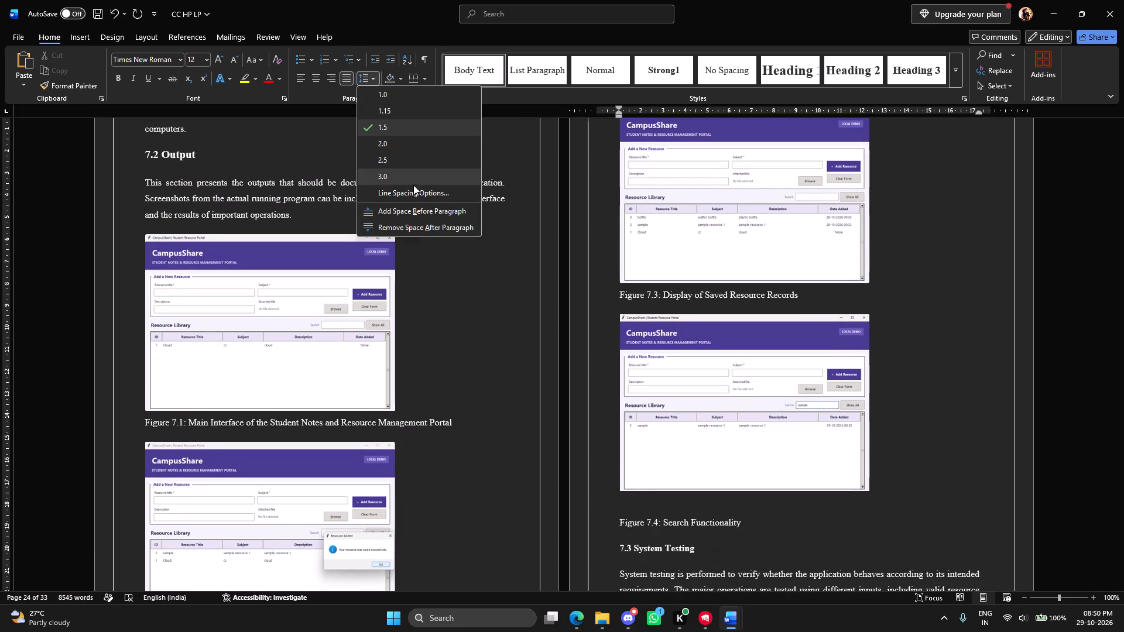
pyautogui.click(427, 224)
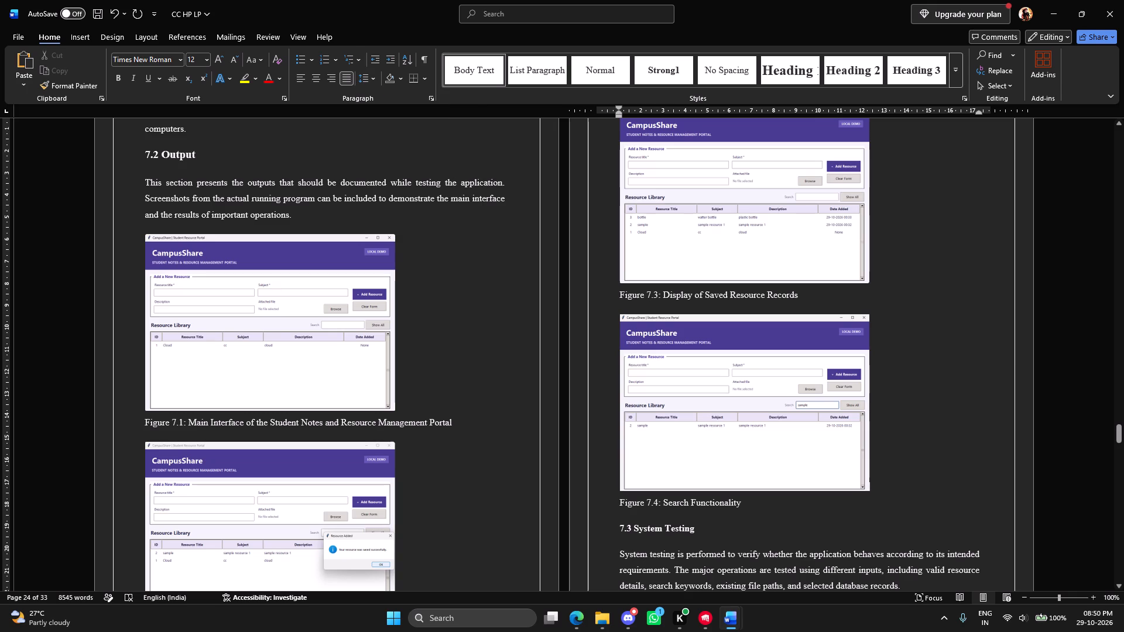
pyautogui.hotkey('ctrl', 's')
# Examine the page layout from section 7.3 System Testing through the test tables, 8. SUMMARY and 9. CONCLUSION to 10. FUTURE ENHANCEMENT.
pyautogui.scroll(-14, 431, 321)
pyautogui.scroll(-15, 431, 324)
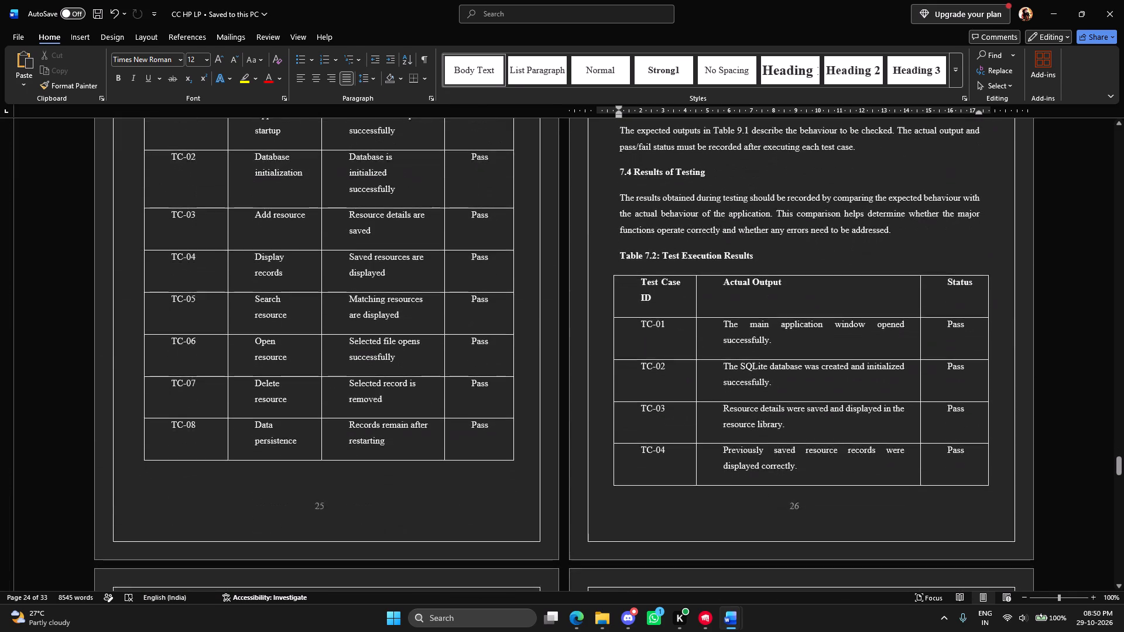
pyautogui.scroll(-1, 431, 329)
pyautogui.scroll(8, 431, 329)
pyautogui.scroll(-7, 438, 334)
pyautogui.scroll(-15, 450, 342)
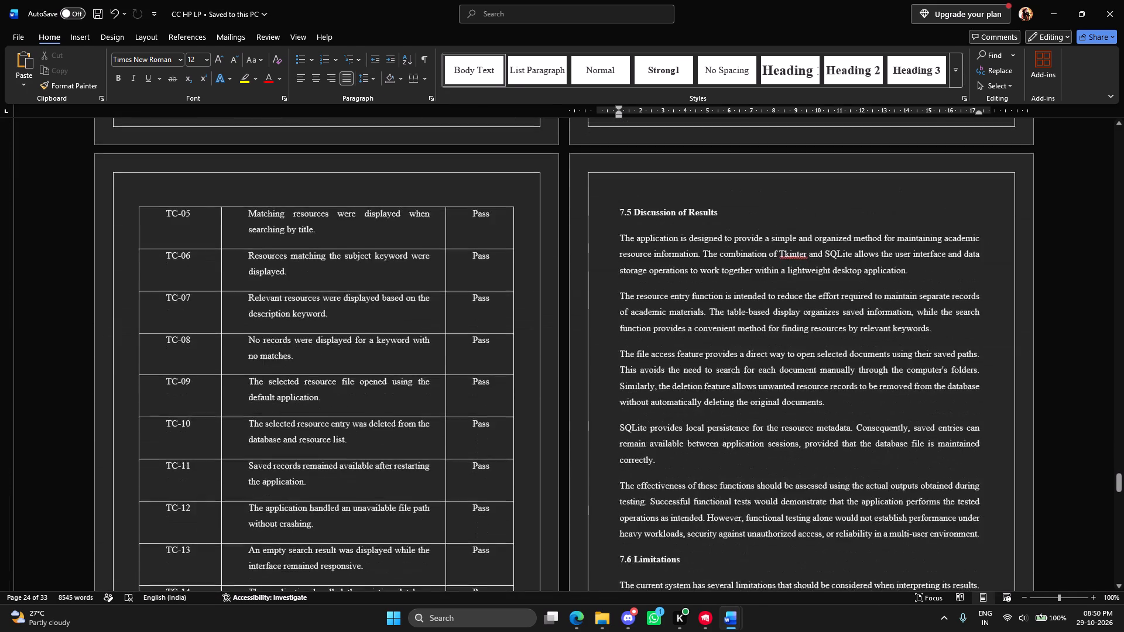
pyautogui.scroll(-13, 457, 349)
pyautogui.scroll(6, 455, 352)
pyautogui.scroll(-8, 454, 352)
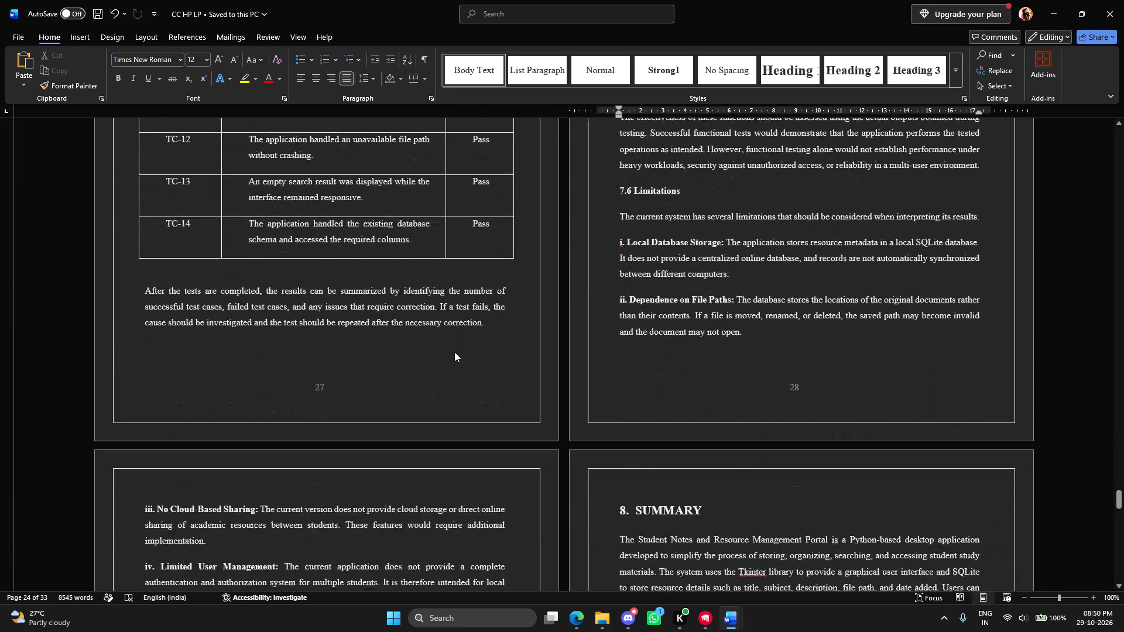
pyautogui.scroll(-13, 453, 352)
pyautogui.scroll(5, 453, 353)
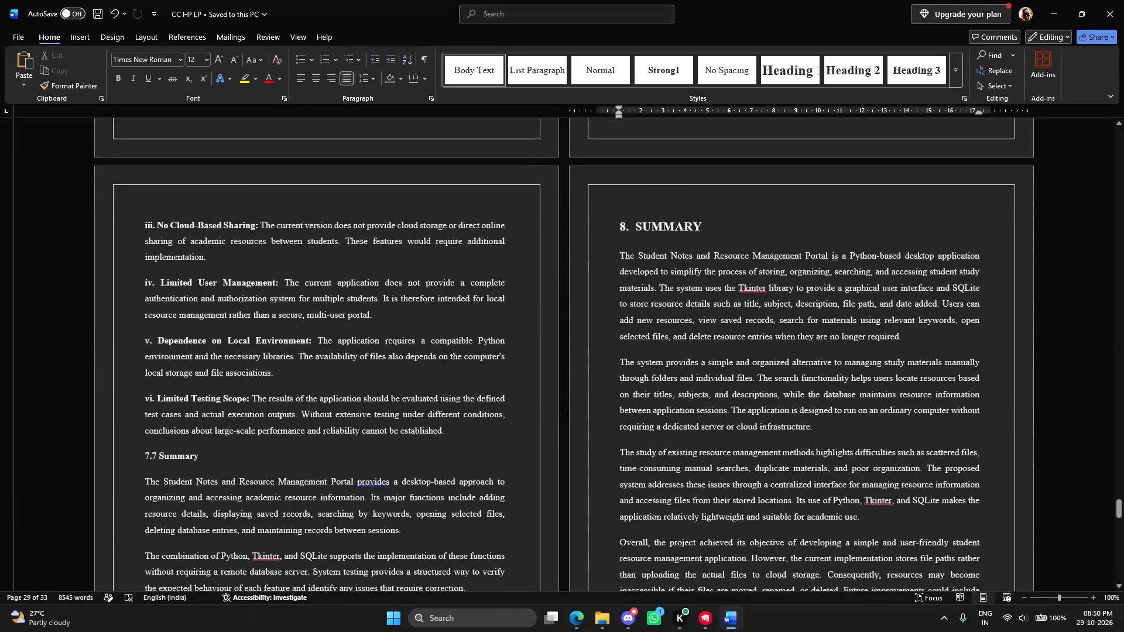
pyautogui.scroll(-14, 453, 353)
pyautogui.scroll(-15, 453, 356)
# Delete the empty line above the 10. FUTURE ENHANCEMENT heading so it starts level with the 9. CONCLUSION heading.
pyautogui.scroll(2, 453, 356)
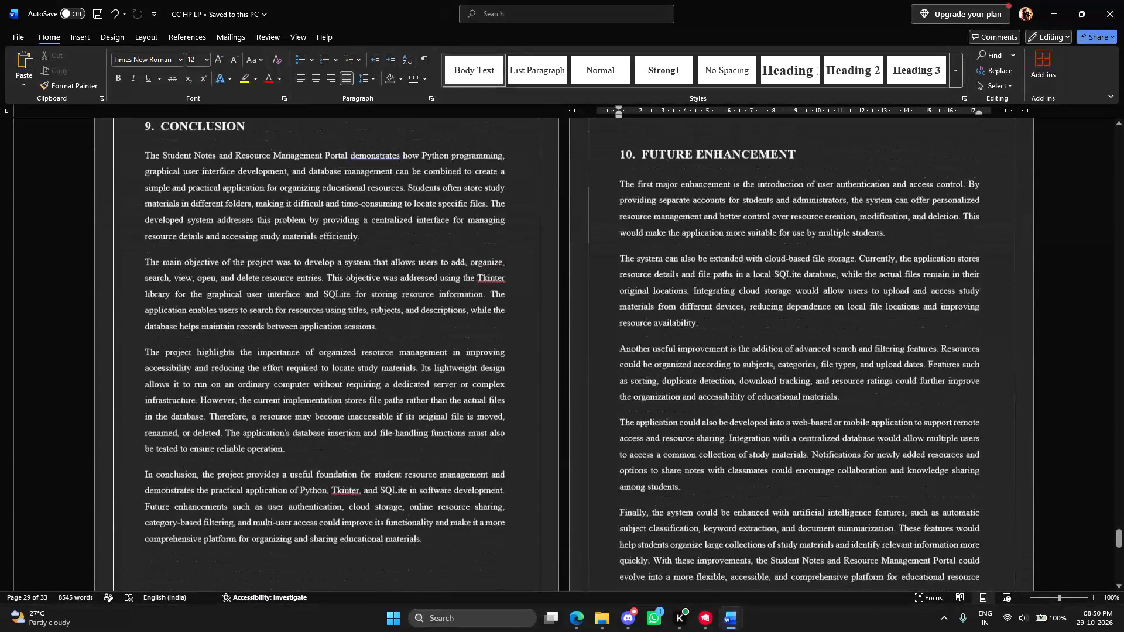
pyautogui.scroll(3, 453, 356)
pyautogui.click(681, 214)
pyautogui.press('BackSpace')
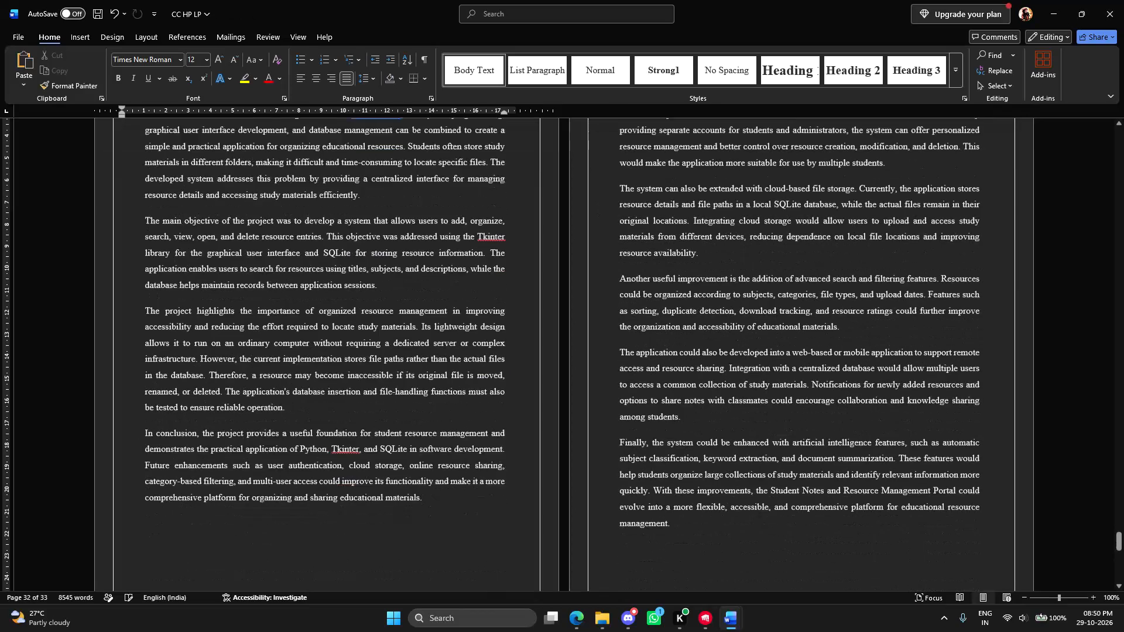
pyautogui.scroll(5, 665, 215)
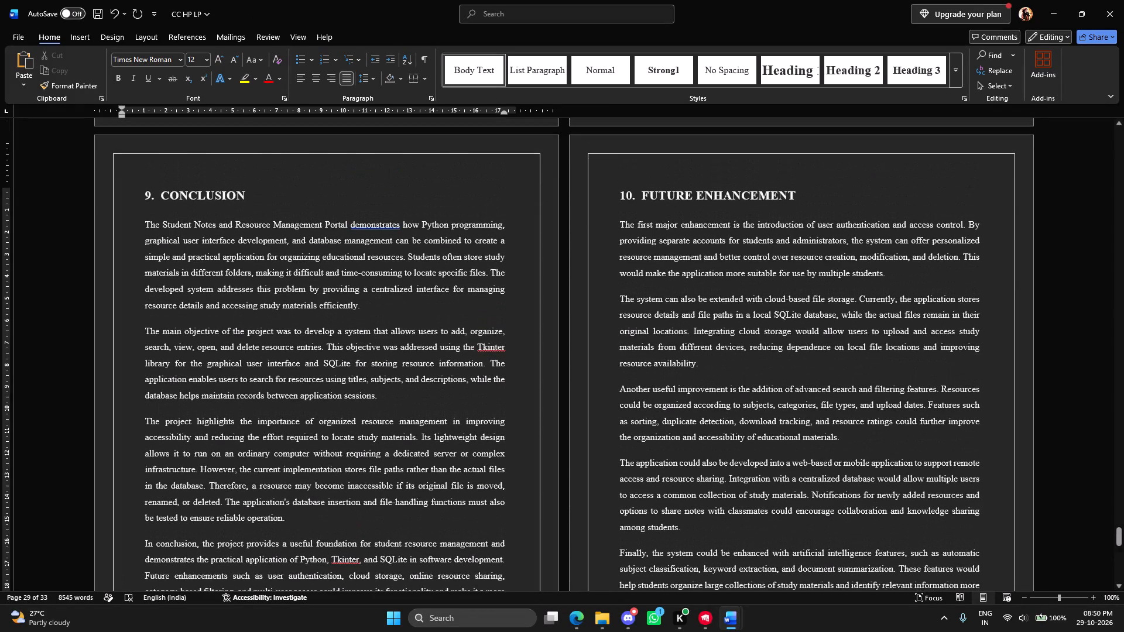
pyautogui.press('BackSpace')
pyautogui.press('Return')
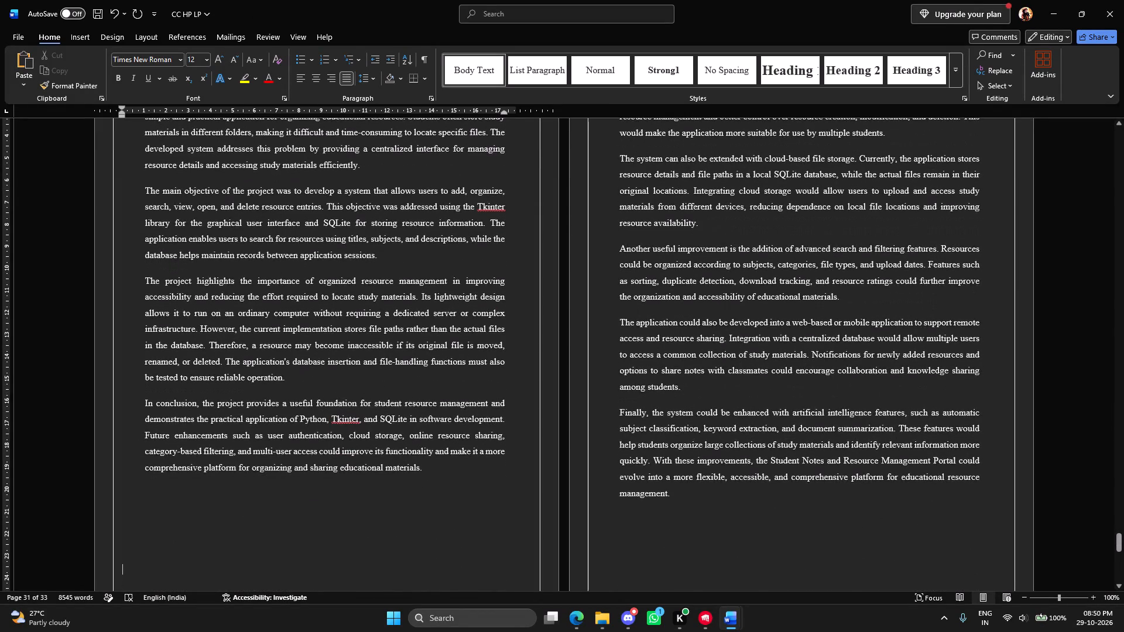
pyautogui.scroll(6, 672, 269)
# Delete the empty line above the 11. REFERENCES heading, check the reference list to its end, and save the document.
pyautogui.scroll(-20, 673, 270)
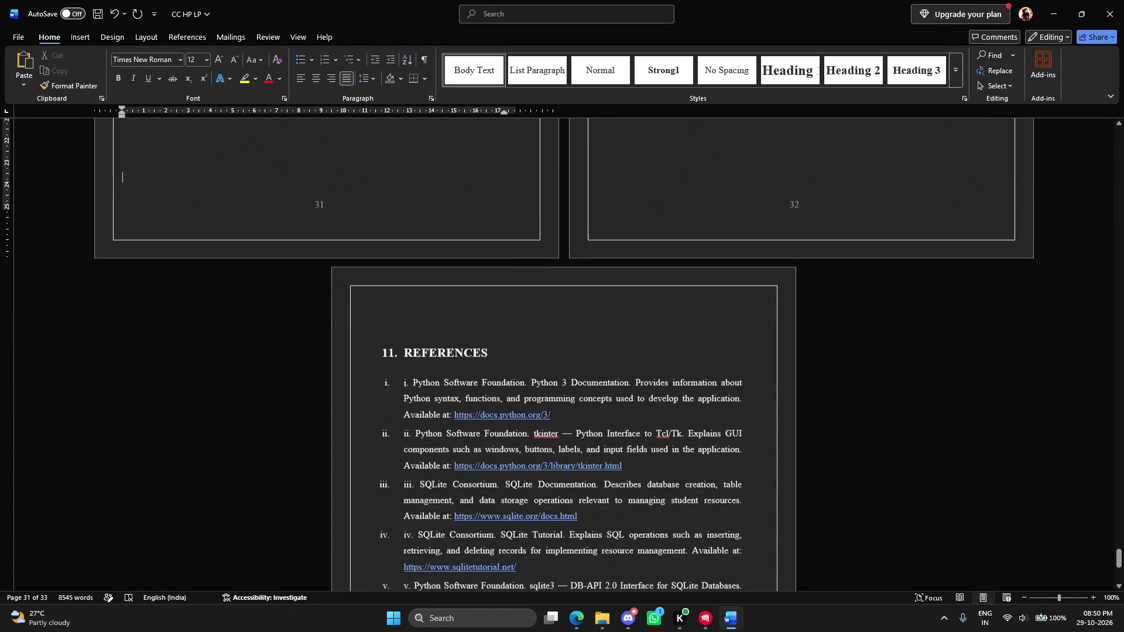
pyautogui.click(474, 321)
pyautogui.press('BackSpace')
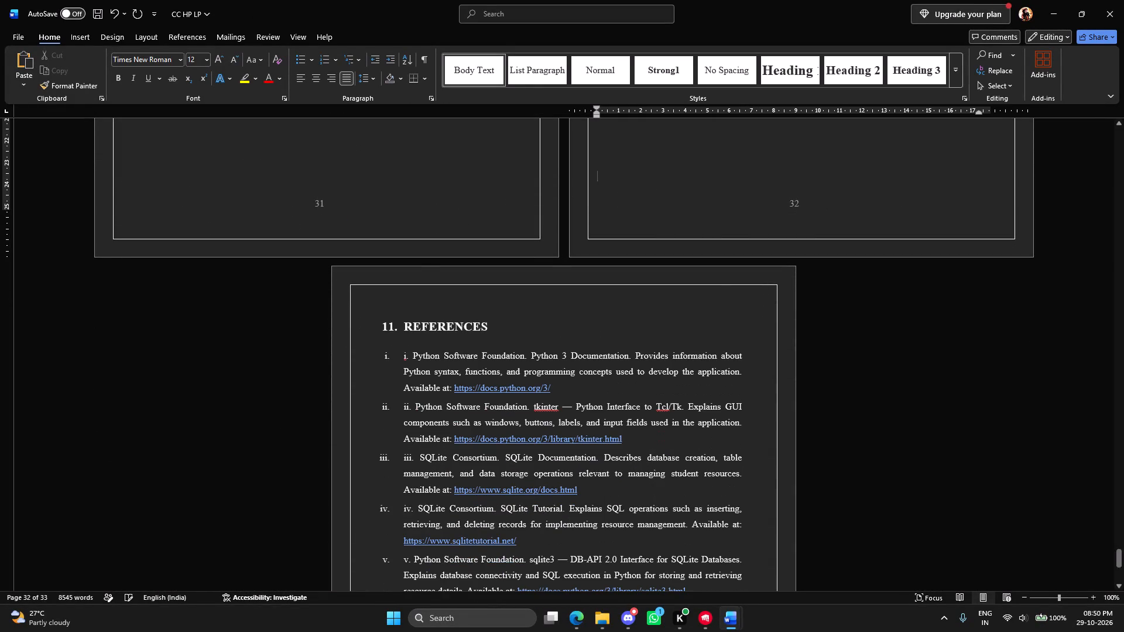
pyautogui.scroll(-13, 424, 321)
pyautogui.hotkey('ctrl', 's')
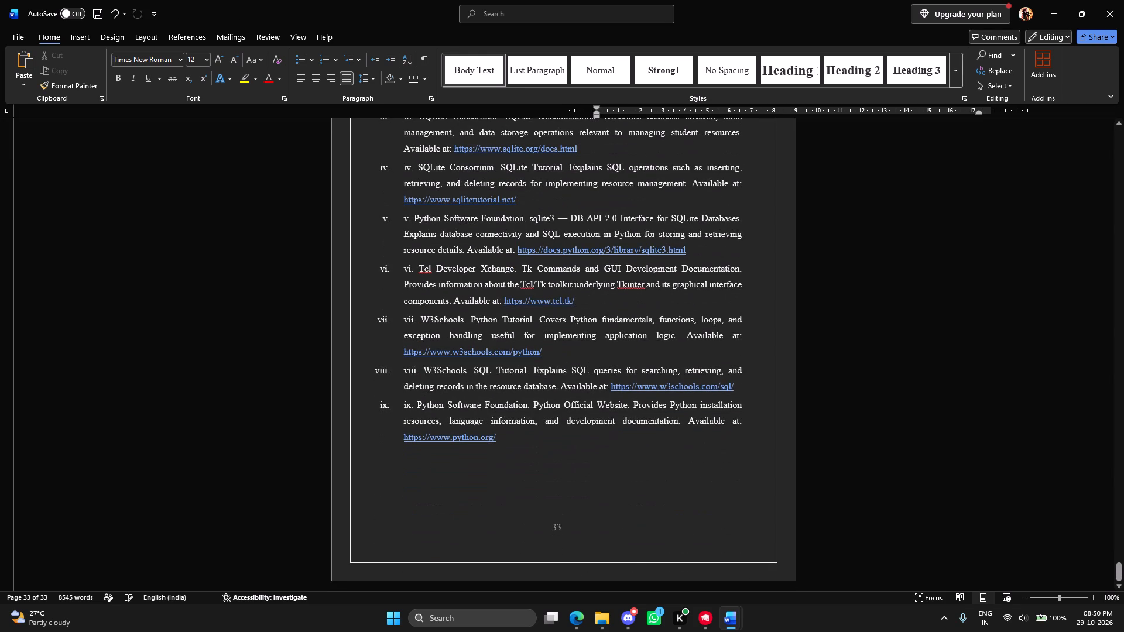
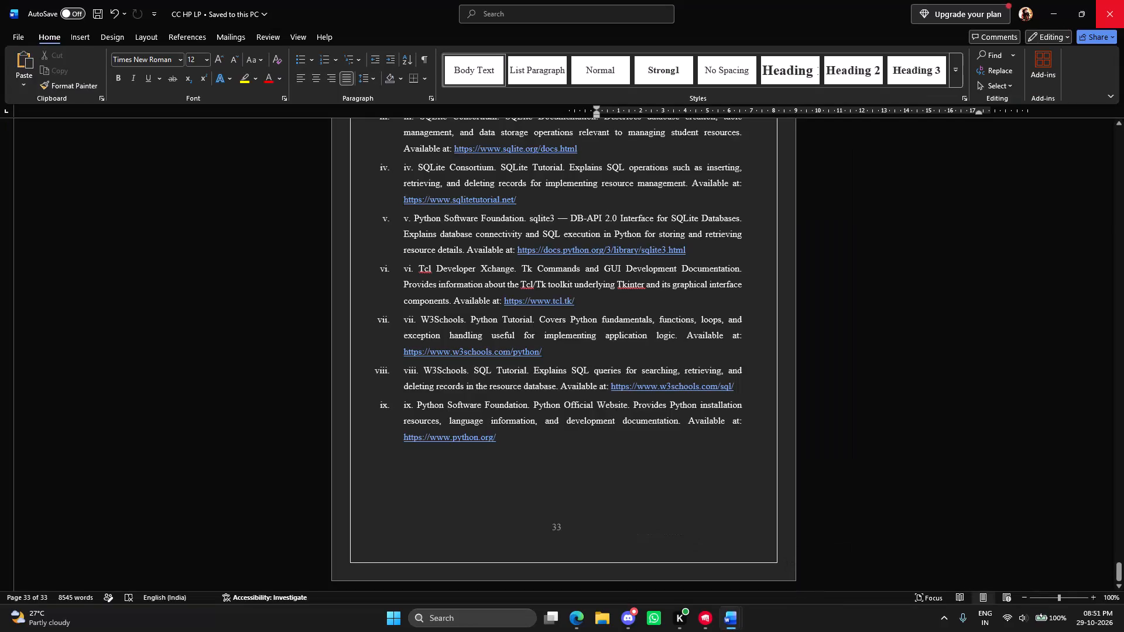
# Switch to CC HP FP and view the section page numbers in its contents table.
pyautogui.scroll(-5, 669, 364)
pyautogui.click(731, 623)
pyautogui.click(697, 558)
pyautogui.scroll(6, 646, 423)
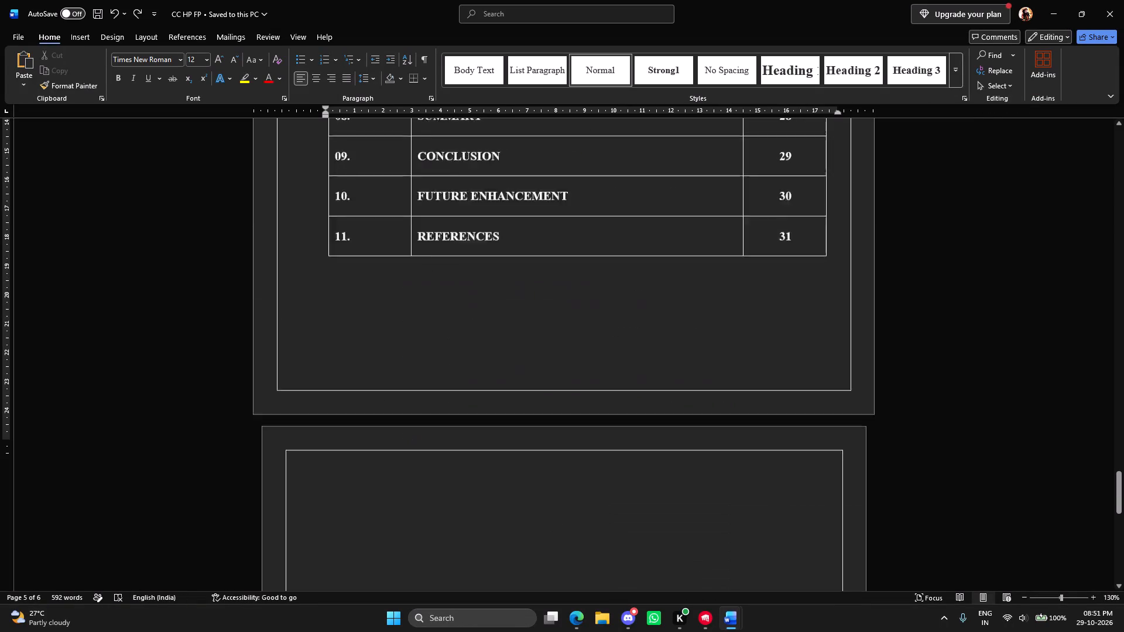
pyautogui.scroll(11, 646, 423)
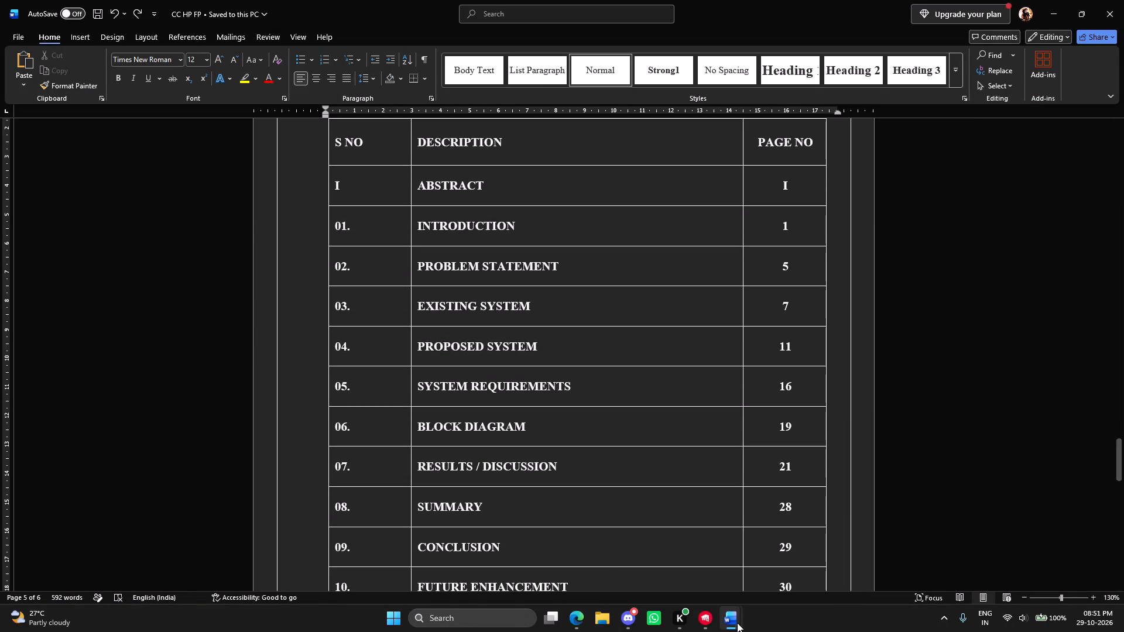
# Check where 2. PROBLEM STATEMENT starts in CC HP LP and set its page number to 4 in the CC HP FP contents table.
pyautogui.click(737, 624)
pyautogui.click(783, 578)
pyautogui.scroll(6, 783, 578)
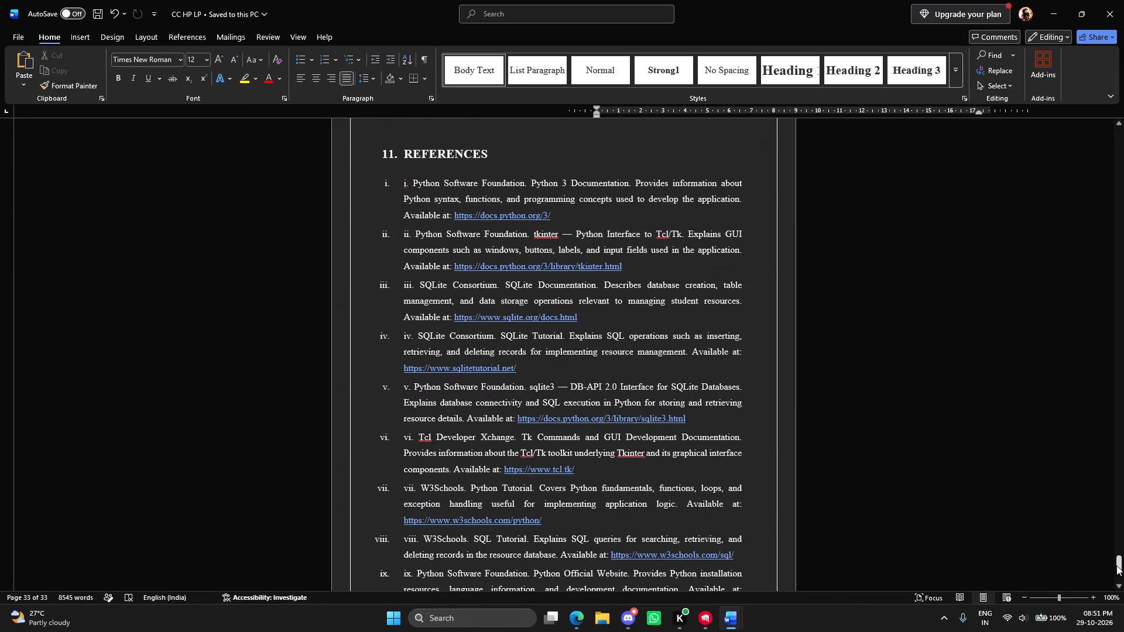
pyautogui.moveTo(1115, 566); pyautogui.dragTo(1113, 183)
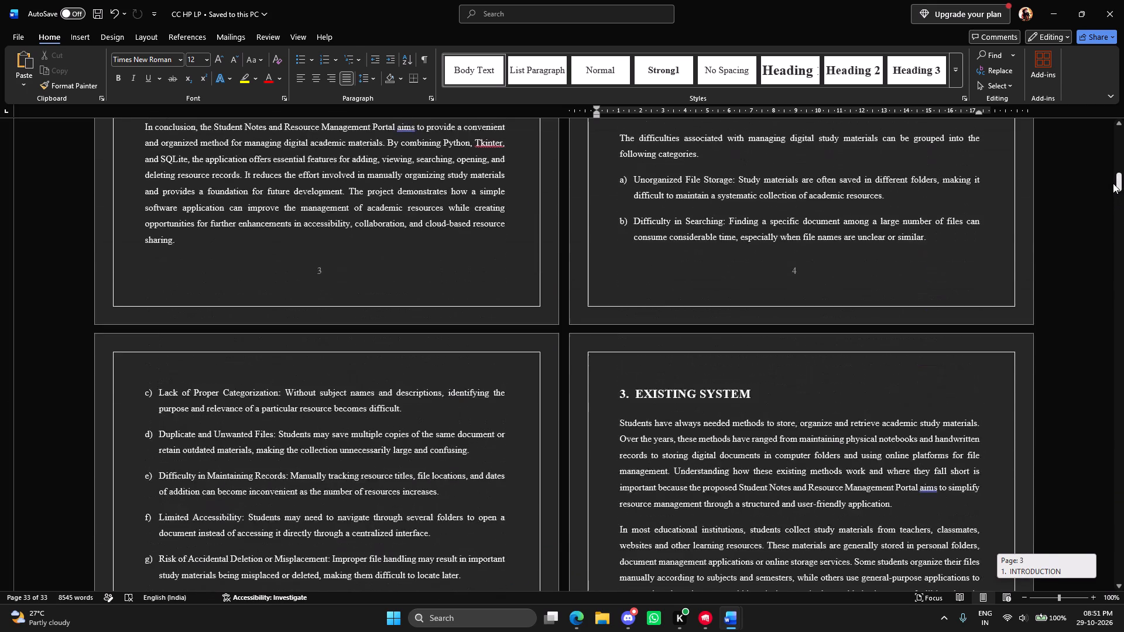
pyautogui.moveTo(1113, 183); pyautogui.dragTo(1104, 133)
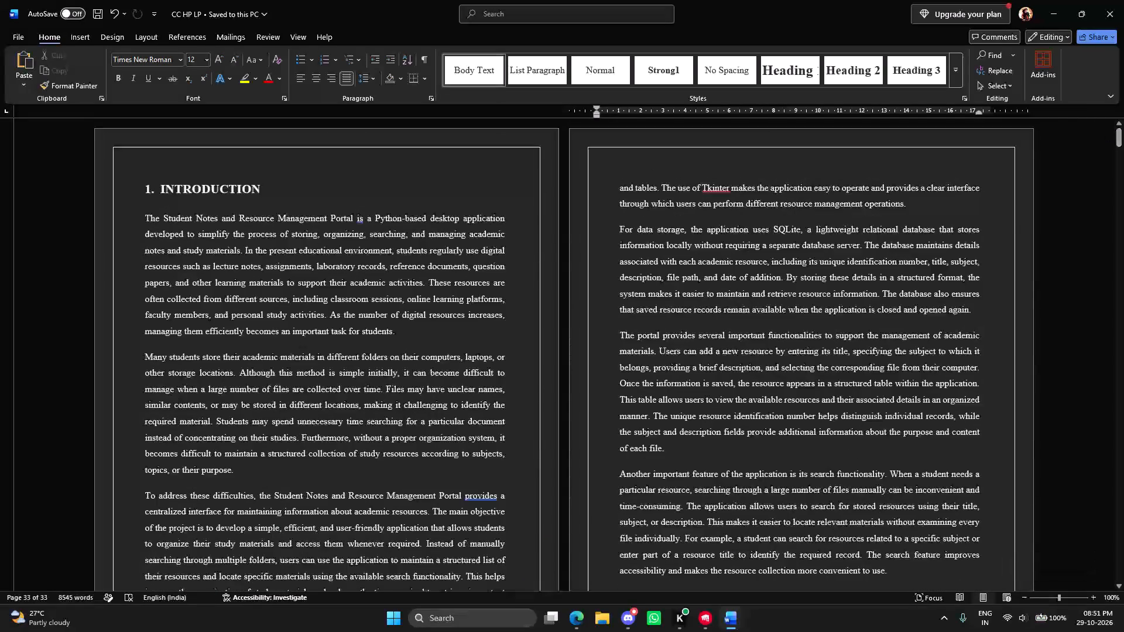
pyautogui.scroll(1, 784, 363)
pyautogui.scroll(-16, 783, 369)
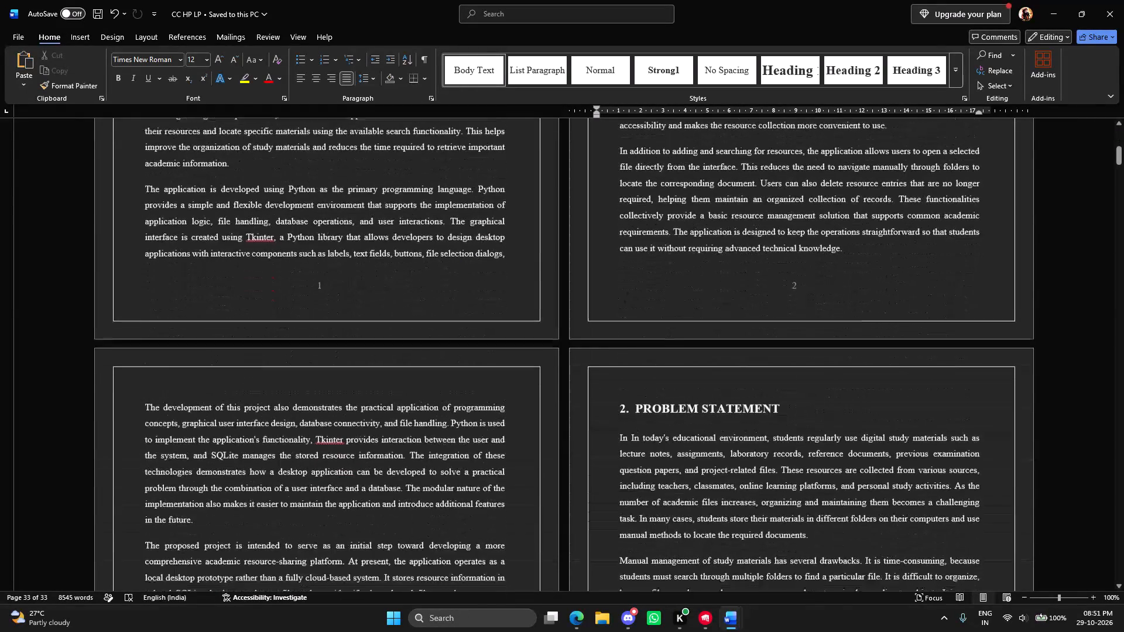
pyautogui.scroll(-17, 776, 382)
pyautogui.hotkey('alt', 'Tab')
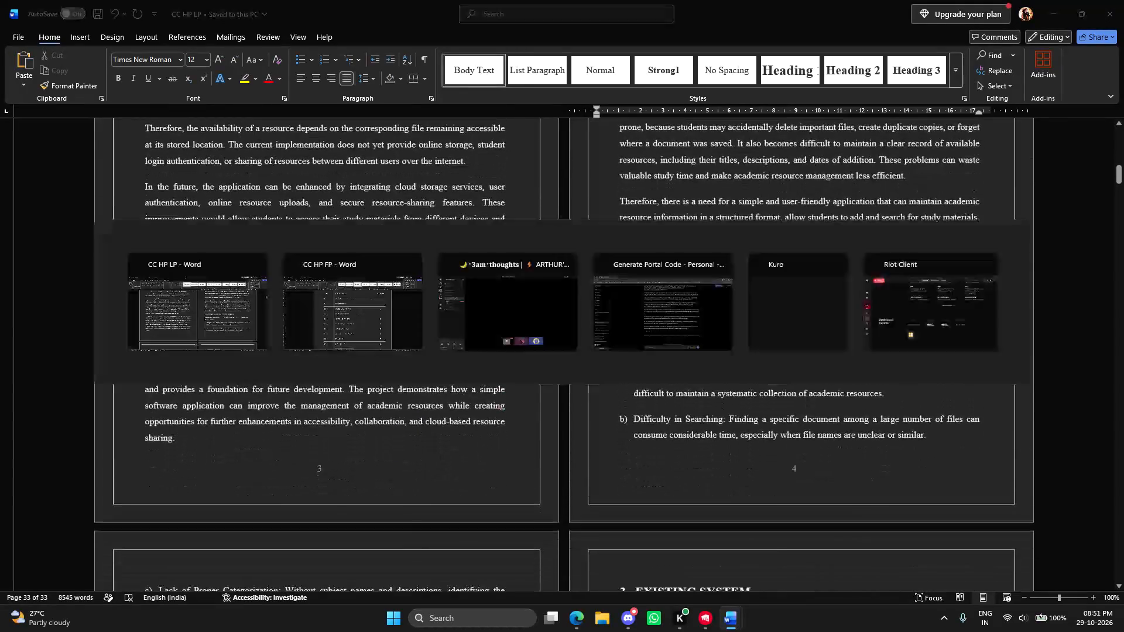
pyautogui.click(795, 263)
pyautogui.press('BackSpace')
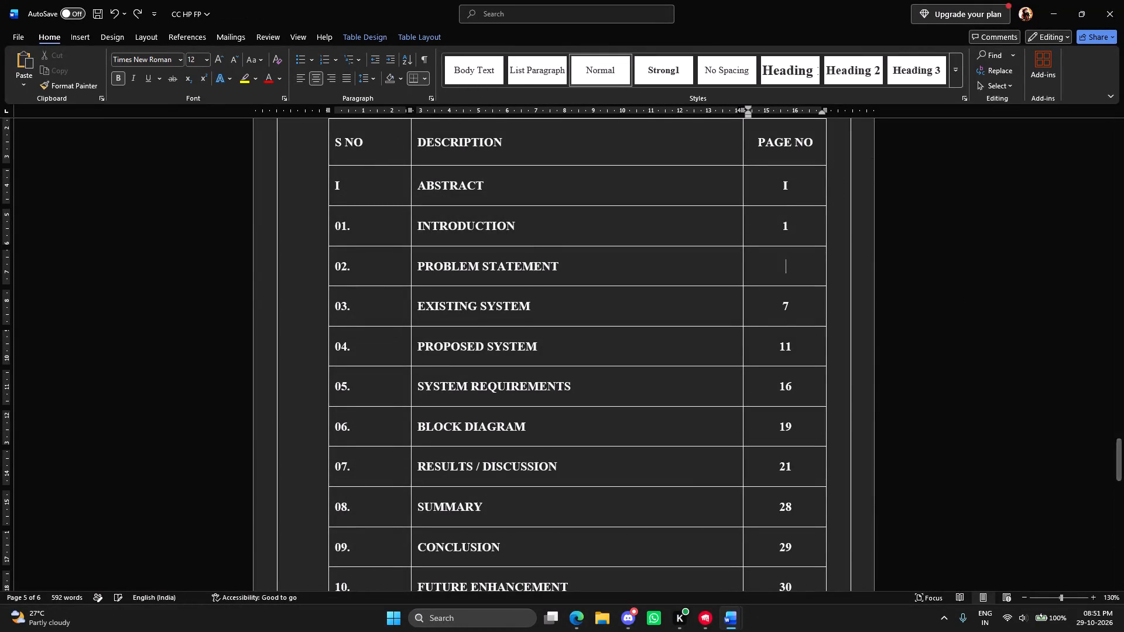
pyautogui.press('4')
# Check where 3. EXISTING SYSTEM starts in CC HP LP and set its page number to 6 in the CC HP FP contents table.
pyautogui.hotkey('alt', 'Tab')
pyautogui.scroll(-20, 704, 266)
pyautogui.scroll(-5, 704, 266)
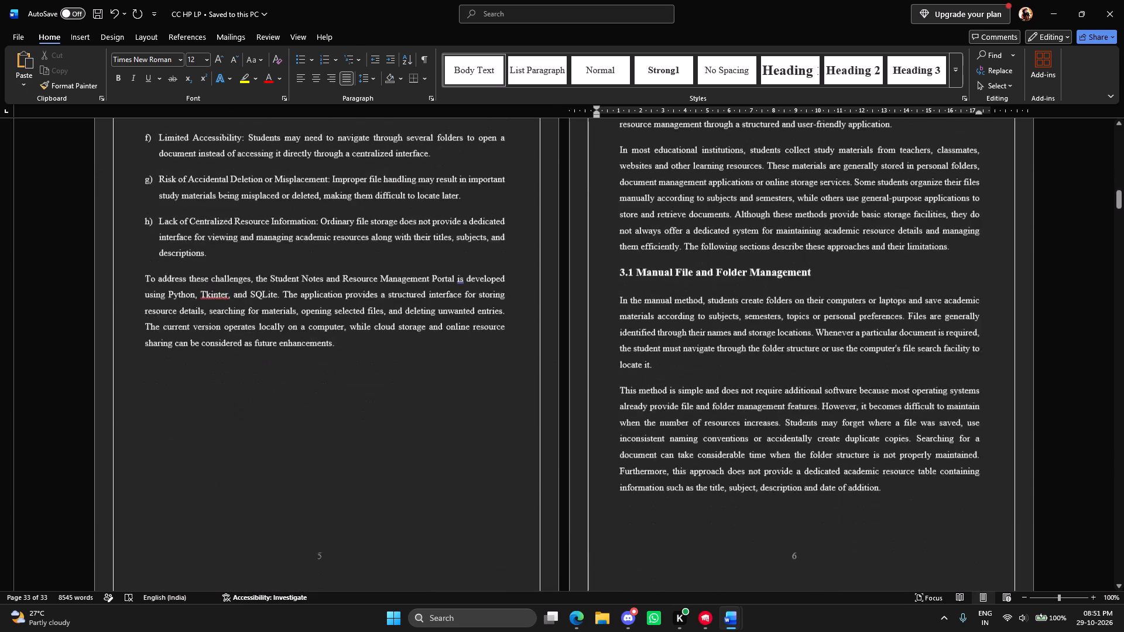
pyautogui.scroll(-5, 669, 266)
pyautogui.scroll(-20, 666, 269)
pyautogui.scroll(-9, 666, 269)
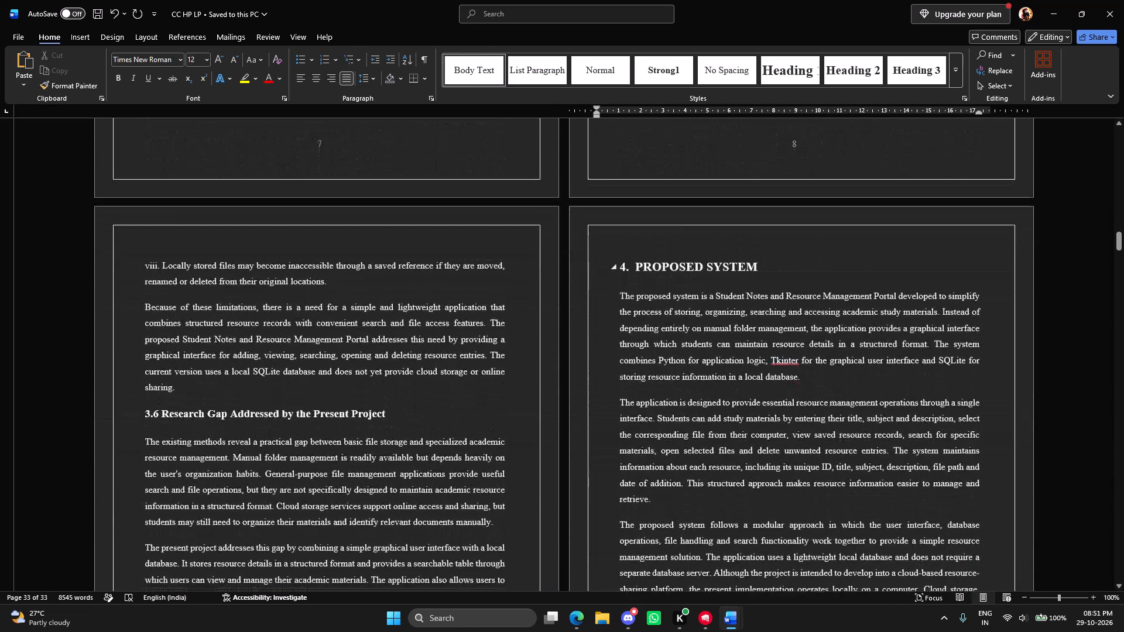
pyautogui.scroll(-11, 652, 277)
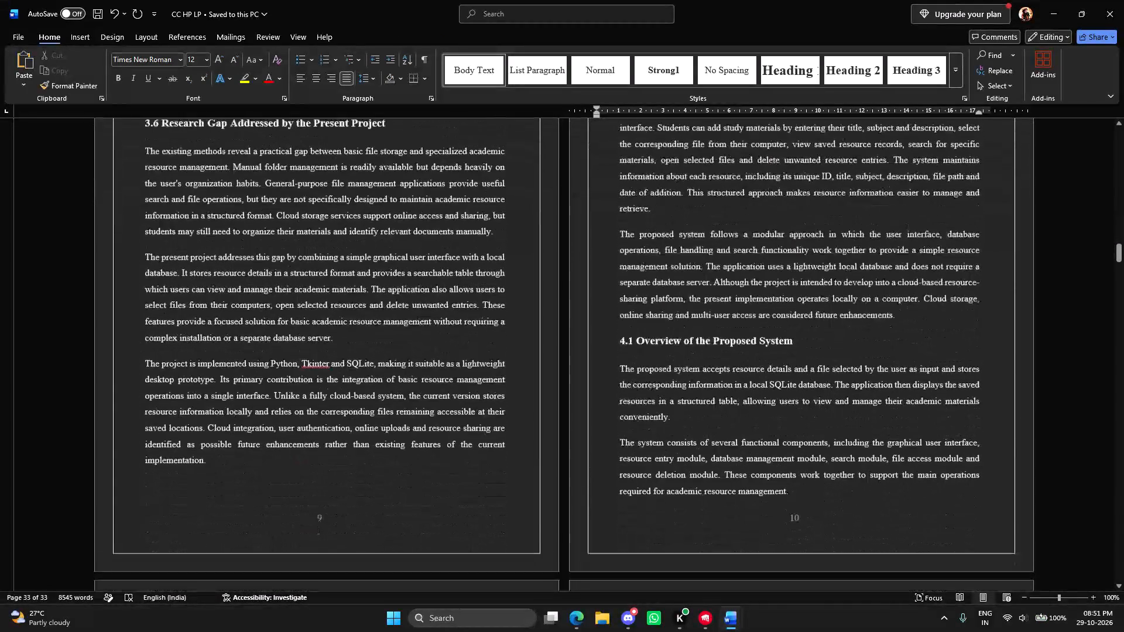
pyautogui.scroll(5, 649, 277)
pyautogui.hotkey('alt', 'Tab')
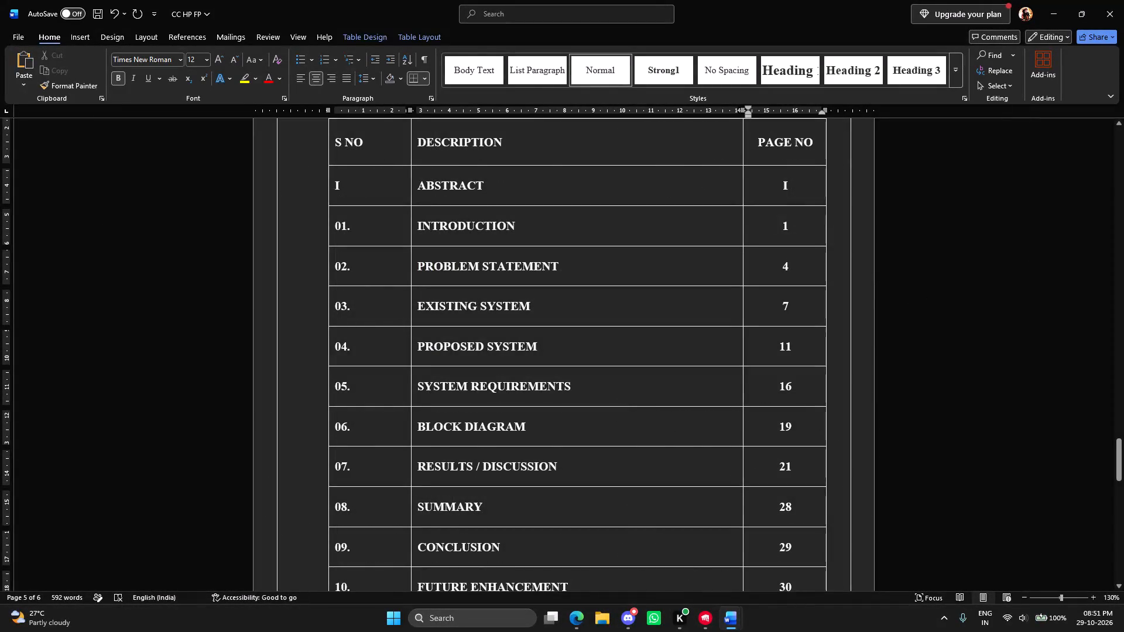
pyautogui.click(794, 305)
pyautogui.hotkey('alt', 'Tab')
pyautogui.scroll(20, 729, 266)
pyautogui.scroll(11, 729, 266)
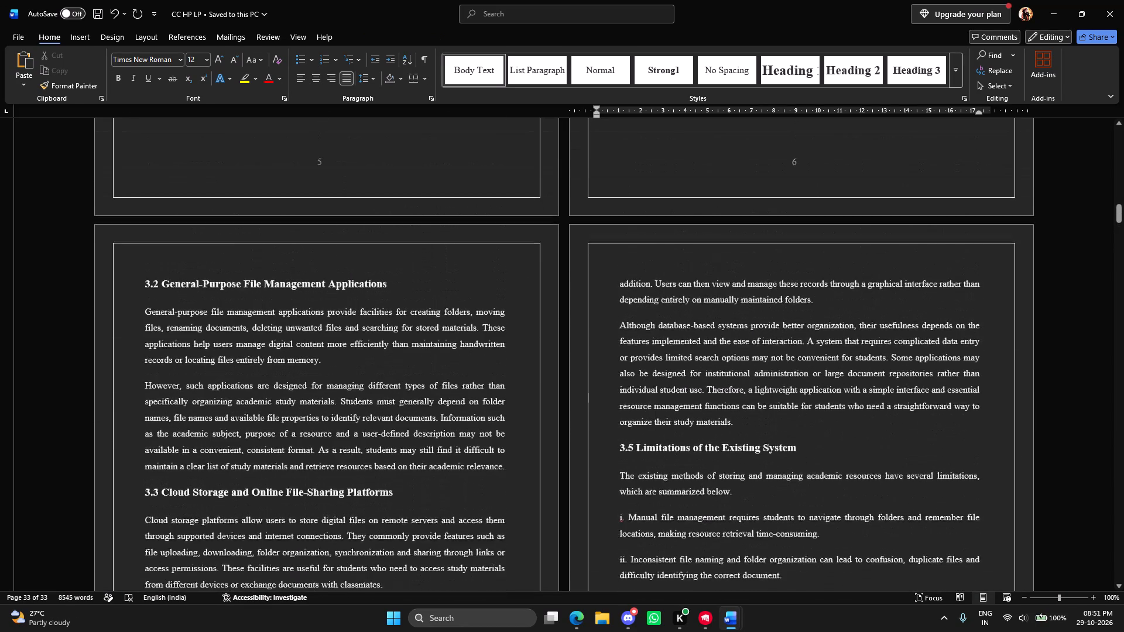
pyautogui.scroll(20, 729, 270)
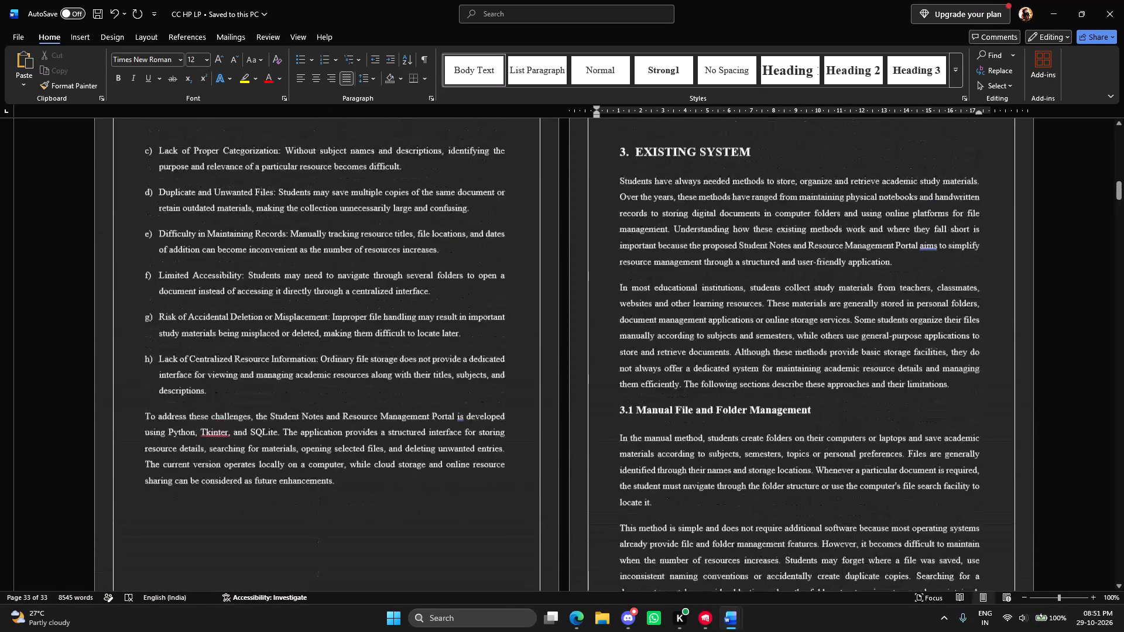
pyautogui.scroll(5, 729, 270)
pyautogui.scroll(-8, 729, 277)
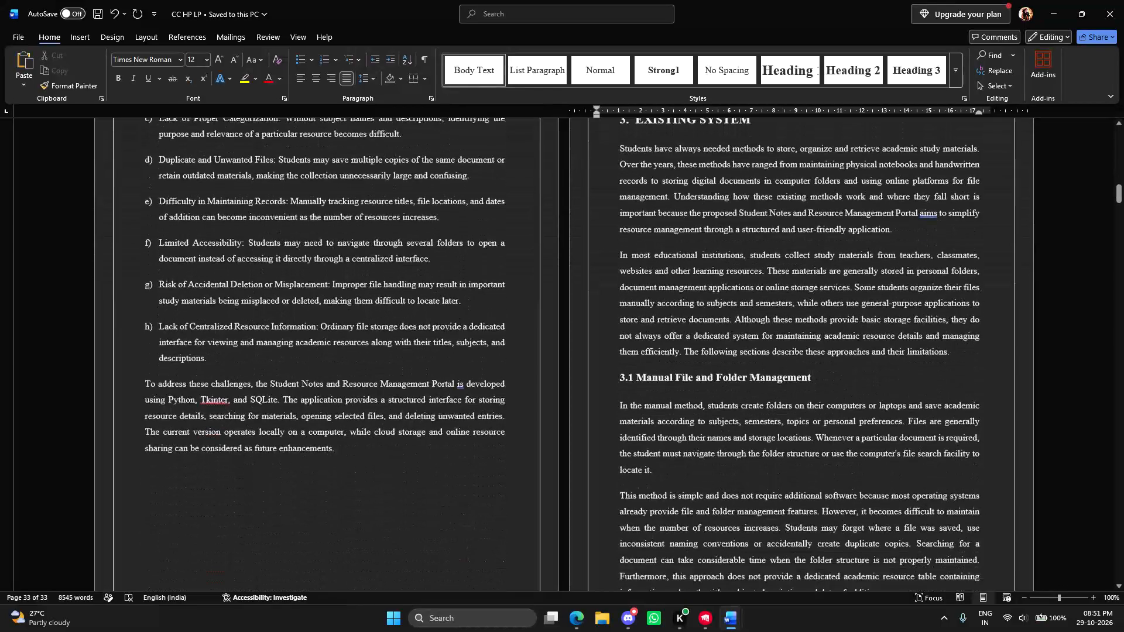
pyautogui.scroll(-7, 731, 285)
pyautogui.hotkey('alt', 'Tab')
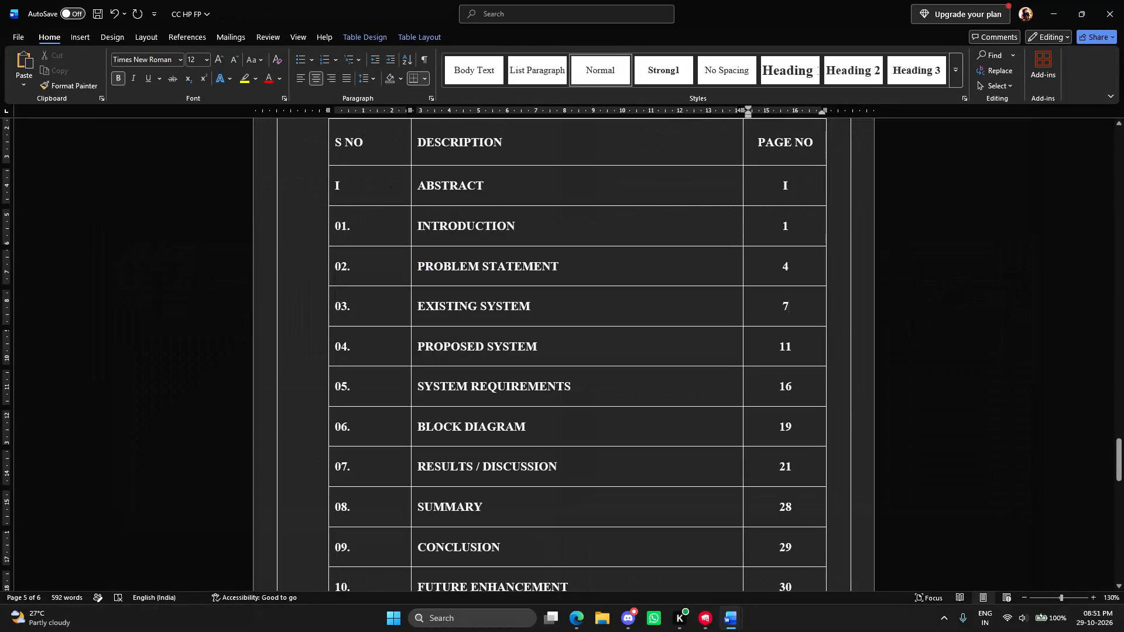
pyautogui.press('BackSpace')
pyautogui.press('6')
# Set the PROPOSED SYSTEM page number to 10 in the contents table.
pyautogui.press('Down')
pyautogui.press('BackSpace')
pyautogui.press('0')
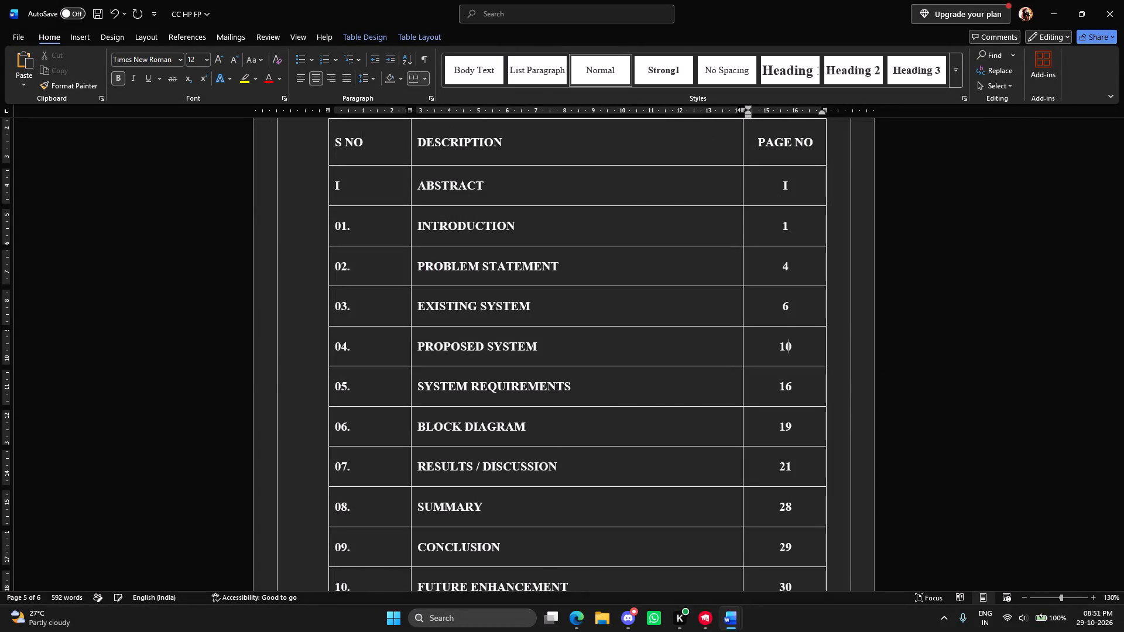
# Compare the starting pages of PROPOSED SYSTEM and SYSTEM REQUIREMENTS in CC HP LP with their entries in the CC HP FP contents table.
pyautogui.hotkey('alt', 'Tab')
pyautogui.scroll(-20, 783, 281)
pyautogui.scroll(-8, 783, 281)
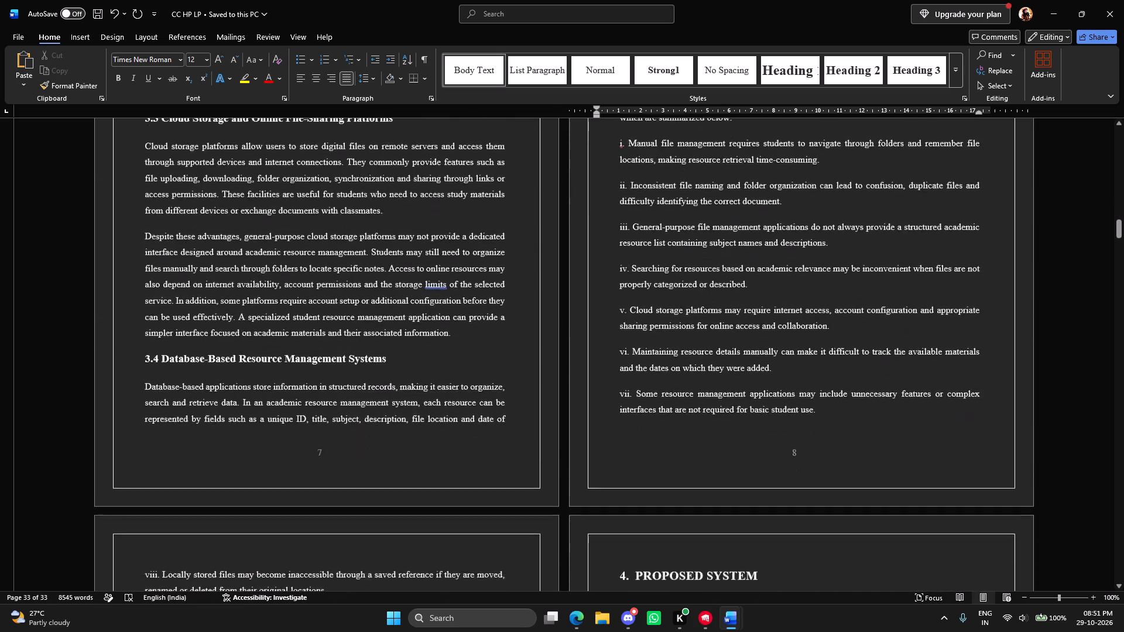
pyautogui.scroll(-4, 772, 274)
pyautogui.scroll(-16, 801, 312)
pyautogui.scroll(-7, 793, 304)
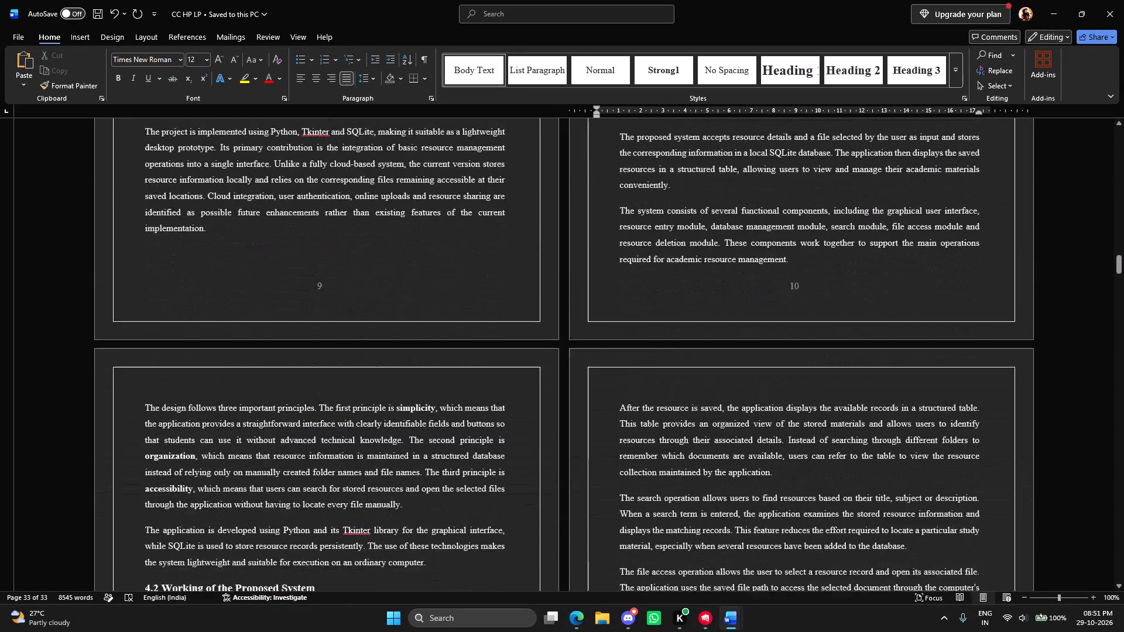
pyautogui.scroll(-14, 793, 304)
pyautogui.scroll(-13, 755, 272)
pyautogui.scroll(-8, 745, 269)
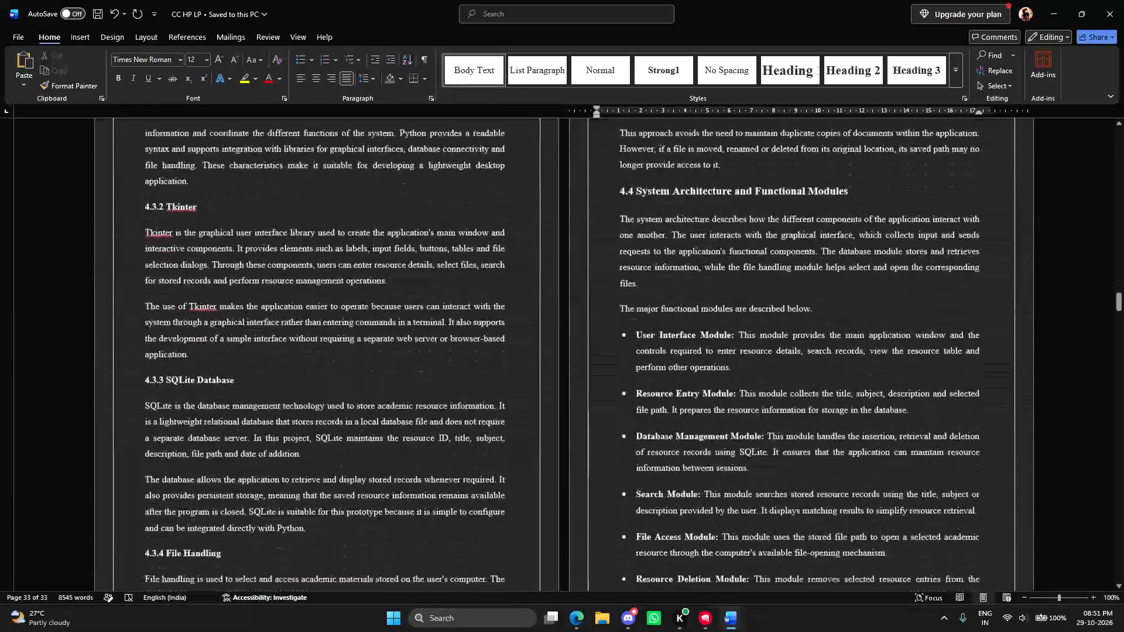
pyautogui.scroll(-18, 745, 269)
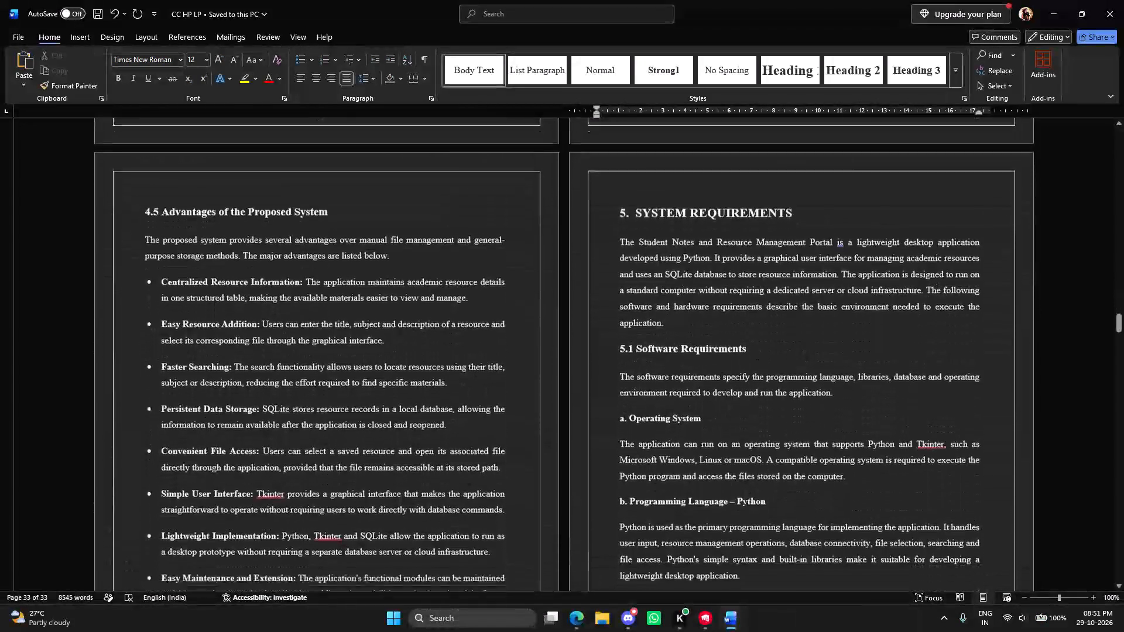
pyautogui.scroll(-12, 744, 268)
pyautogui.hotkey('alt', 'Tab')
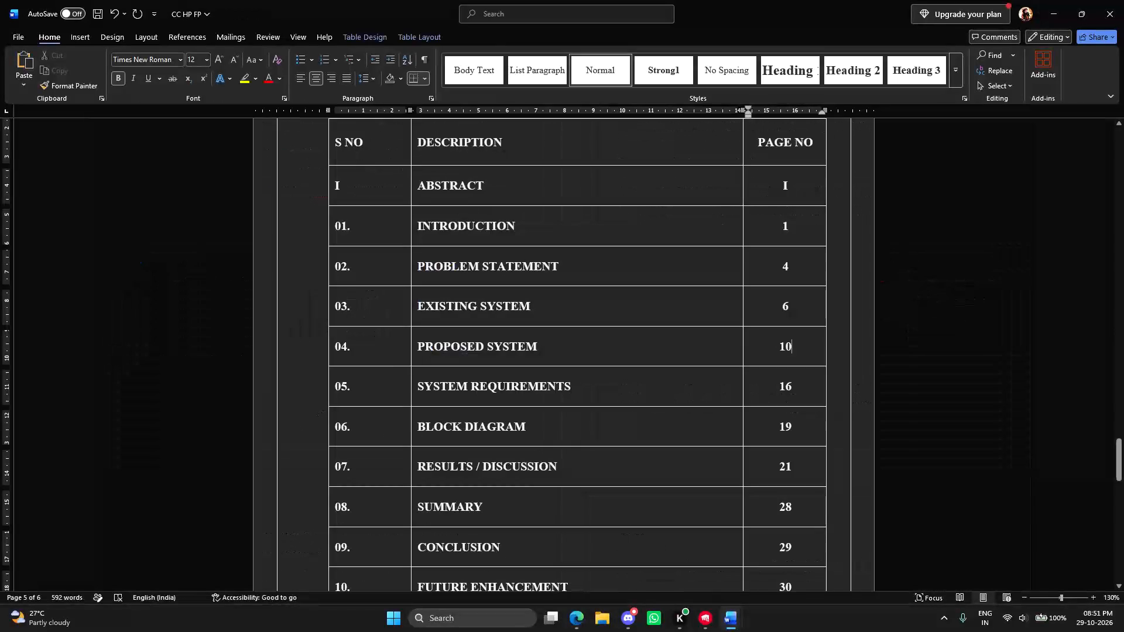
pyautogui.hotkey('alt', 'Tab')
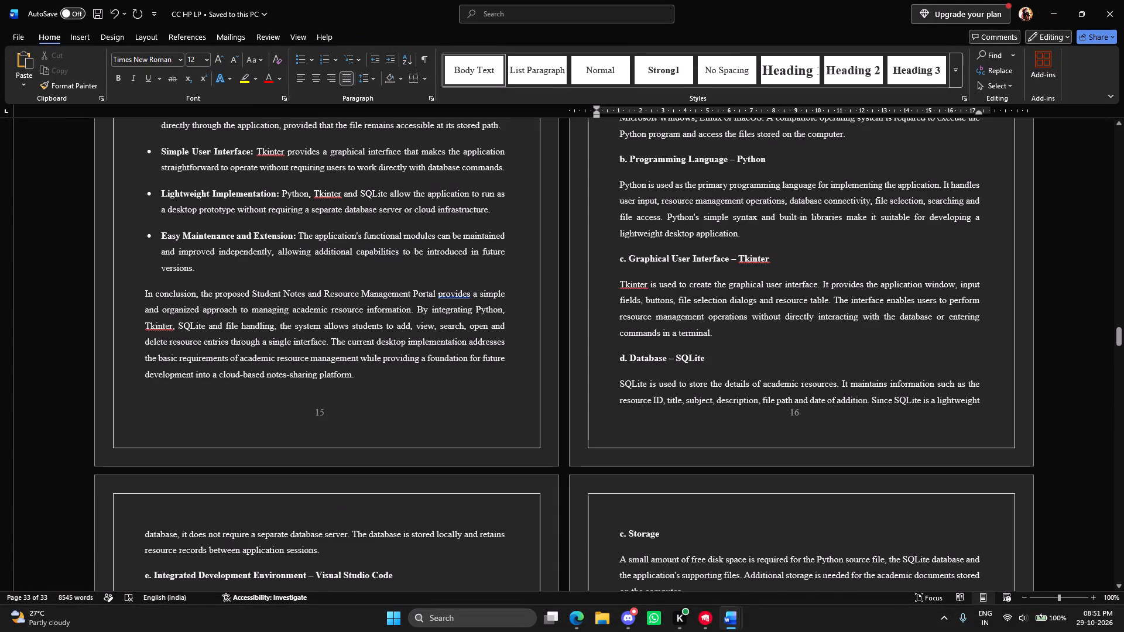
pyautogui.scroll(20, 753, 300)
pyautogui.scroll(7, 753, 300)
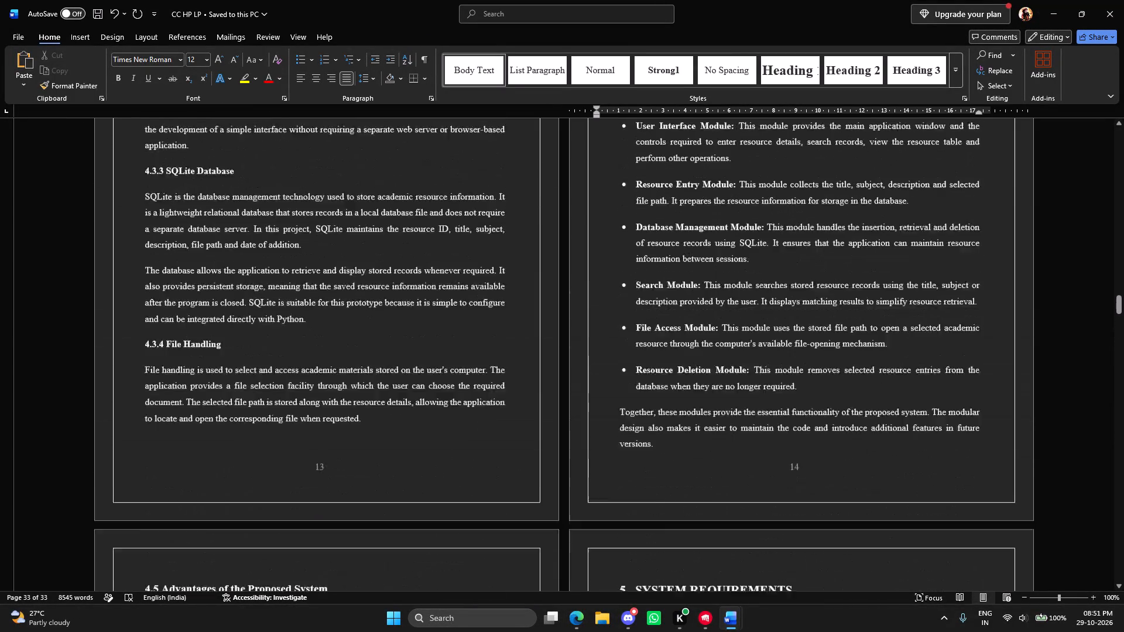
pyautogui.scroll(20, 751, 301)
pyautogui.scroll(13, 751, 301)
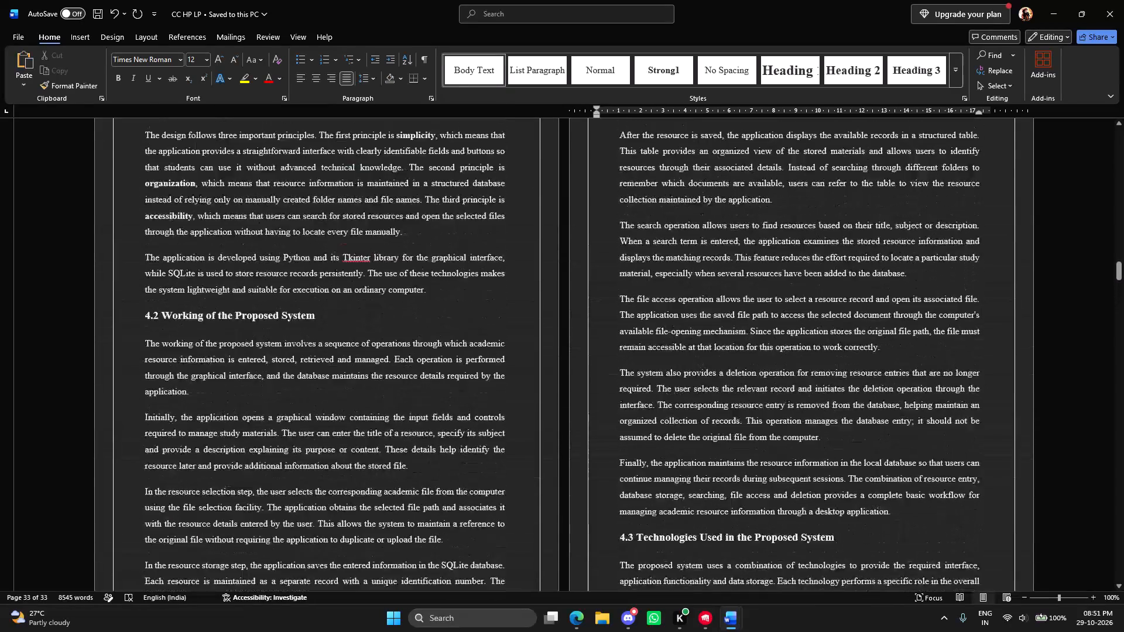
pyautogui.scroll(20, 742, 301)
pyautogui.scroll(7, 742, 301)
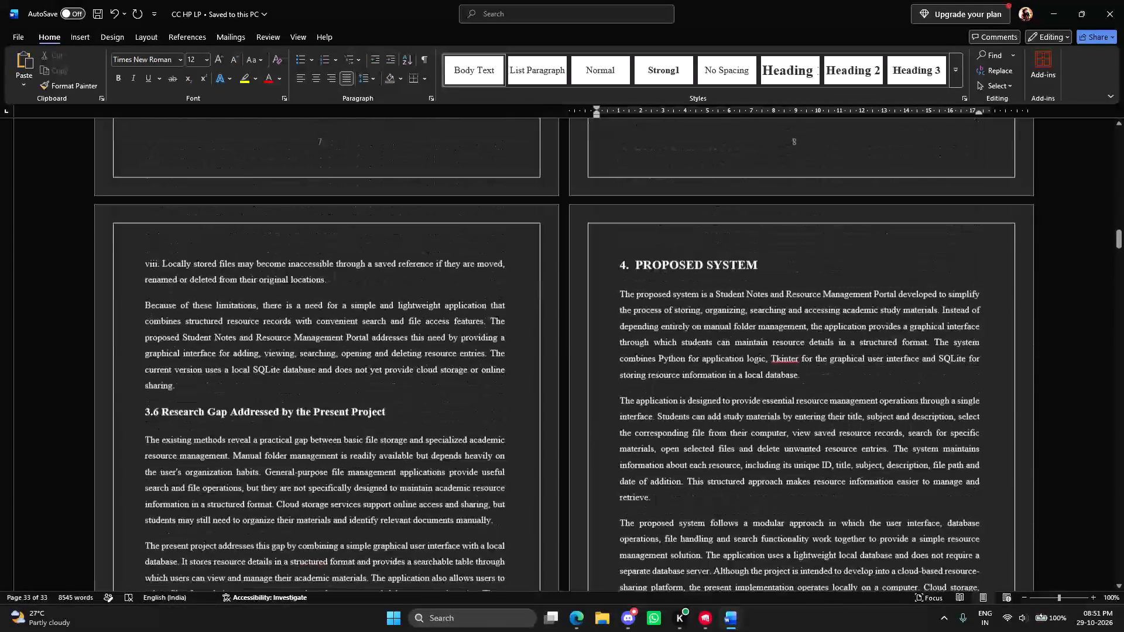
# Check where 6. BLOCK DIAGRAM starts in CC HP LP and set its page number to 20 in the CC HP FP contents table.
pyautogui.scroll(-20, 738, 327)
pyautogui.scroll(-17, 738, 327)
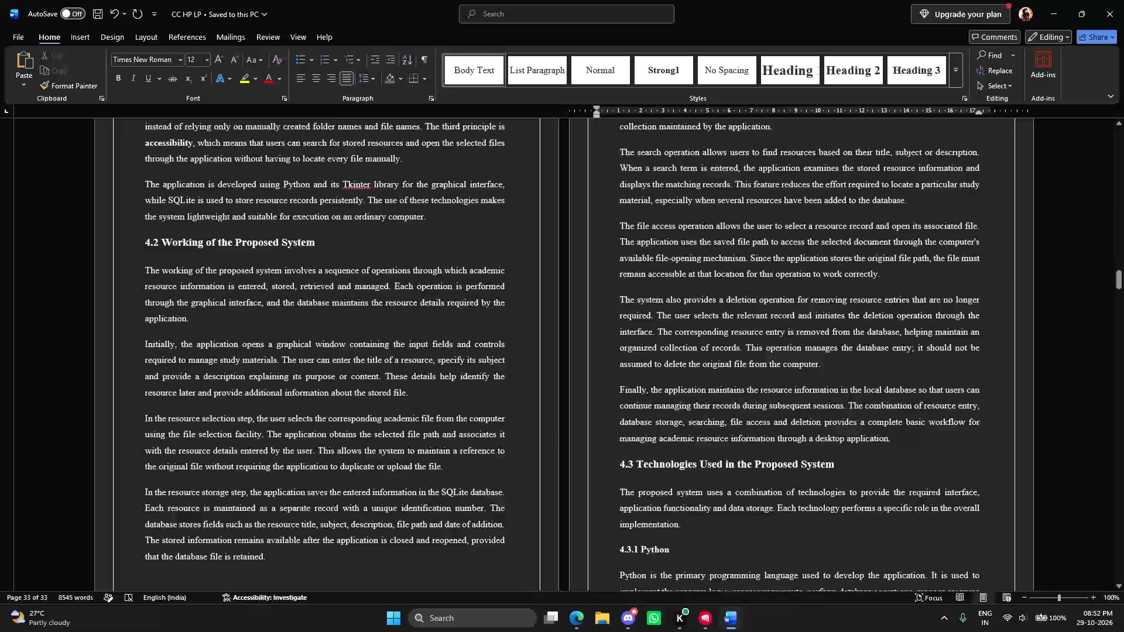
pyautogui.scroll(-20, 736, 359)
pyautogui.scroll(-10, 736, 359)
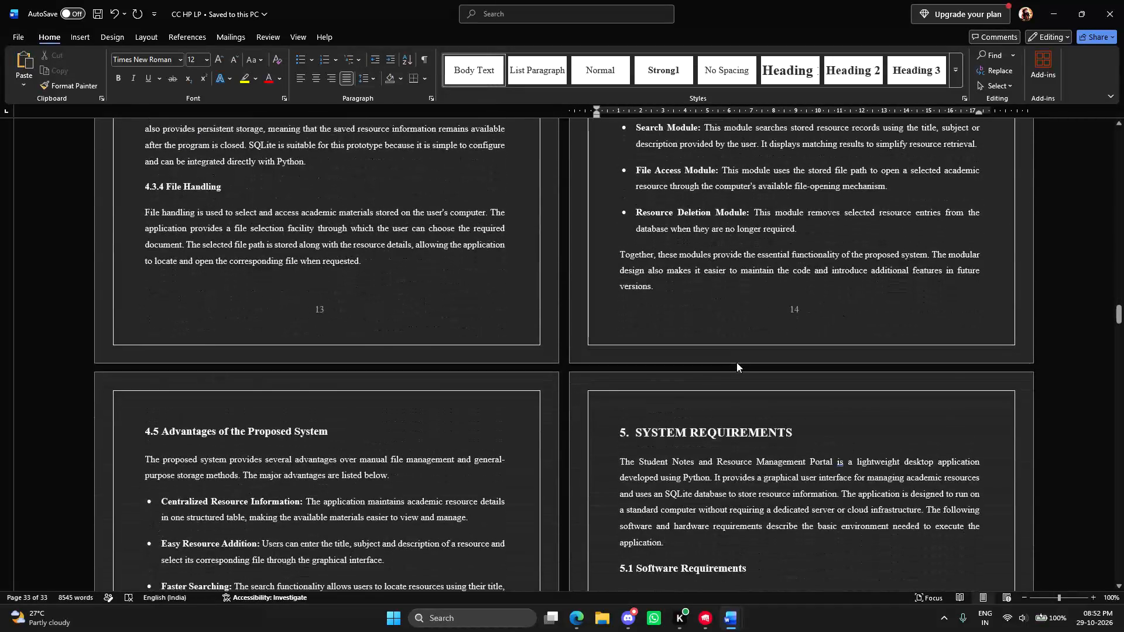
pyautogui.scroll(-16, 736, 362)
pyautogui.scroll(-13, 736, 360)
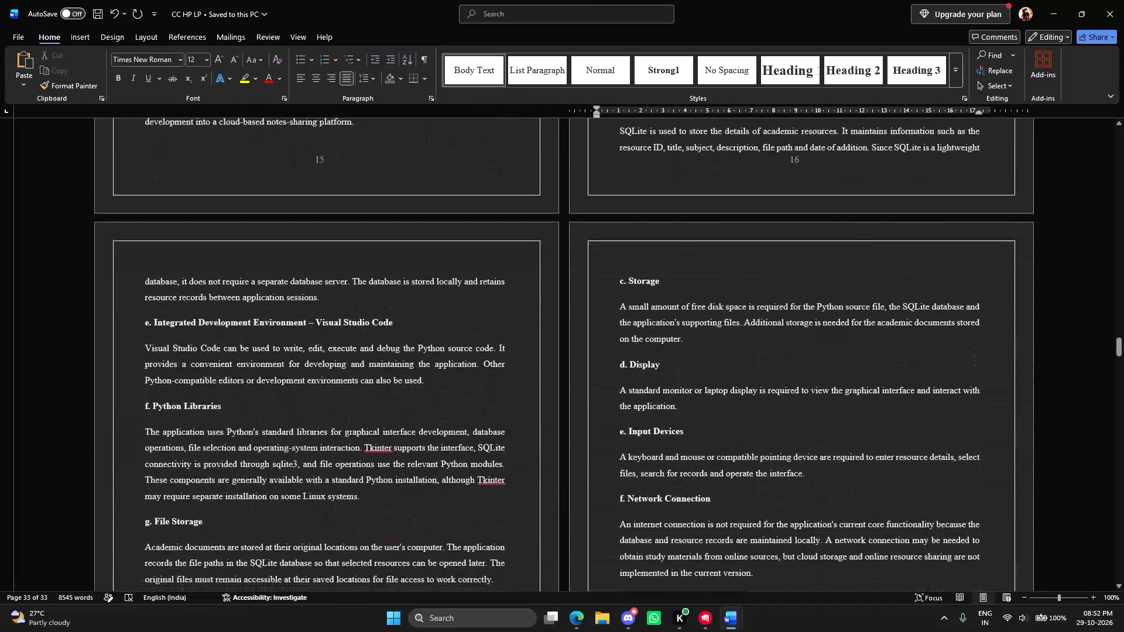
pyautogui.scroll(-16, 737, 360)
pyautogui.scroll(-6, 738, 359)
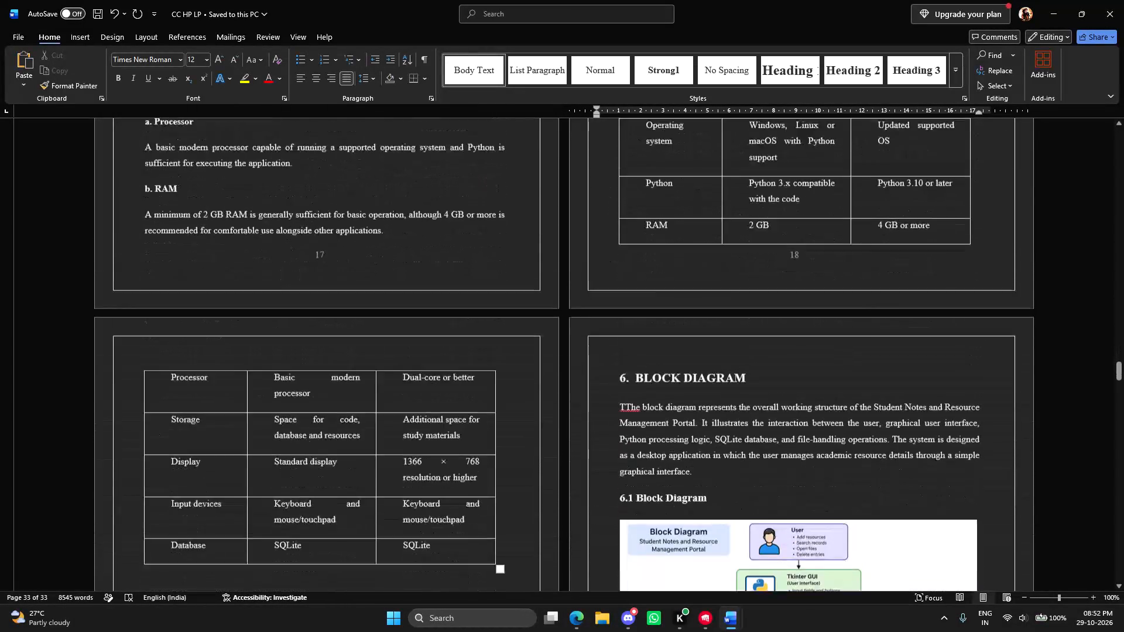
pyautogui.scroll(-15, 738, 359)
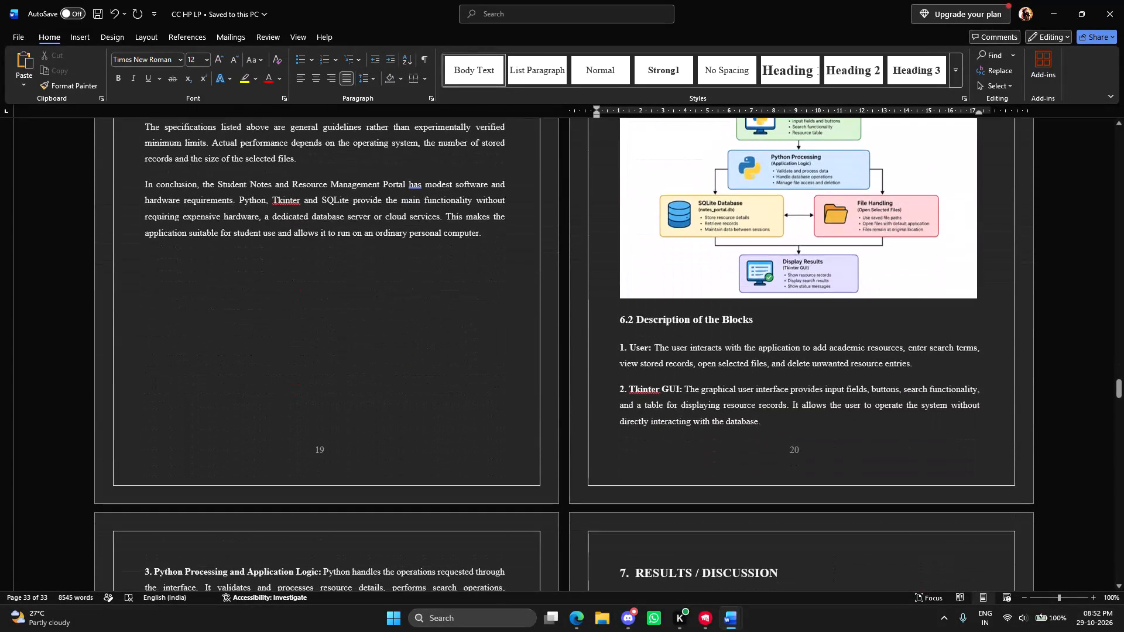
pyautogui.hotkey('alt', 'Tab')
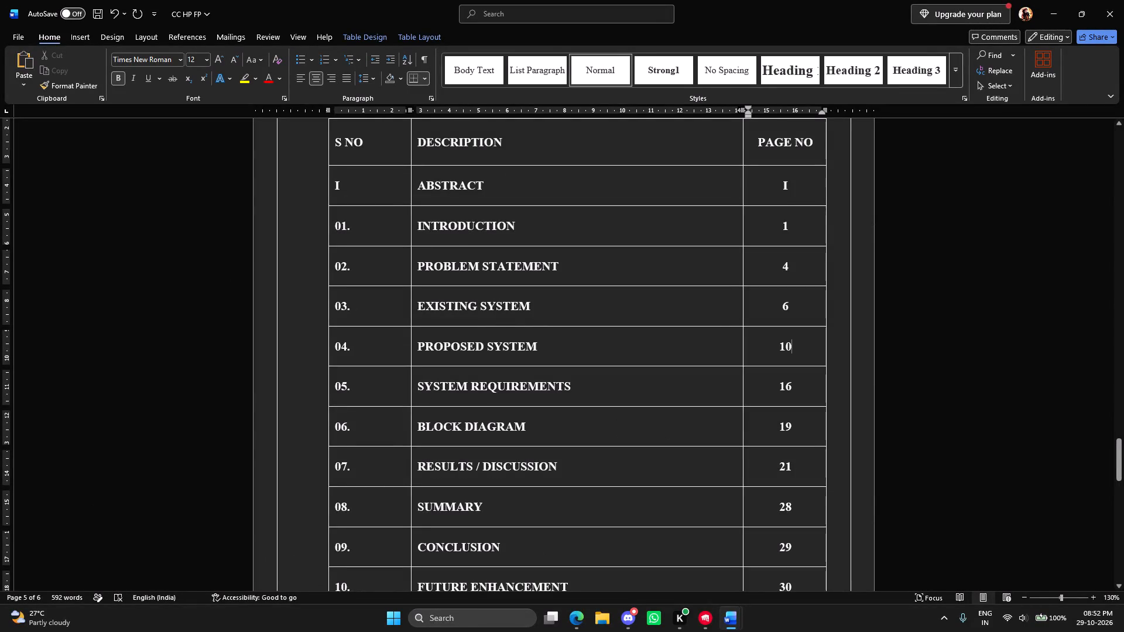
pyautogui.click(799, 425)
pyautogui.press('BackSpace')
pyautogui.press('BackSpace')
pyautogui.write('20')
# Return to CC HP LP to check the starting page of 7. RESULTS / DISCUSSION.
pyautogui.hotkey('alt', 'Tab')
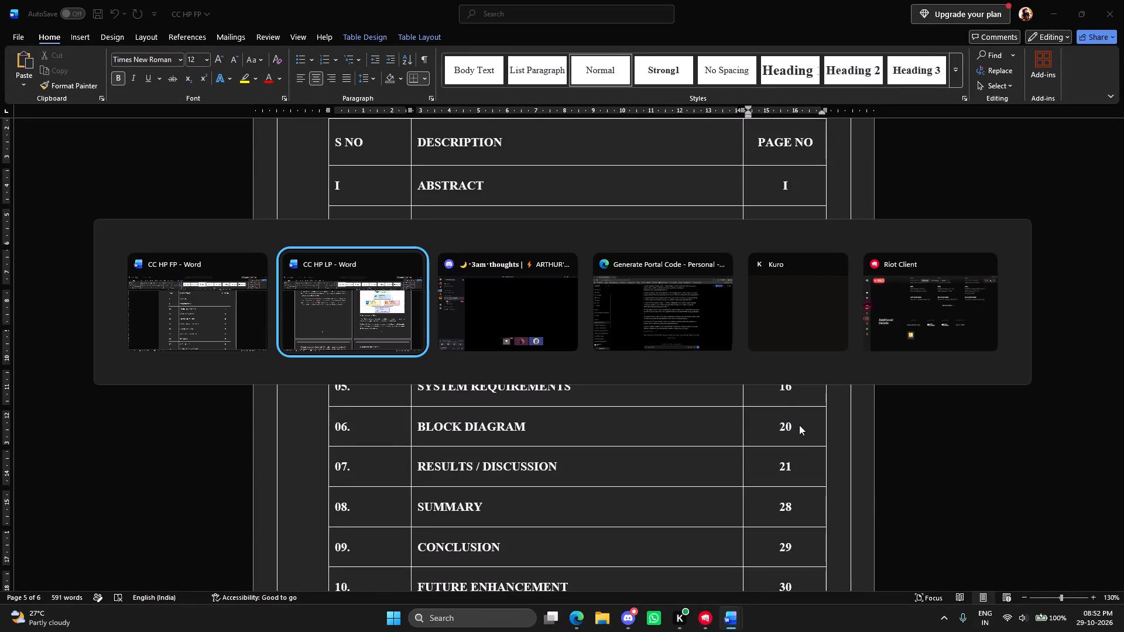